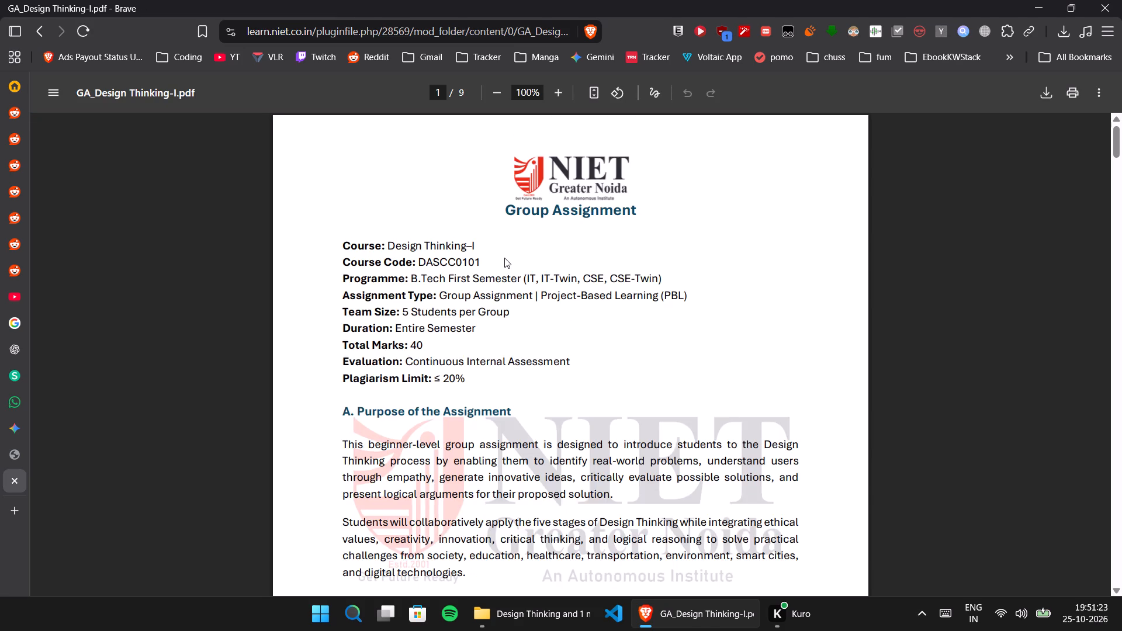
Read through the GA_Design Thinking-I.pdf group assignment brief from the first page to the Phase 1 and Phase 2 tasks and deliverables.
{"action": "scroll", "coordinate": [504, 258], "scroll_direction": "down", "scroll_amount": 11}
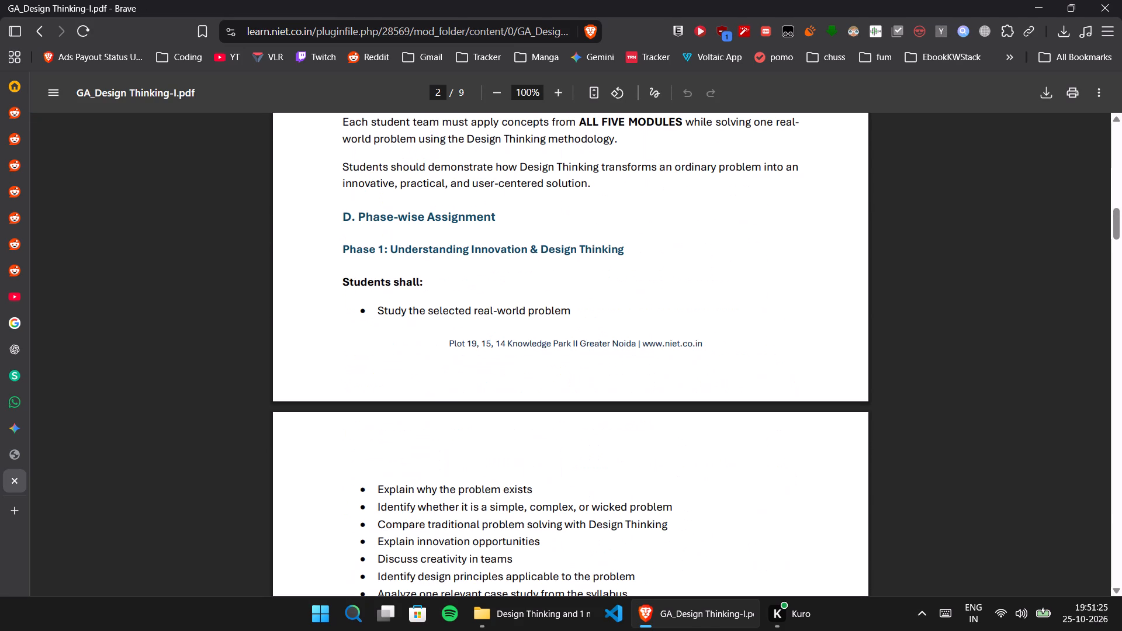
{"action": "scroll", "coordinate": [525, 349], "scroll_direction": "down", "scroll_amount": 5}
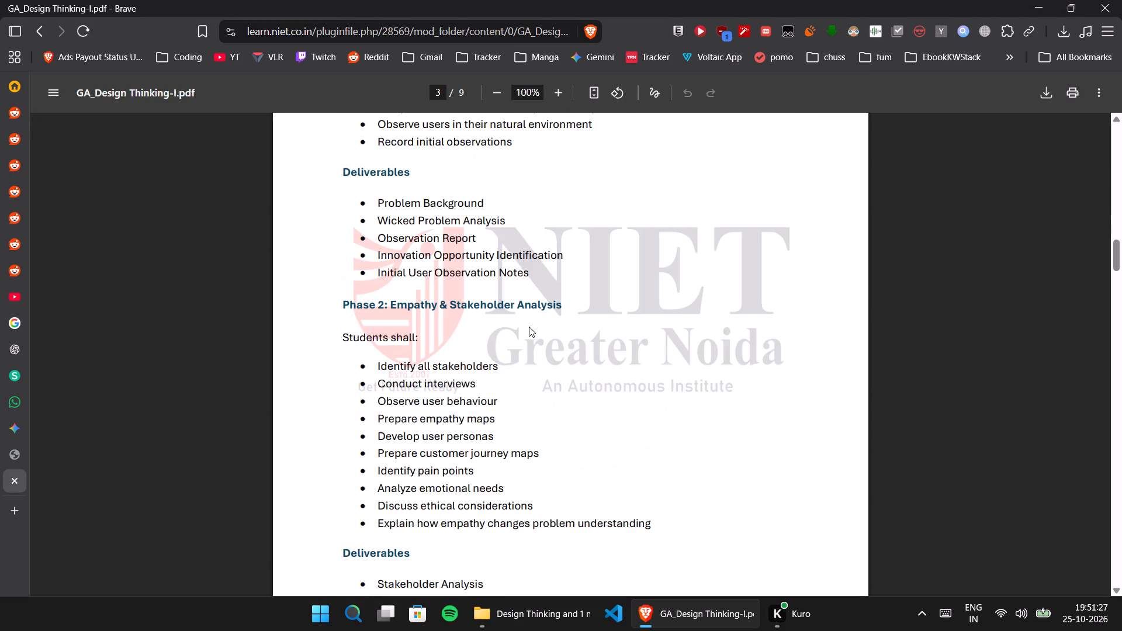
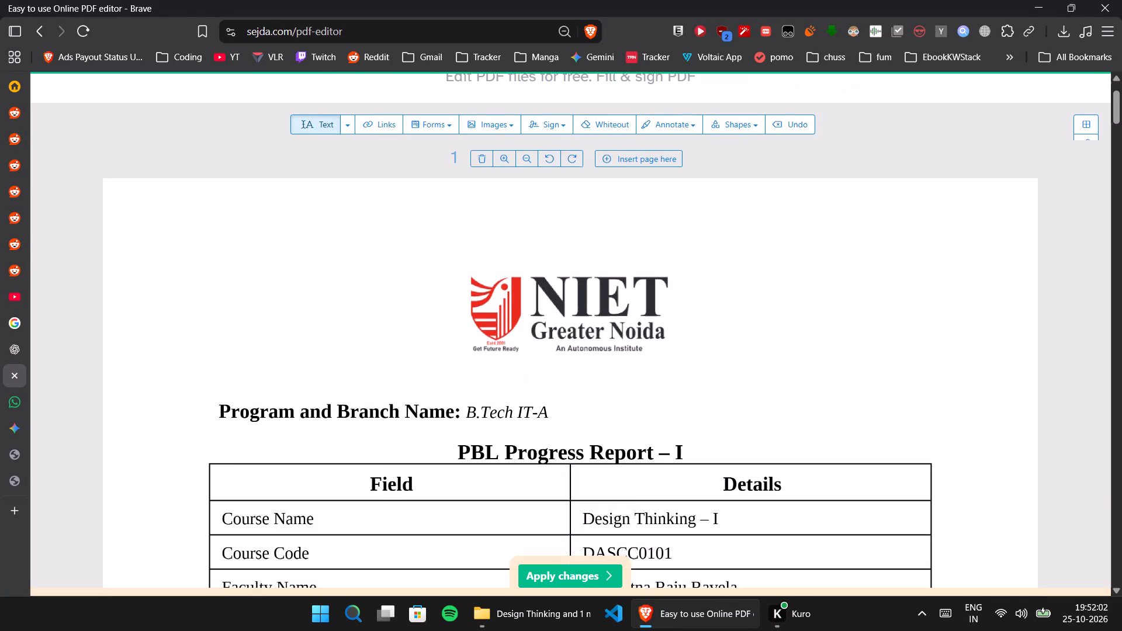
Replace the first entry in the Student(s) Name row of the PBL Progress Report – I table with the new student's name.
{"action": "scroll", "coordinate": [667, 269], "scroll_direction": "down", "scroll_amount": 3}
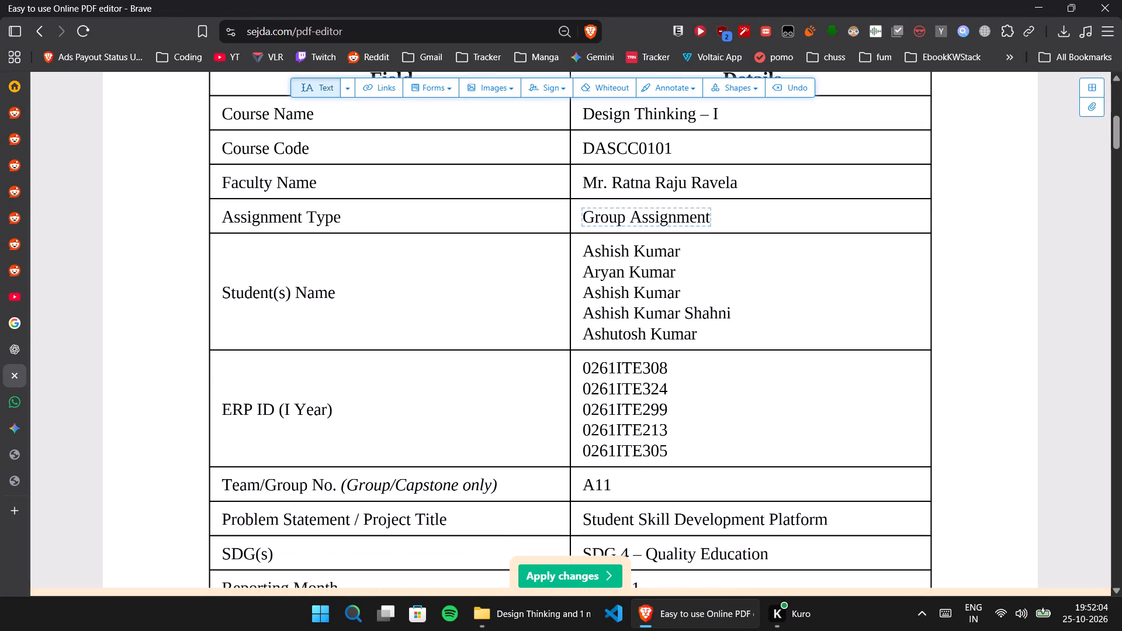
{"action": "double_click", "coordinate": [628, 251]}
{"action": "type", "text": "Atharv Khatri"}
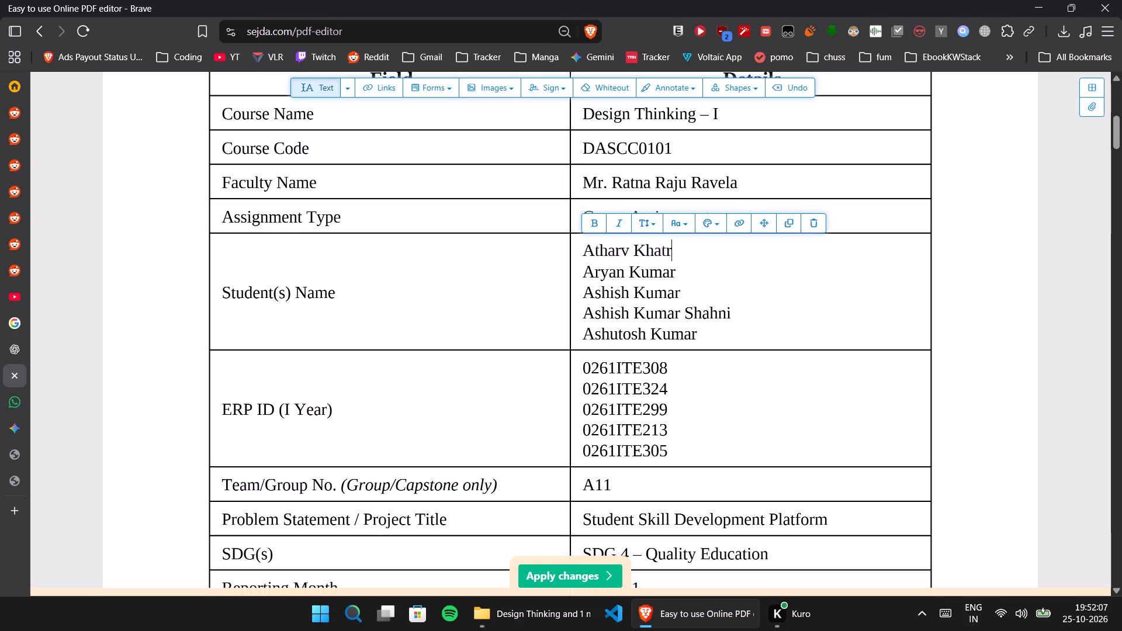
Select the full text of the first student's name in the Student(s) Name row.
{"action": "left_click", "coordinate": [599, 252]}
{"action": "left_click_drag", "start_coordinate": [599, 252], "coordinate": [669, 250]}
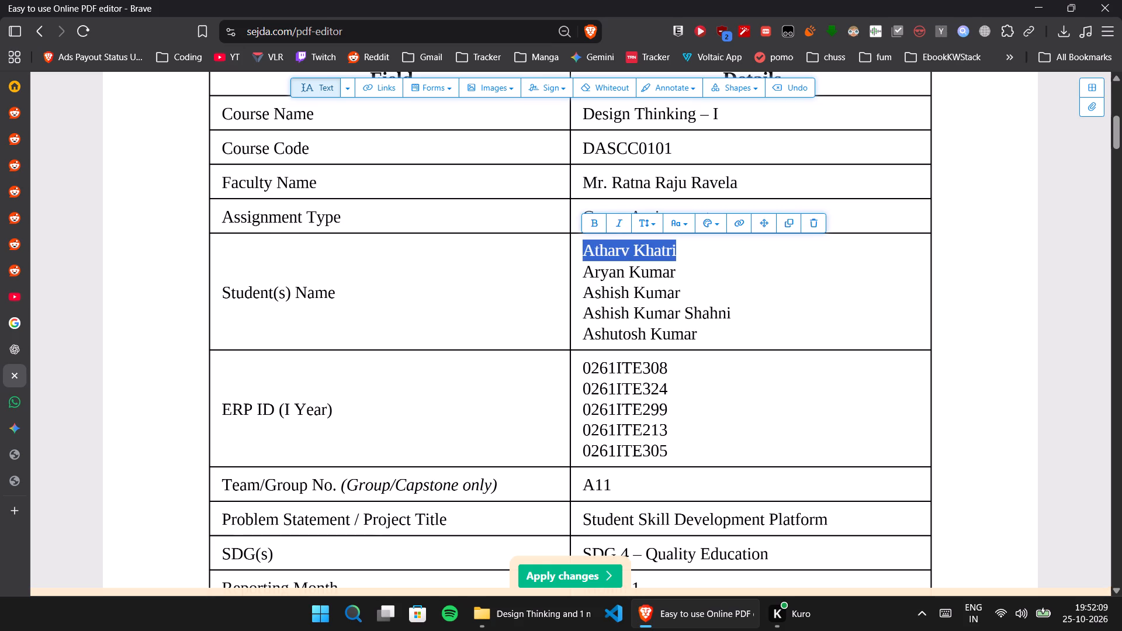
Replace the first two names in the report's Student(s) Name field with the first two members of the own group.
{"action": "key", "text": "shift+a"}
{"action": "key", "text": "BackSpace"}
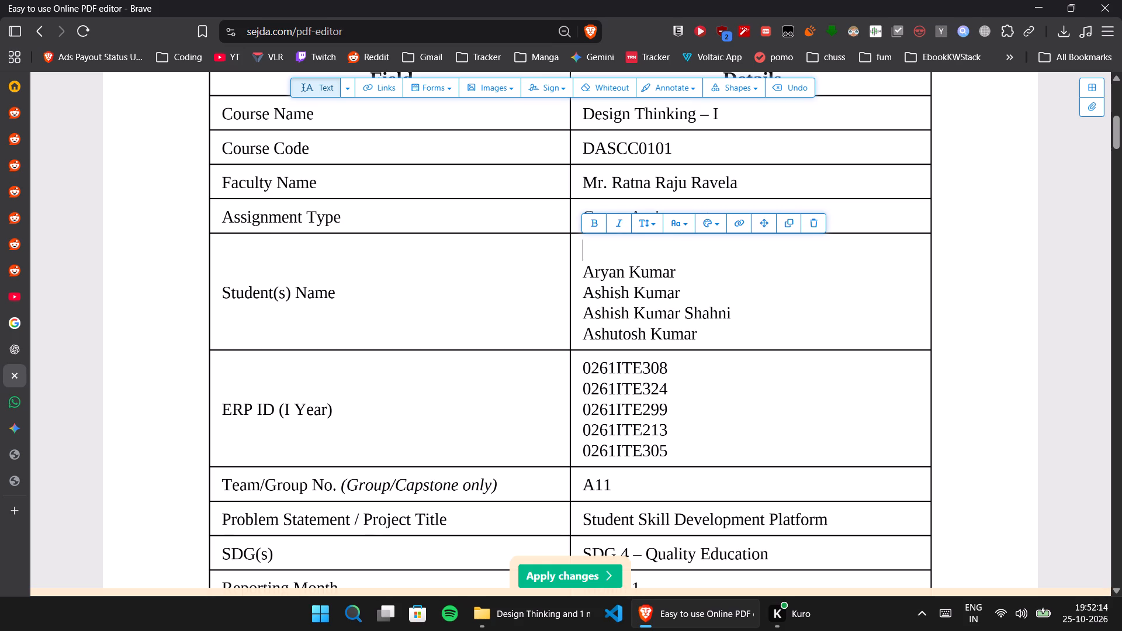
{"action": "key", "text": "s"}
{"action": "key", "text": "BackSpace"}
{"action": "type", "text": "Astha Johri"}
{"action": "left_click", "coordinate": [602, 273]}
{"action": "left_click_drag", "start_coordinate": [602, 273], "coordinate": [648, 272]}
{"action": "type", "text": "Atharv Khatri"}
Replace the third and fourth names in the Student(s) Name field with the group's third and fourth members.
{"action": "left_click", "coordinate": [620, 298]}
{"action": "left_click_drag", "start_coordinate": [620, 298], "coordinate": [662, 297]}
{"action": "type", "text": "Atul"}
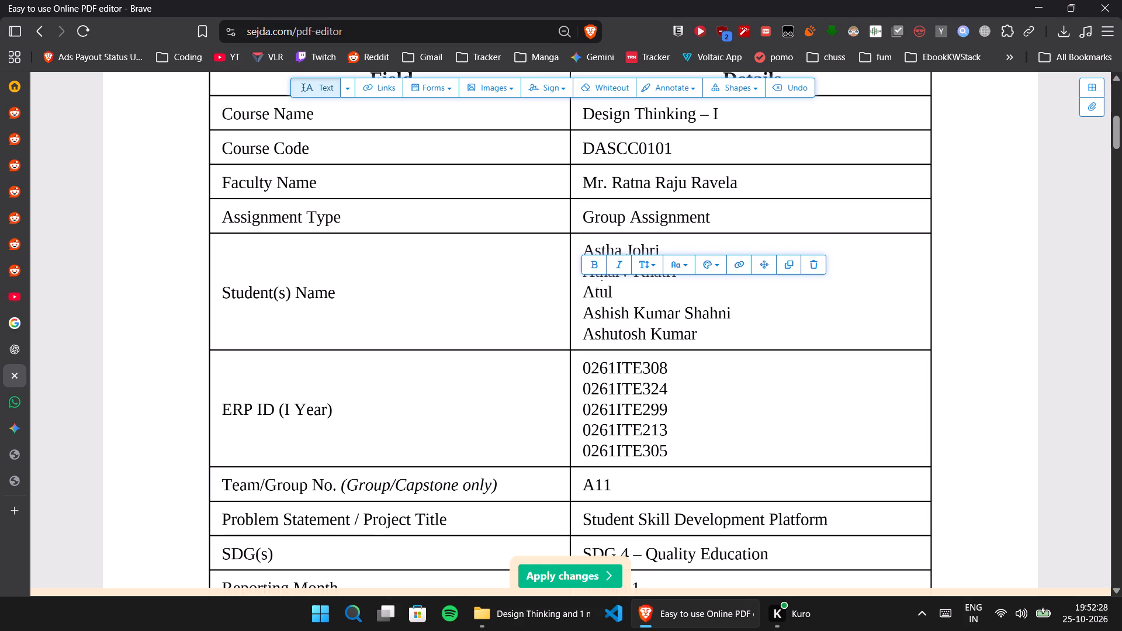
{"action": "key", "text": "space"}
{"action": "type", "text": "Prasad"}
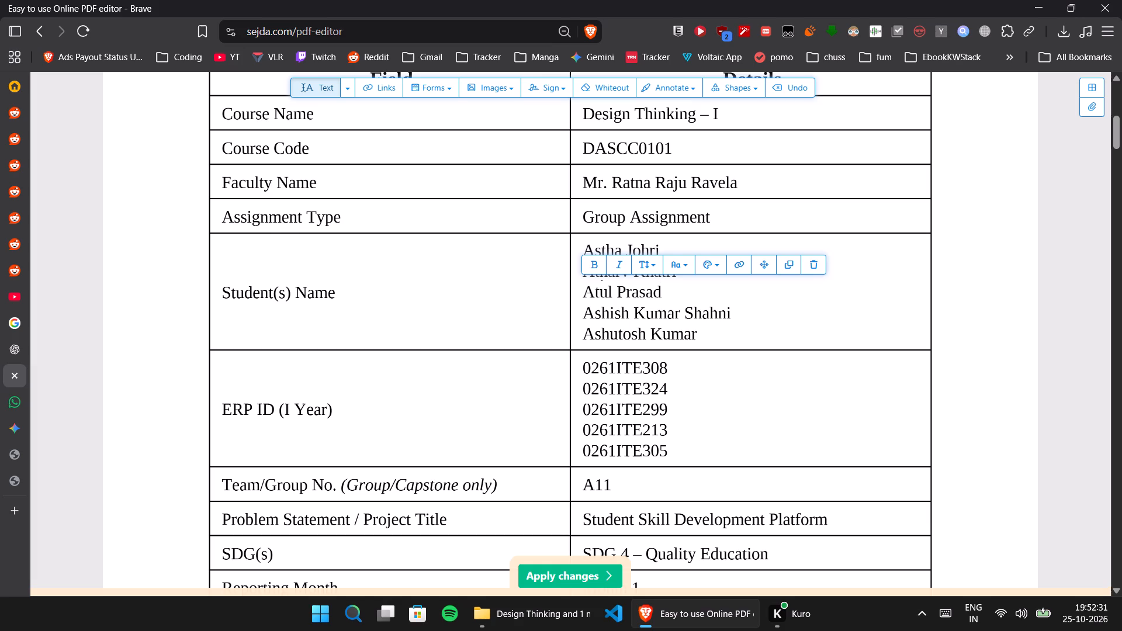
{"action": "left_click", "coordinate": [595, 321]}
{"action": "left_click_drag", "start_coordinate": [595, 321], "coordinate": [713, 314]}
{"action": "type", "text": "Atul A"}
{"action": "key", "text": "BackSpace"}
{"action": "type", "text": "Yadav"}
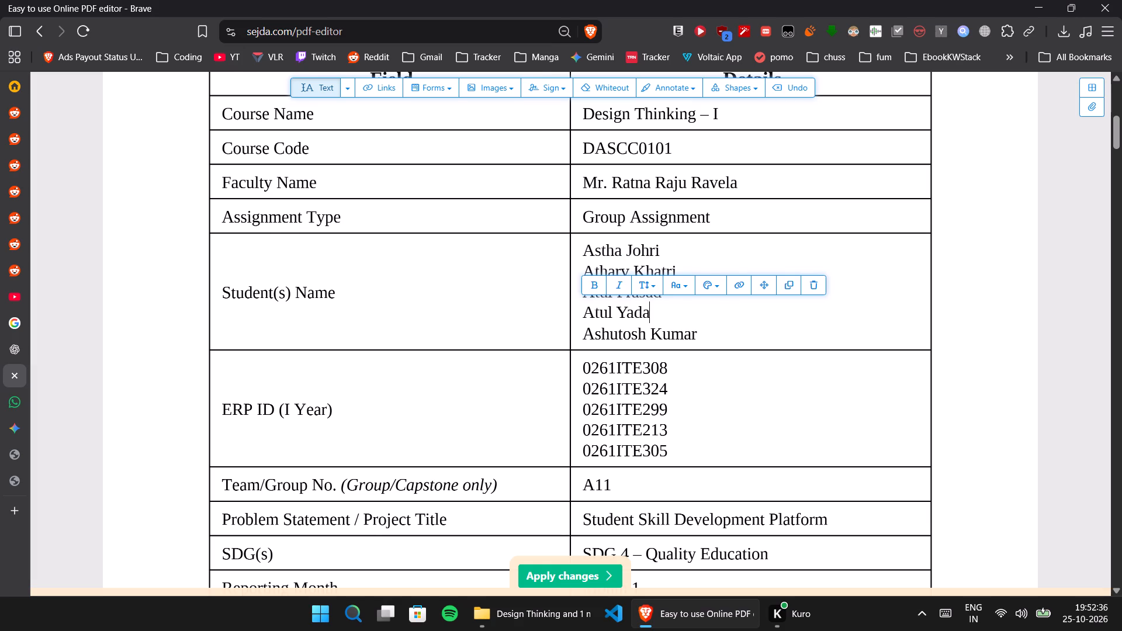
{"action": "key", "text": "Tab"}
Replace the last name in the Student(s) Name field with the group's fifth member.
{"action": "scroll", "coordinate": [739, 299], "scroll_direction": "up", "scroll_amount": 6}
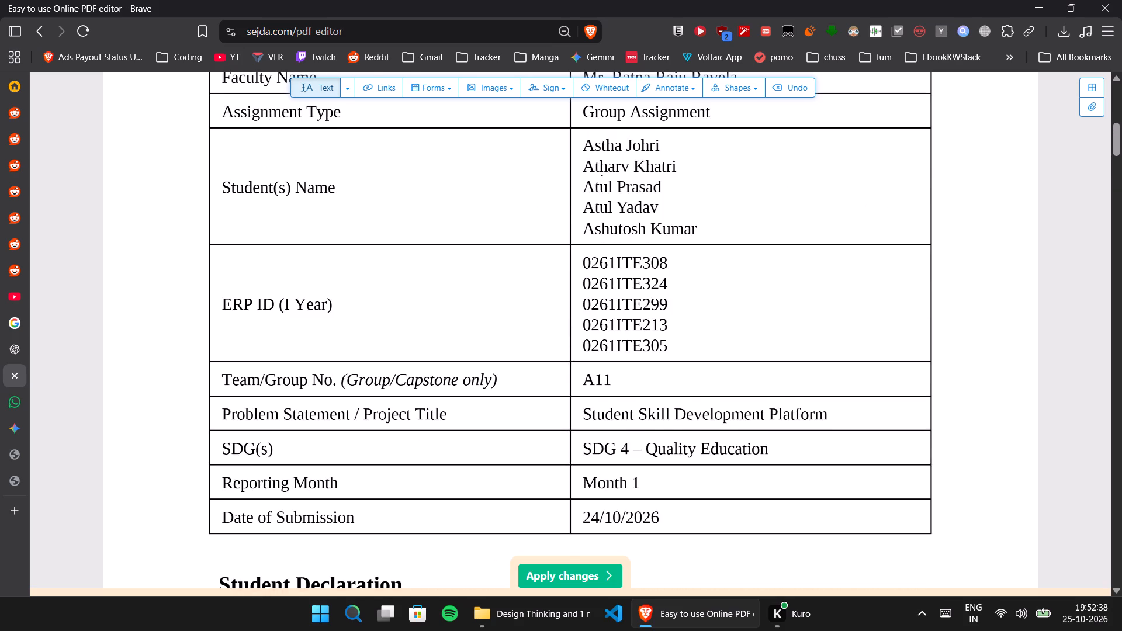
{"action": "scroll", "coordinate": [637, 289], "scroll_direction": "up", "scroll_amount": 1}
{"action": "left_click", "coordinate": [605, 318]}
{"action": "left_click_drag", "start_coordinate": [605, 318], "coordinate": [677, 327]}
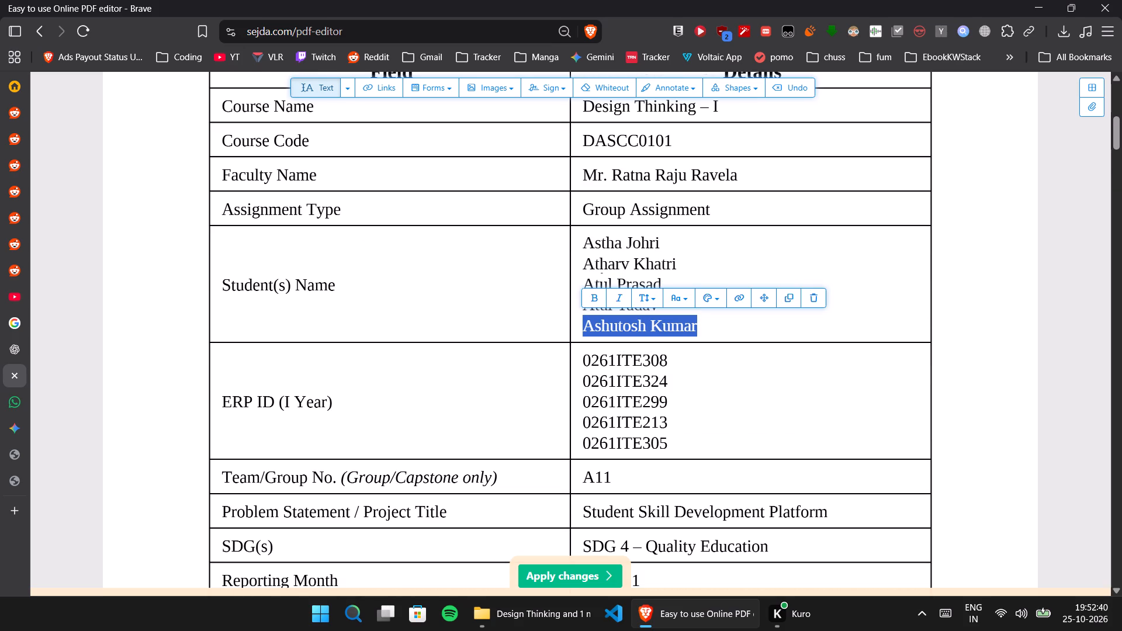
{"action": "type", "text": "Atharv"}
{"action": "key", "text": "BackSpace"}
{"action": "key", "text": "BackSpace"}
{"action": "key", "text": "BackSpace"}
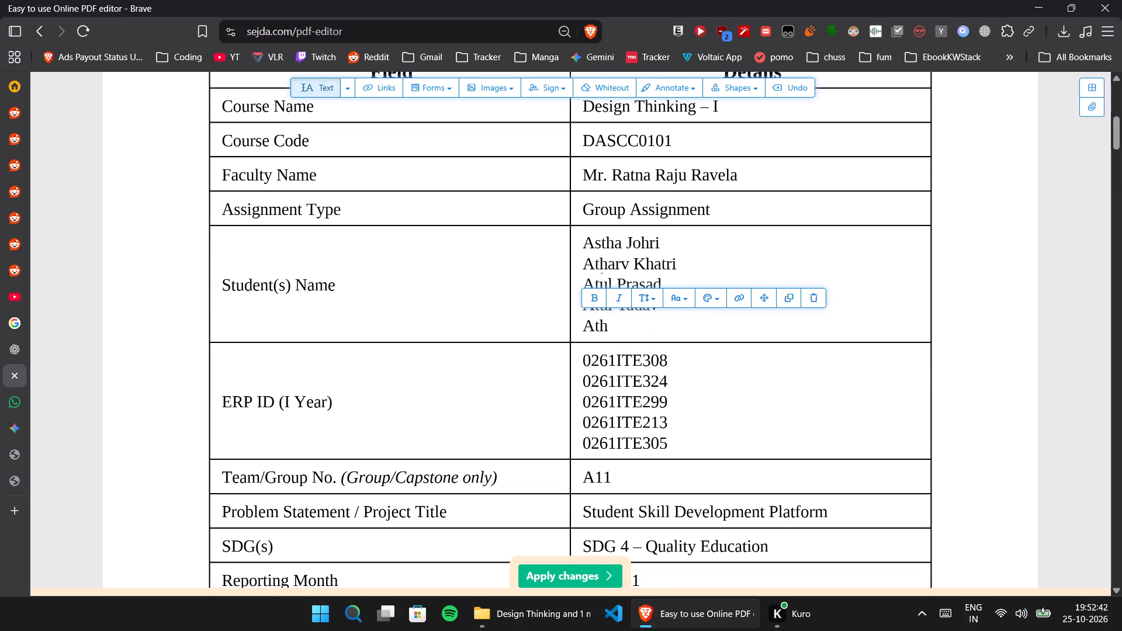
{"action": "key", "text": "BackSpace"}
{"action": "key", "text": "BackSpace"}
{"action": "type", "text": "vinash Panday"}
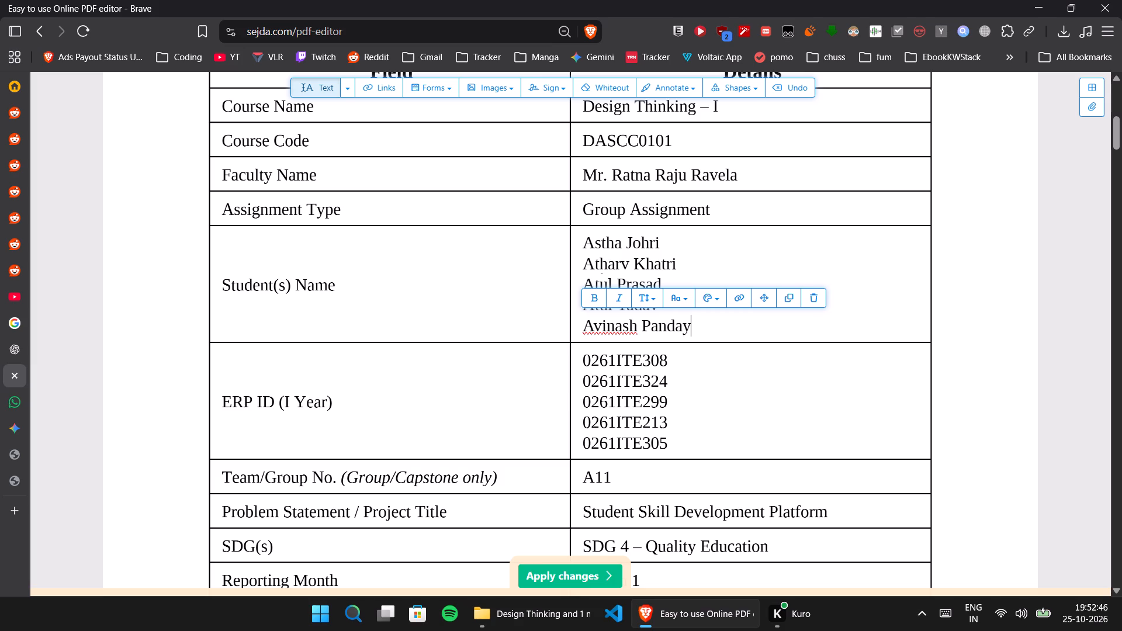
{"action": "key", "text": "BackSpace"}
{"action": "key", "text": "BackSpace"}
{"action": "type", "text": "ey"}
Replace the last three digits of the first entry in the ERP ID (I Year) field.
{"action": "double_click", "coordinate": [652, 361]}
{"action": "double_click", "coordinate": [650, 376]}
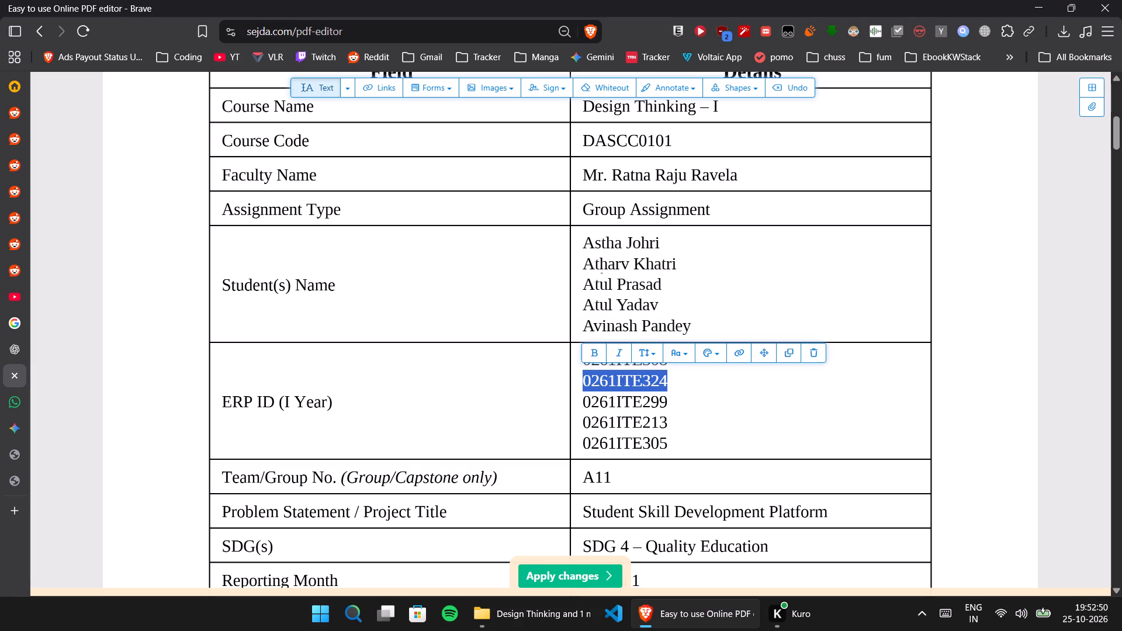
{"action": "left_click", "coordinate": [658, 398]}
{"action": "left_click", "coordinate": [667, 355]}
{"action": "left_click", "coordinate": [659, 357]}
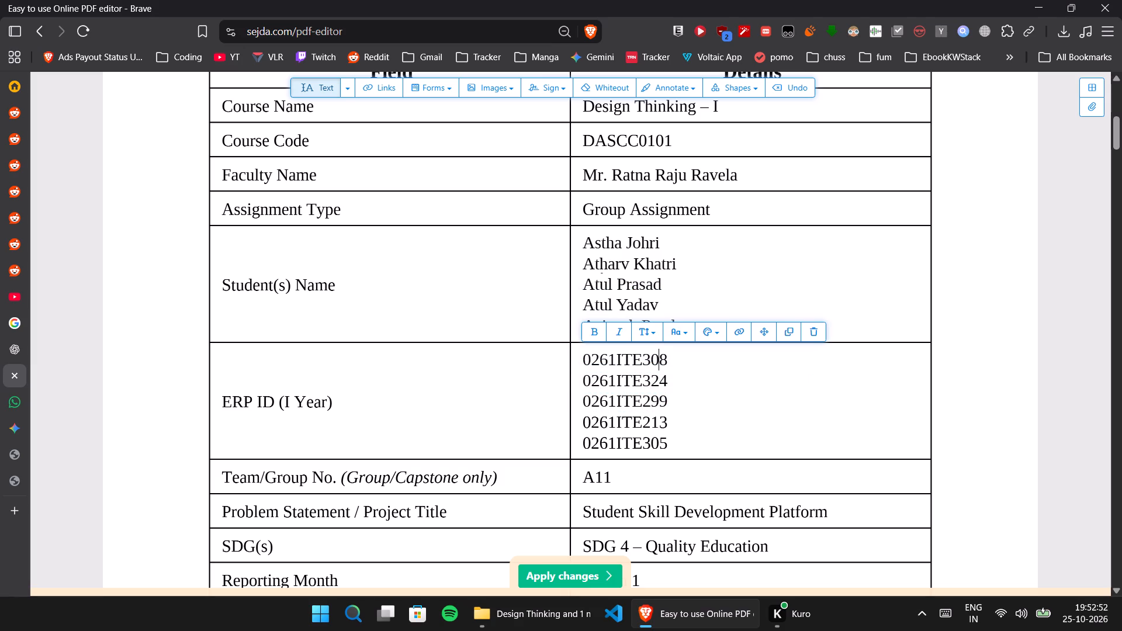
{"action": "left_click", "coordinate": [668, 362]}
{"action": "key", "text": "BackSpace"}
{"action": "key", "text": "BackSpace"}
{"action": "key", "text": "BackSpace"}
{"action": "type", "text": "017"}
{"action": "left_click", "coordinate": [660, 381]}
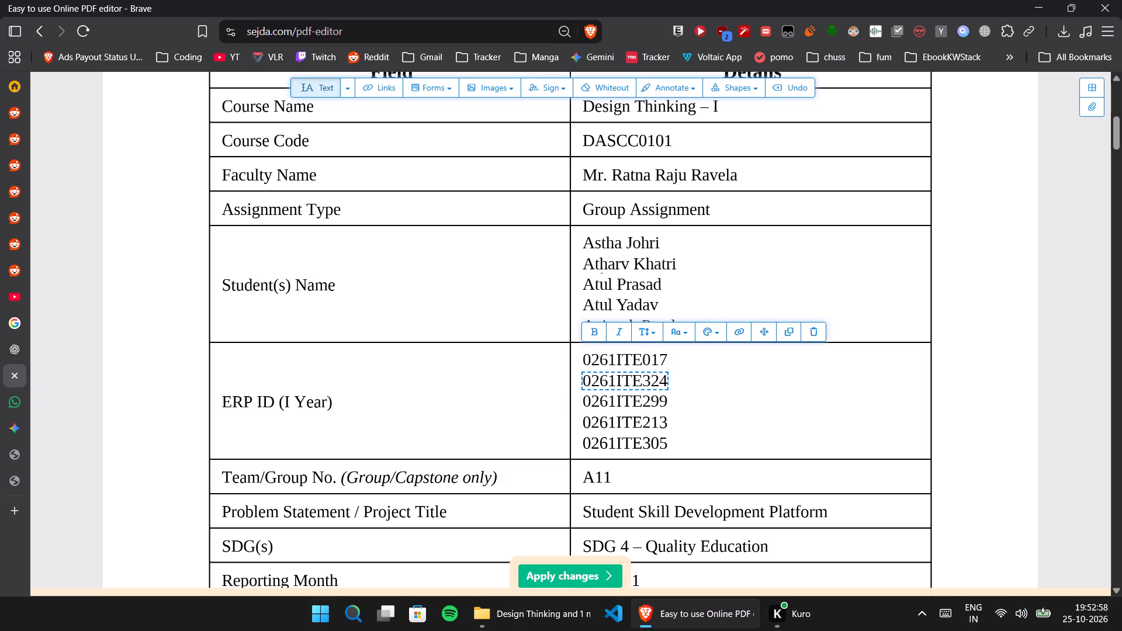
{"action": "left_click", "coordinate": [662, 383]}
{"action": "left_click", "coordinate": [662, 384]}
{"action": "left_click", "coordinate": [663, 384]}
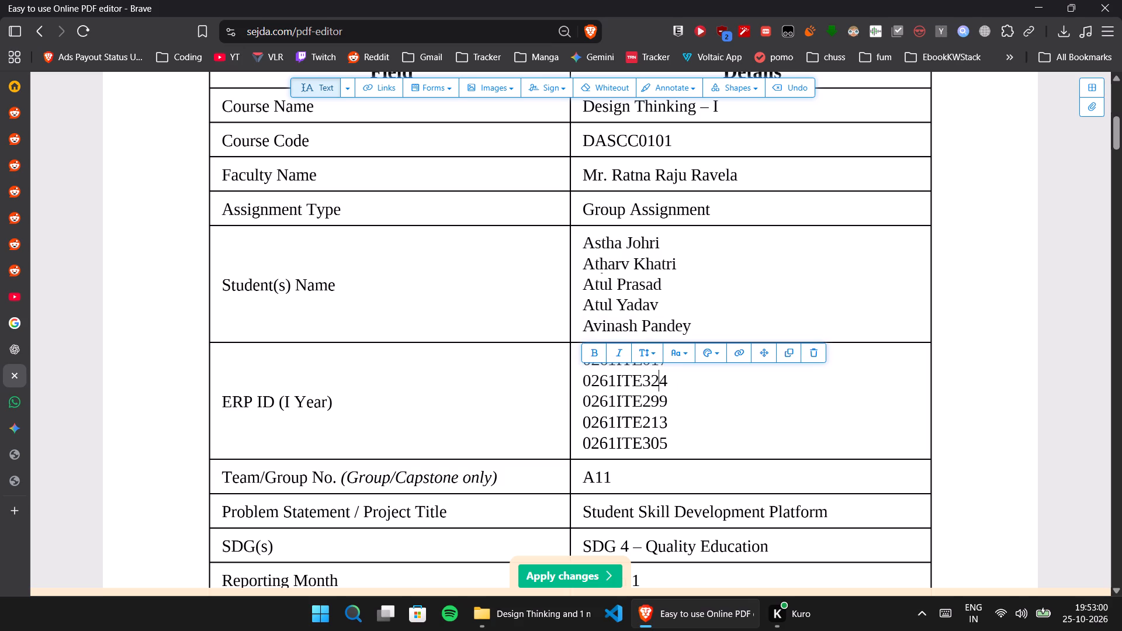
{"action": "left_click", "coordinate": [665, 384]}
Check Design Thinking Approval Form.pdf in the PBL Design Thinking folder for the group members' ERP IDs.
{"action": "left_click", "coordinate": [529, 613]}
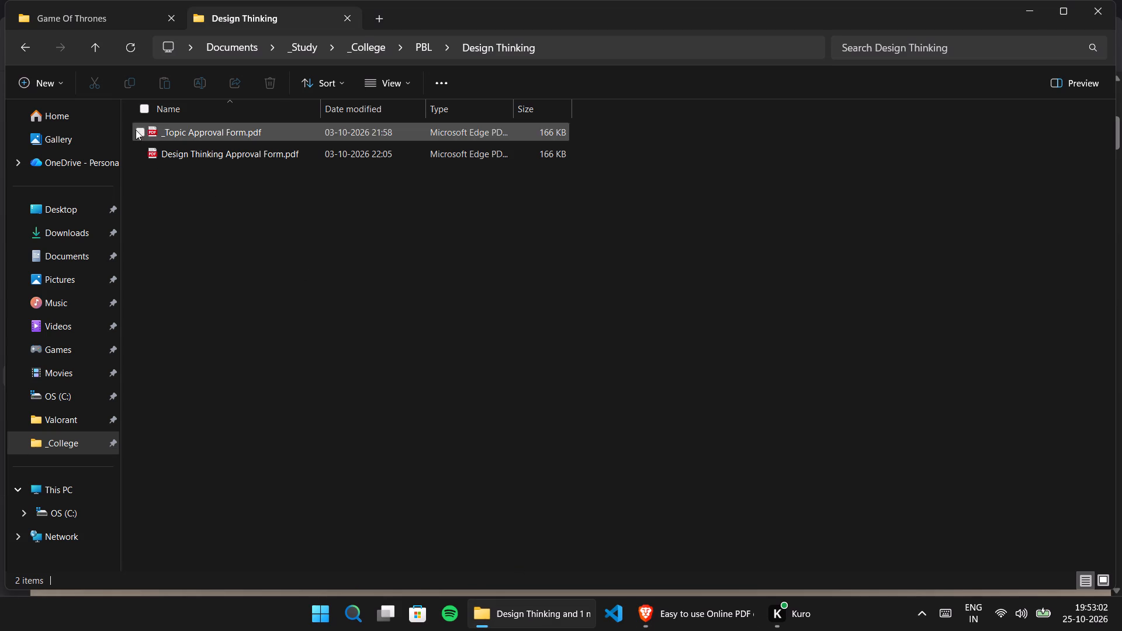
{"action": "double_click", "coordinate": [205, 150]}
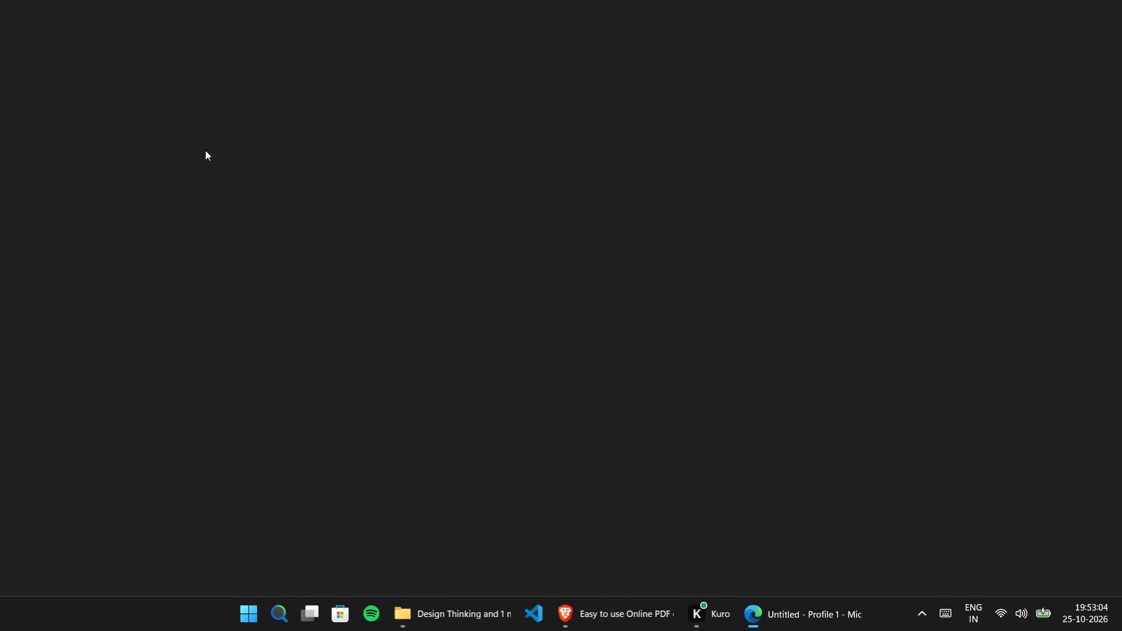
{"action": "scroll", "coordinate": [516, 261], "scroll_direction": "down", "scroll_amount": 6}
{"action": "scroll", "coordinate": [535, 259], "scroll_direction": "up", "scroll_amount": 1}
{"action": "scroll", "coordinate": [539, 278], "scroll_direction": "down", "scroll_amount": 3}
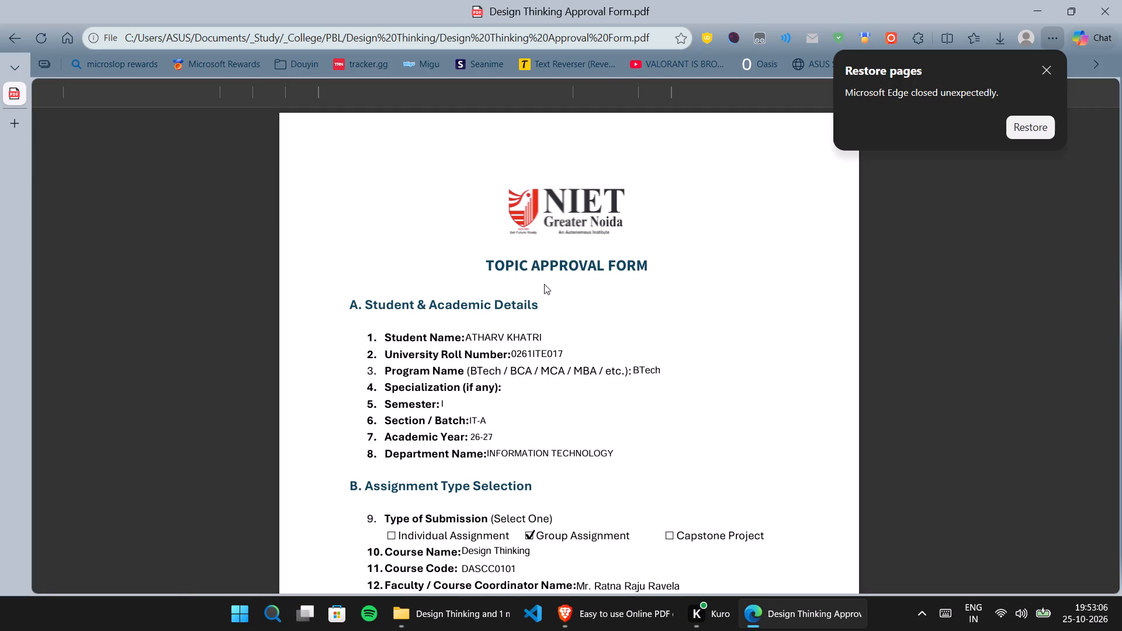
{"action": "scroll", "coordinate": [538, 311], "scroll_direction": "down", "scroll_amount": 7}
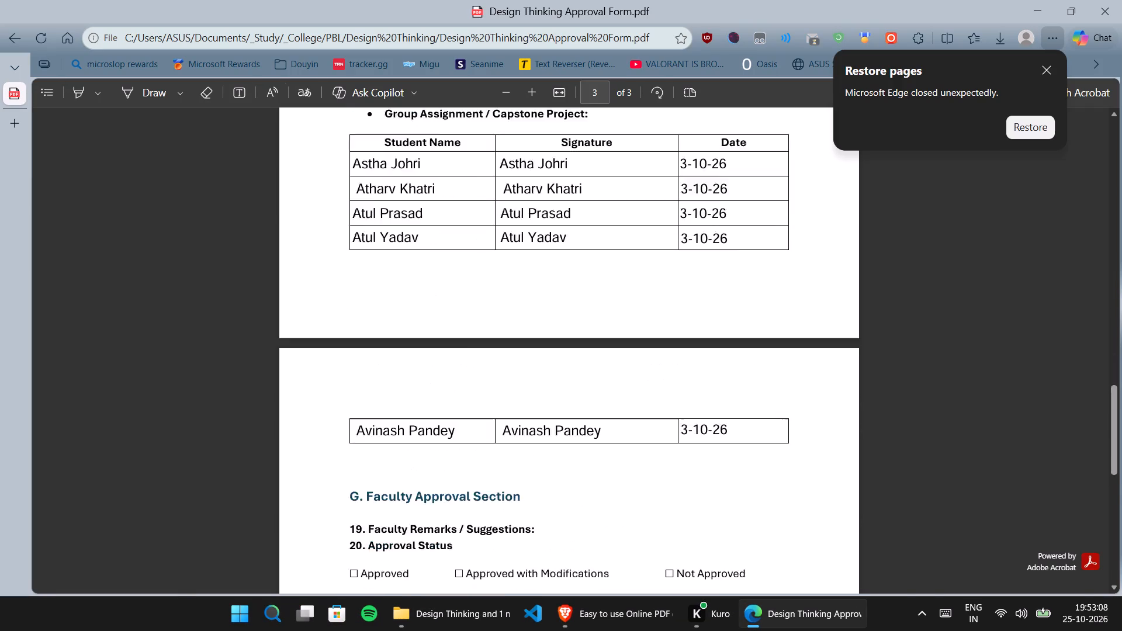
{"action": "scroll", "coordinate": [539, 311], "scroll_direction": "up", "scroll_amount": 12}
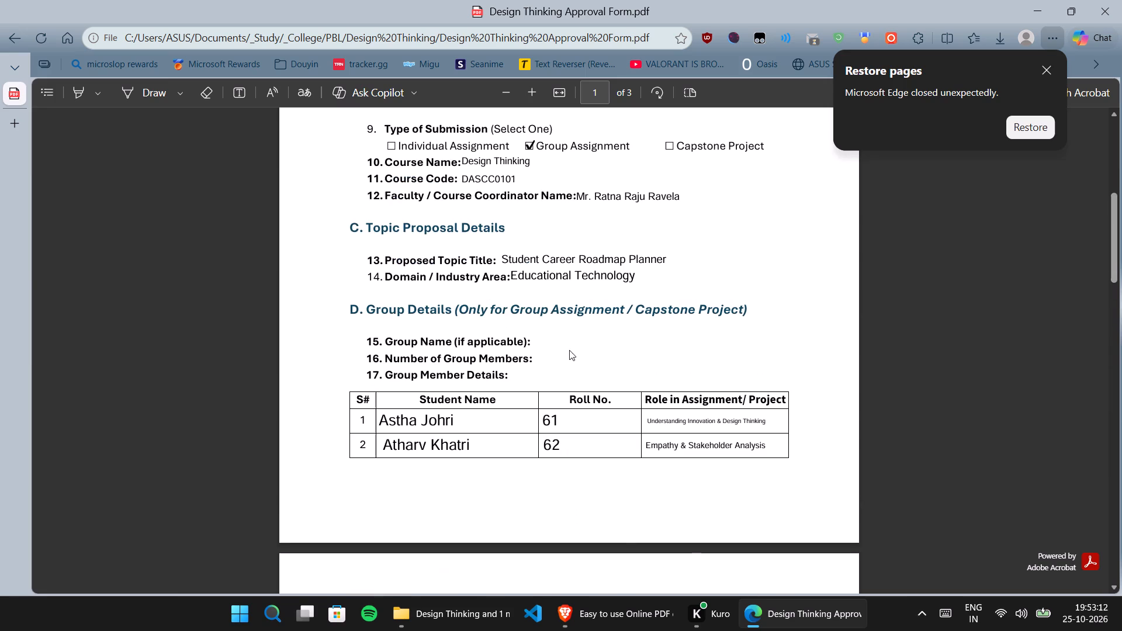
{"action": "left_click", "coordinate": [611, 616]}
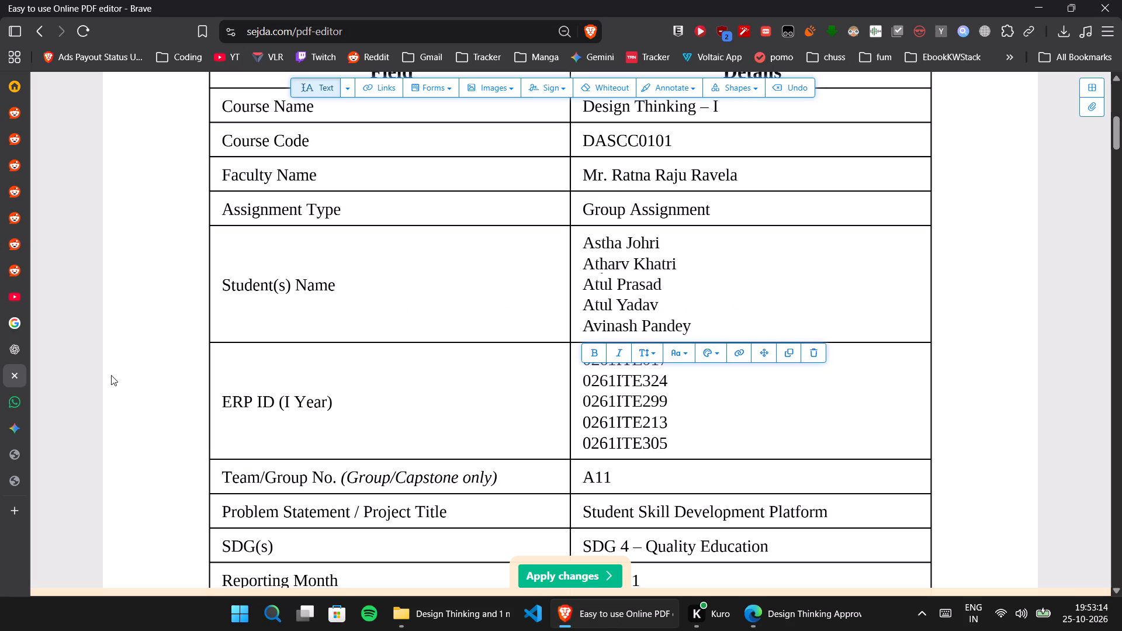
Open topic_approval_form_webdesign.pdf from the WebDesign Approval forms folder and find the group members' roll numbers.
{"action": "left_click", "coordinate": [443, 628]}
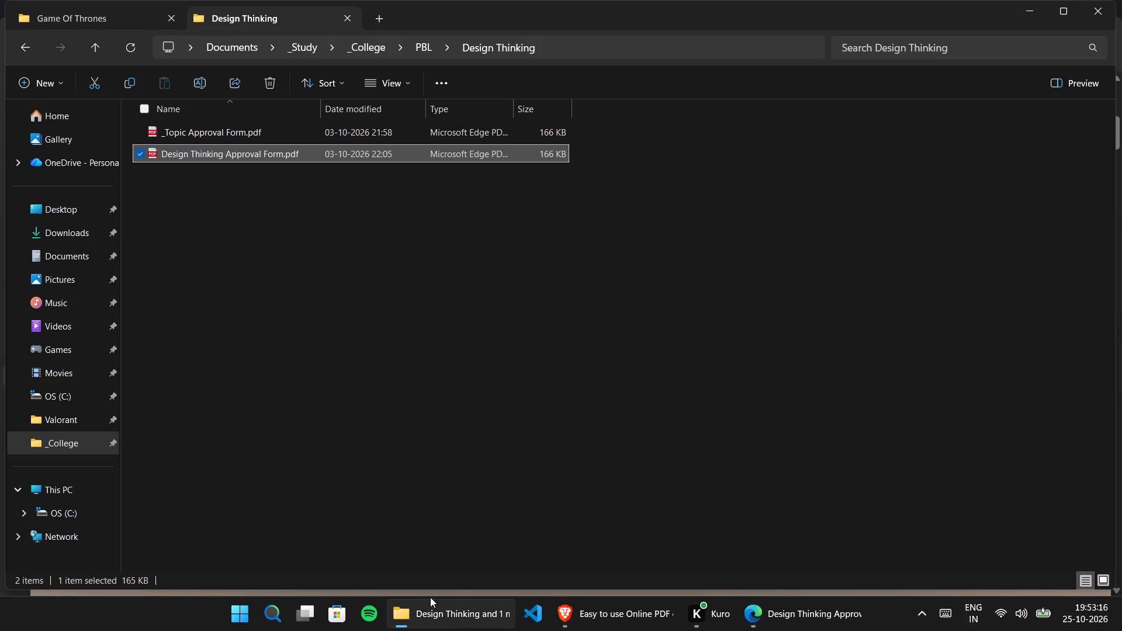
{"action": "left_click", "coordinate": [19, 46]}
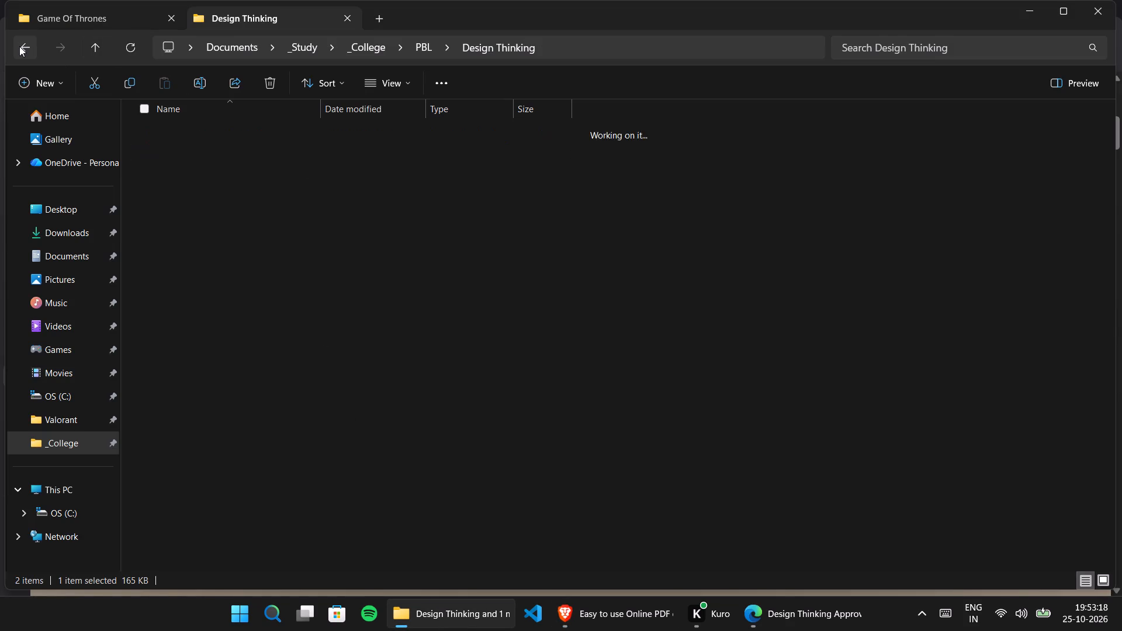
{"action": "double_click", "coordinate": [218, 216]}
{"action": "double_click", "coordinate": [244, 130]}
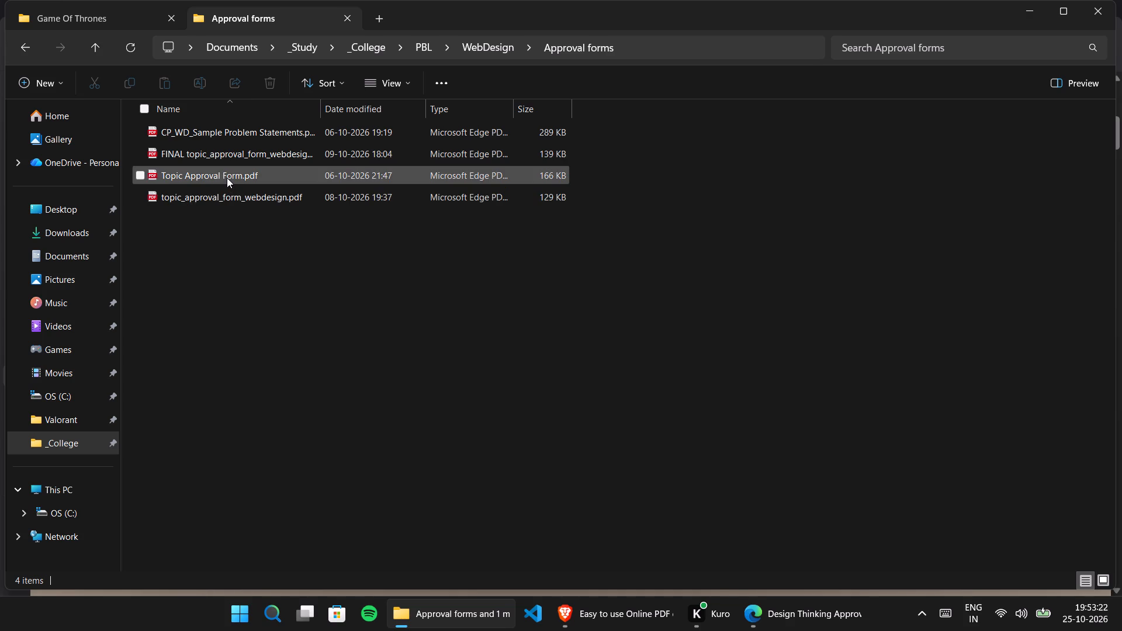
{"action": "left_click", "coordinate": [227, 178]}
{"action": "double_click", "coordinate": [228, 202]}
{"action": "scroll", "coordinate": [379, 230], "scroll_direction": "down", "scroll_amount": 6}
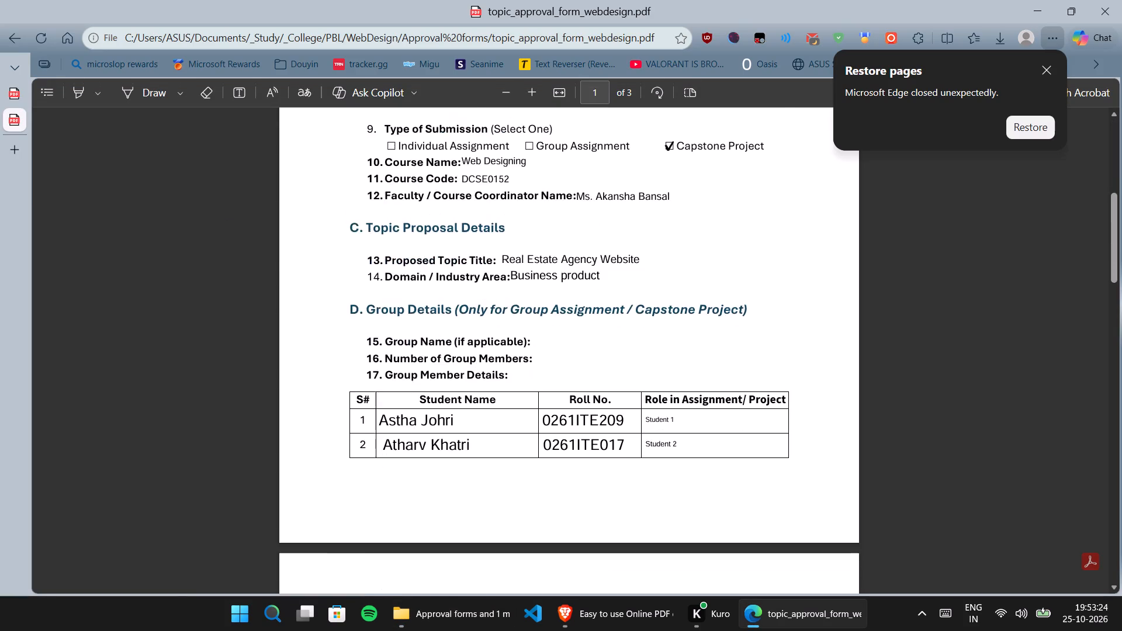
{"action": "scroll", "coordinate": [398, 229], "scroll_direction": "down", "scroll_amount": 1}
{"action": "scroll", "coordinate": [411, 230], "scroll_direction": "up", "scroll_amount": 2}
{"action": "scroll", "coordinate": [559, 300], "scroll_direction": "down", "scroll_amount": 1}
Copy the first member's roll number from the web design approval form over the first ERP ID in the report.
{"action": "double_click", "coordinate": [577, 230]}
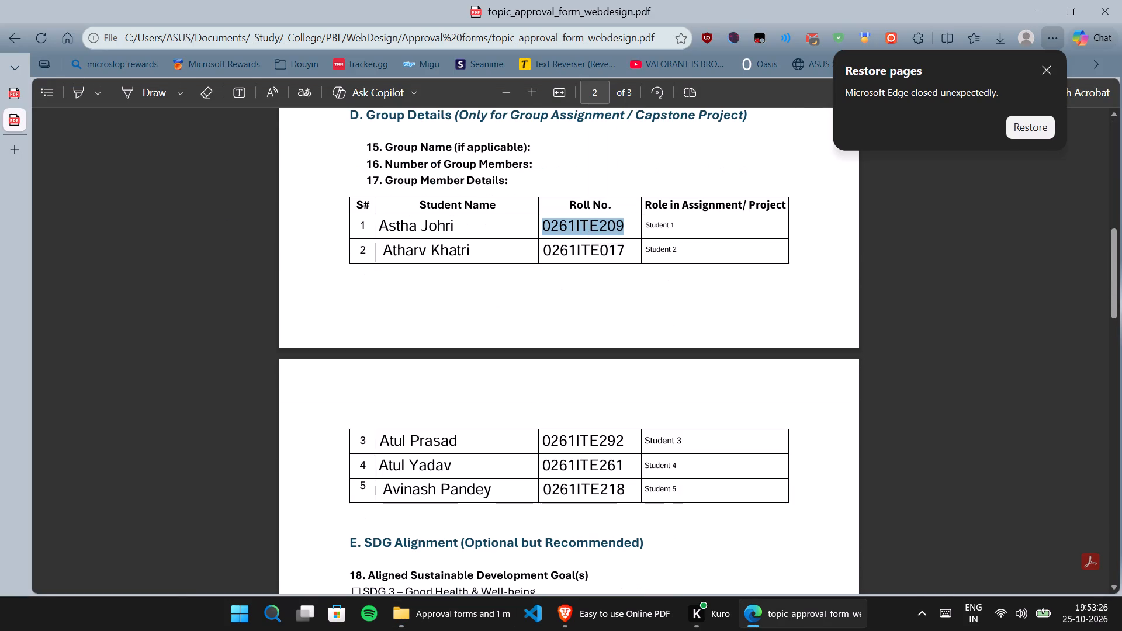
{"action": "key", "text": "ctrl+c"}
{"action": "key", "text": "ctrl+c"}
{"action": "left_click", "coordinate": [642, 623]}
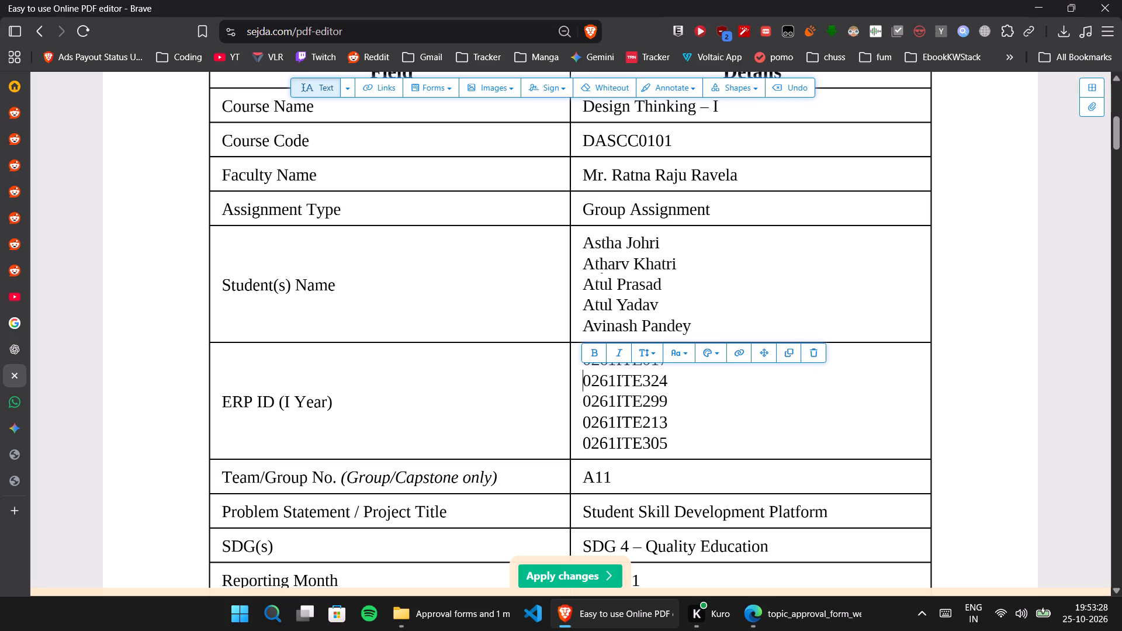
{"action": "left_click", "coordinate": [643, 379]}
{"action": "left_click", "coordinate": [632, 367]}
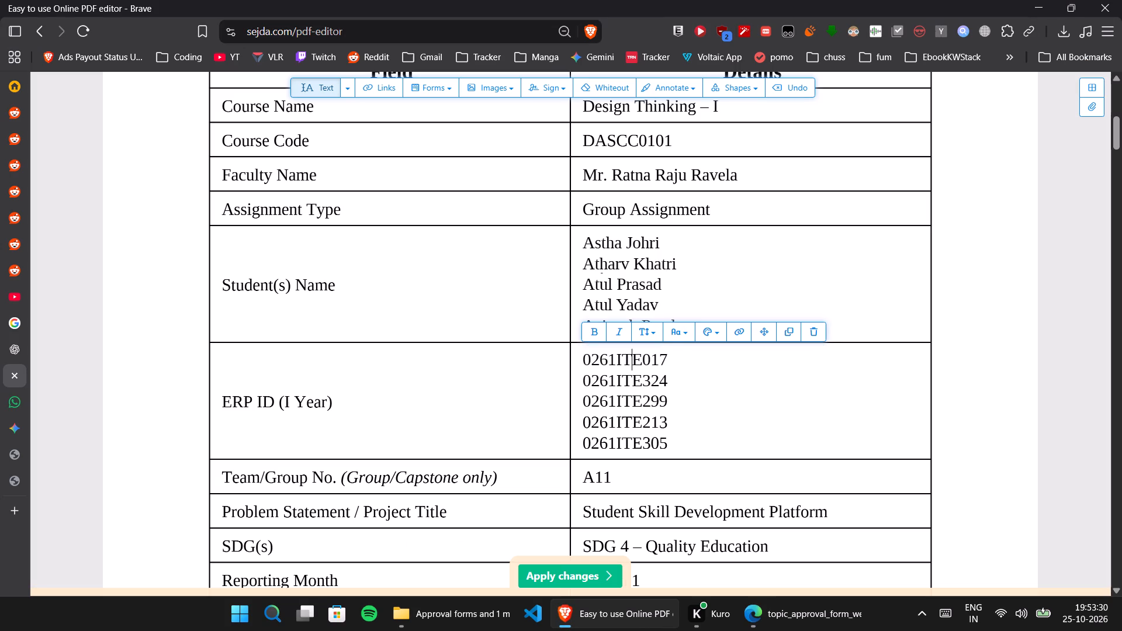
{"action": "double_click", "coordinate": [632, 361]}
{"action": "key", "text": "ctrl+v"}
Replace the last three digits of the second entry in the ERP ID (I Year) field.
{"action": "left_click_drag", "start_coordinate": [645, 382], "coordinate": [668, 382]}
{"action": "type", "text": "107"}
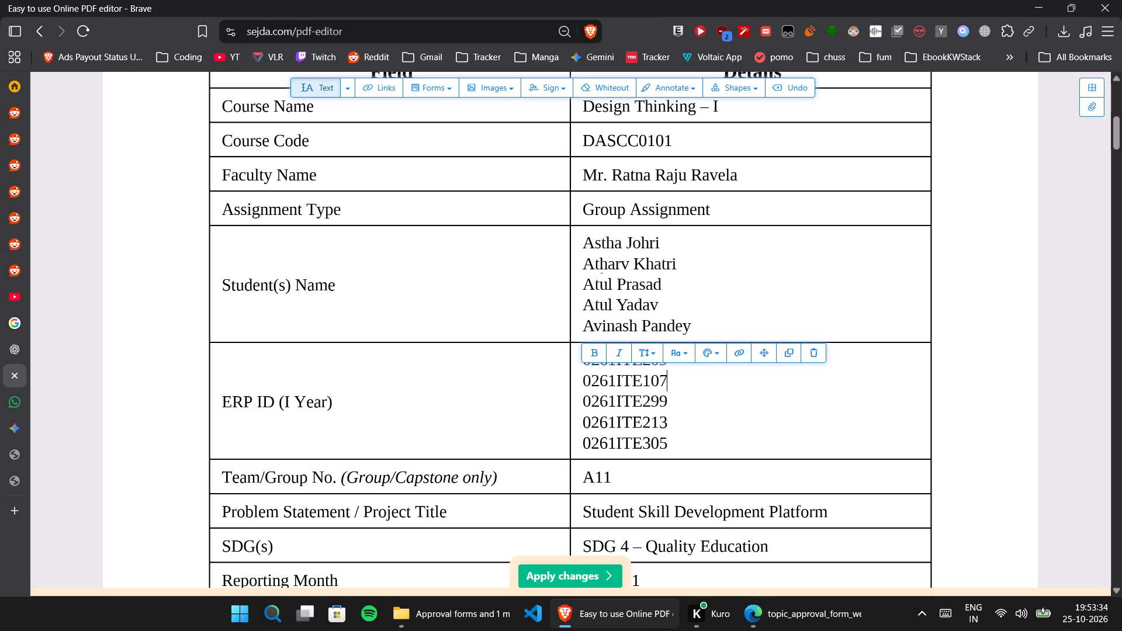
Copy the third member's roll number from the web design approval form over the third ERP ID in the report.
{"action": "left_click", "coordinate": [597, 616]}
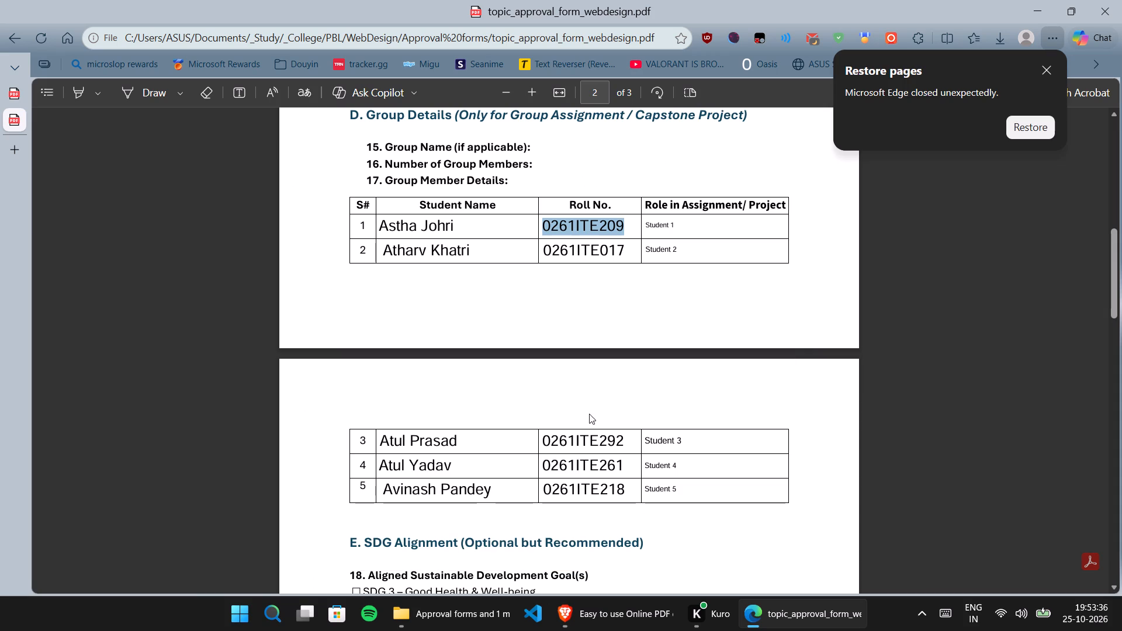
{"action": "double_click", "coordinate": [576, 445]}
{"action": "key", "text": "ctrl+c"}
{"action": "key", "text": "ctrl+c"}
{"action": "left_click", "coordinate": [600, 618]}
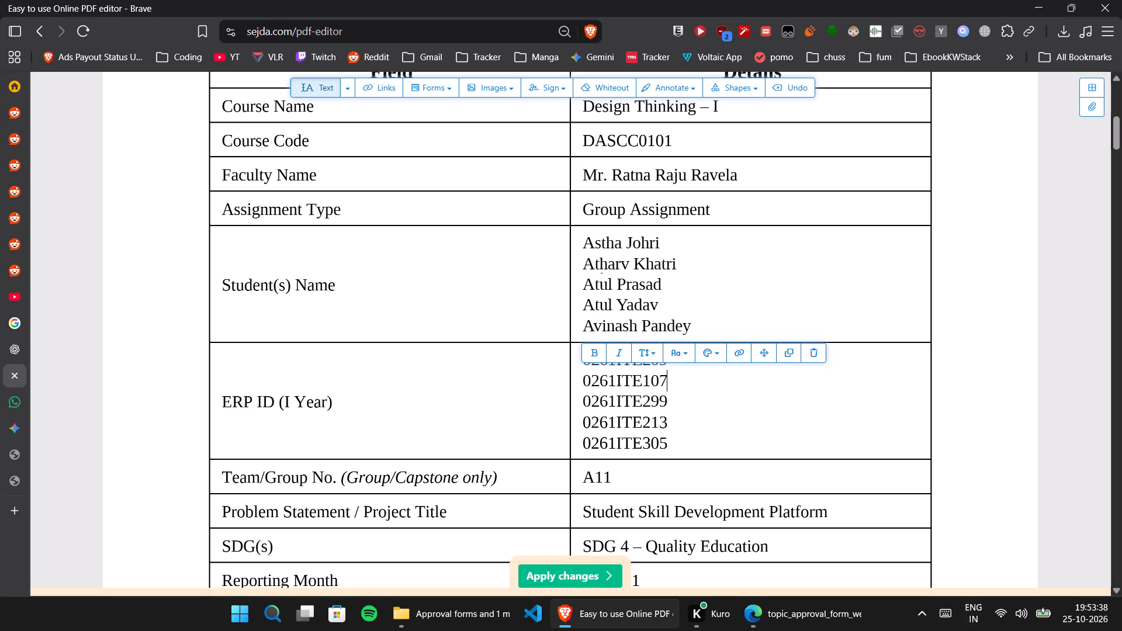
{"action": "double_click", "coordinate": [626, 402]}
{"action": "key", "text": "ctrl+v"}
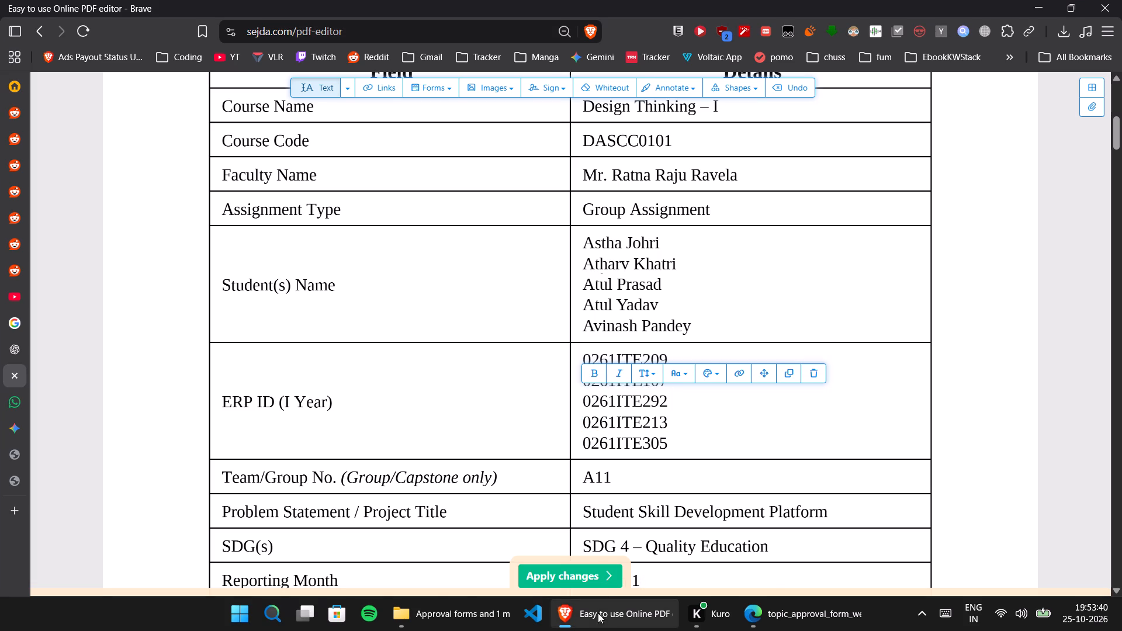
Copy the fourth member's roll number from the web design approval form over the fourth ERP ID in the report.
{"action": "left_click", "coordinate": [595, 626]}
{"action": "double_click", "coordinate": [612, 471]}
{"action": "key", "text": "ctrl+c"}
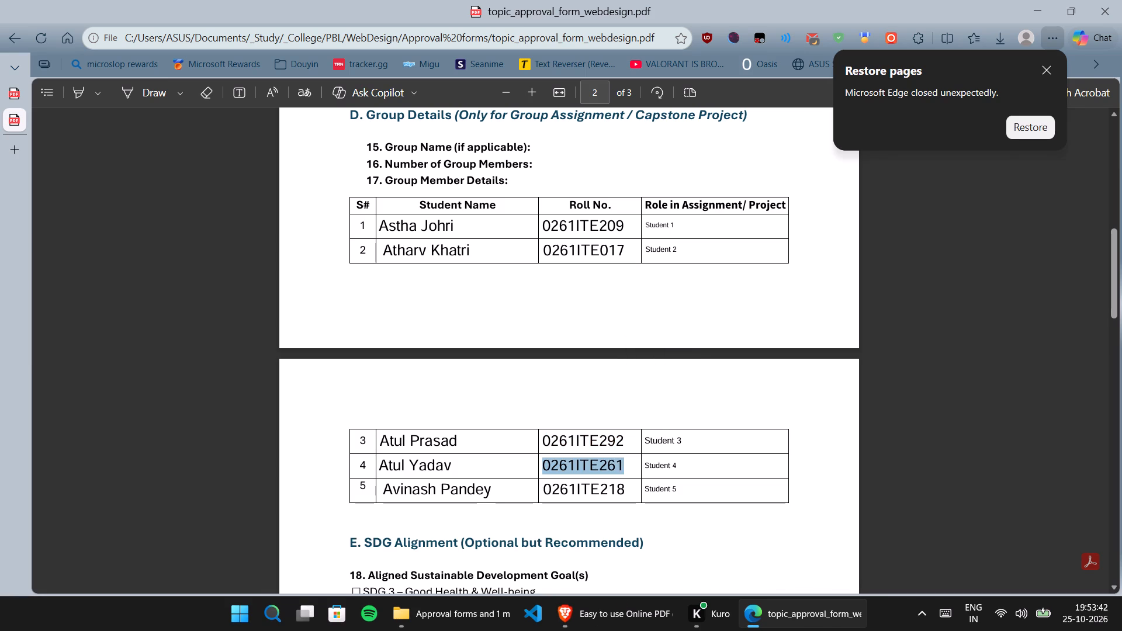
{"action": "key", "text": "ctrl+c"}
{"action": "left_click", "coordinate": [614, 620]}
{"action": "double_click", "coordinate": [647, 422]}
{"action": "key", "text": "ctrl+v"}
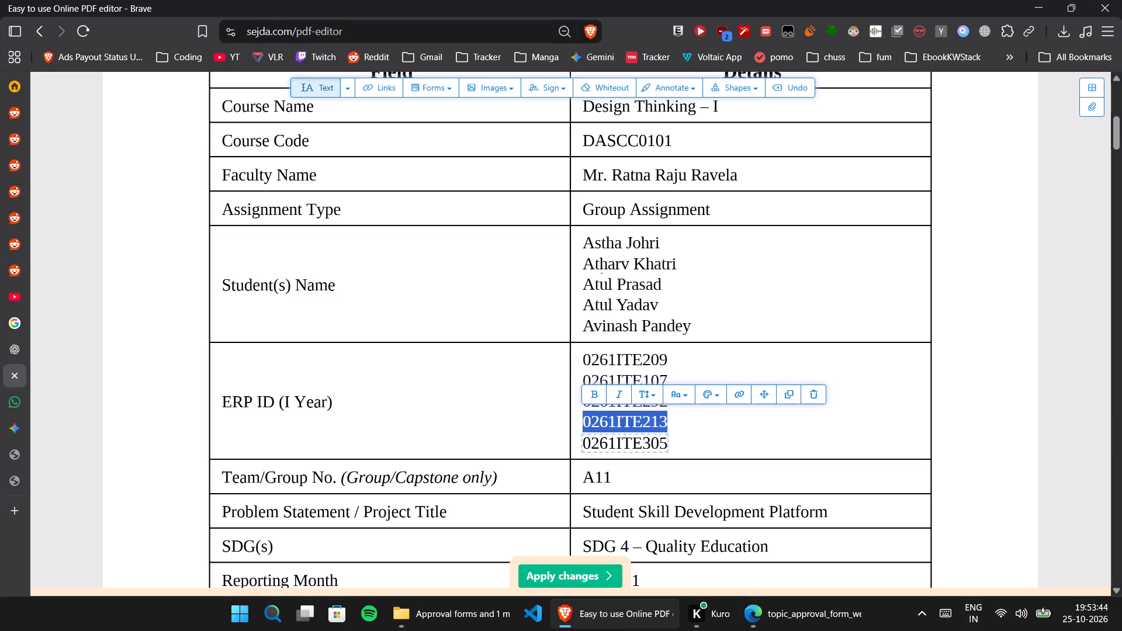
Copy the fifth member's roll number from the web design approval form over the fifth ERP ID in the report.
{"action": "left_click", "coordinate": [607, 610]}
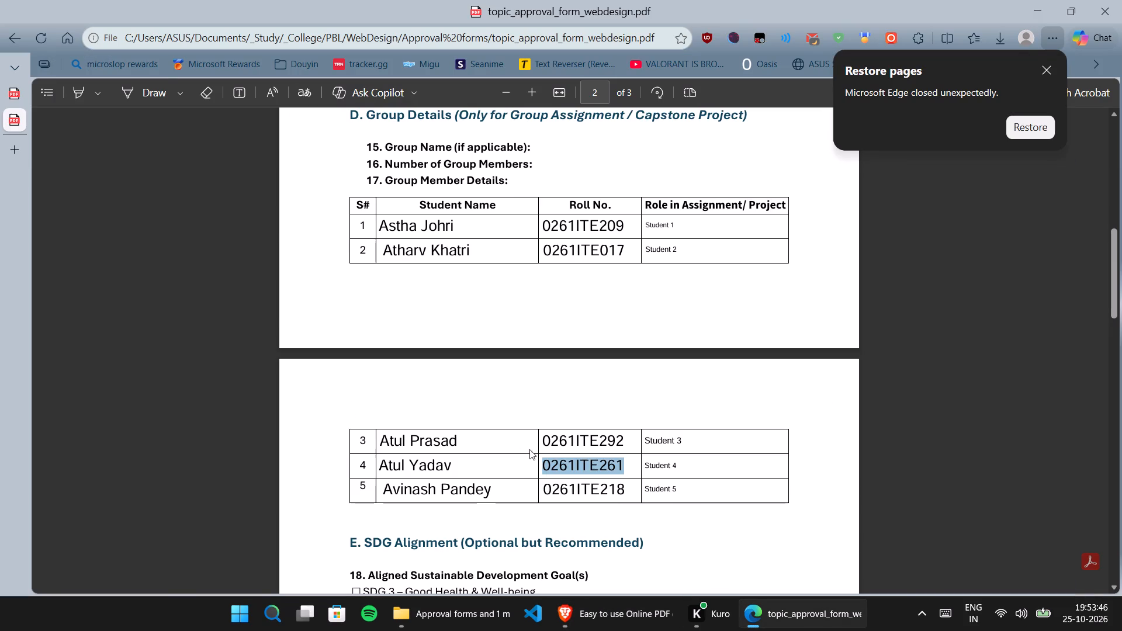
{"action": "double_click", "coordinate": [579, 486]}
{"action": "key", "text": "ctrl+c"}
{"action": "key", "text": "ctrl+c"}
{"action": "key", "text": "ctrl+c"}
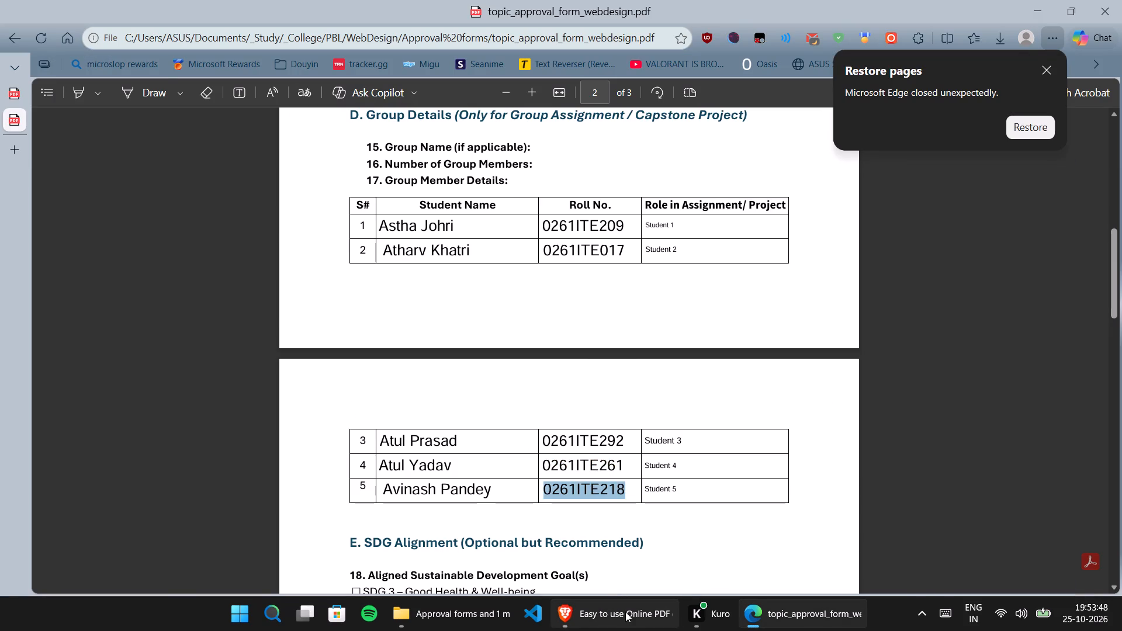
{"action": "left_click", "coordinate": [623, 620]}
{"action": "double_click", "coordinate": [653, 436]}
{"action": "key", "text": "ctrl+v"}
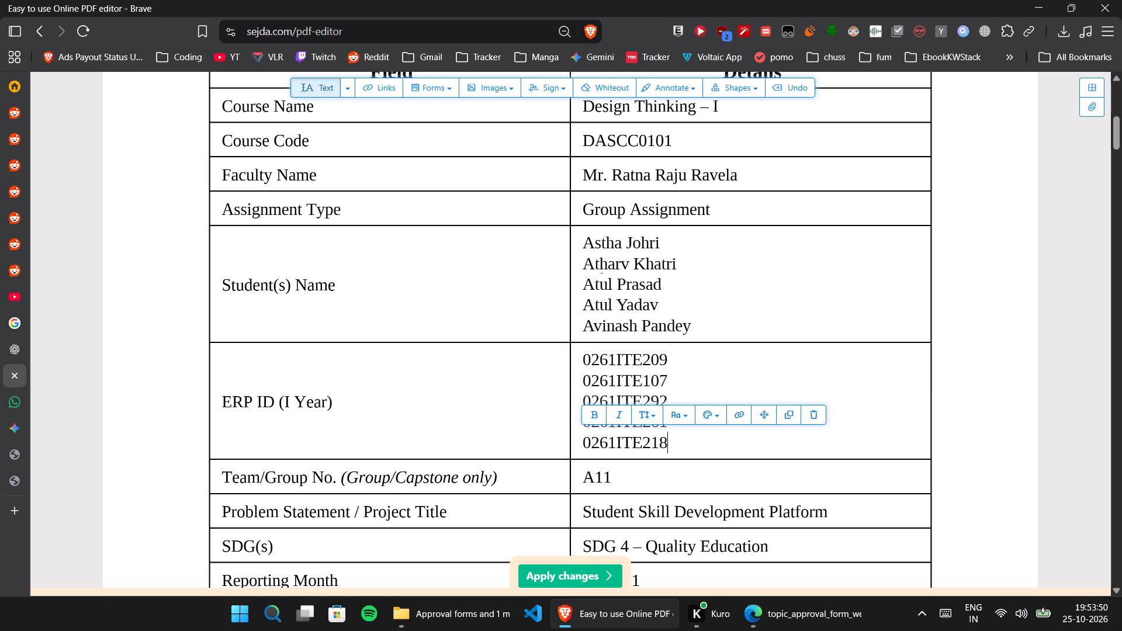
{"action": "left_click", "coordinate": [1010, 418]}
Set the Team/Group No. in the report's details table to A13.
{"action": "scroll", "coordinate": [958, 407], "scroll_direction": "down", "scroll_amount": 1}
{"action": "scroll", "coordinate": [741, 363], "scroll_direction": "down", "scroll_amount": 1}
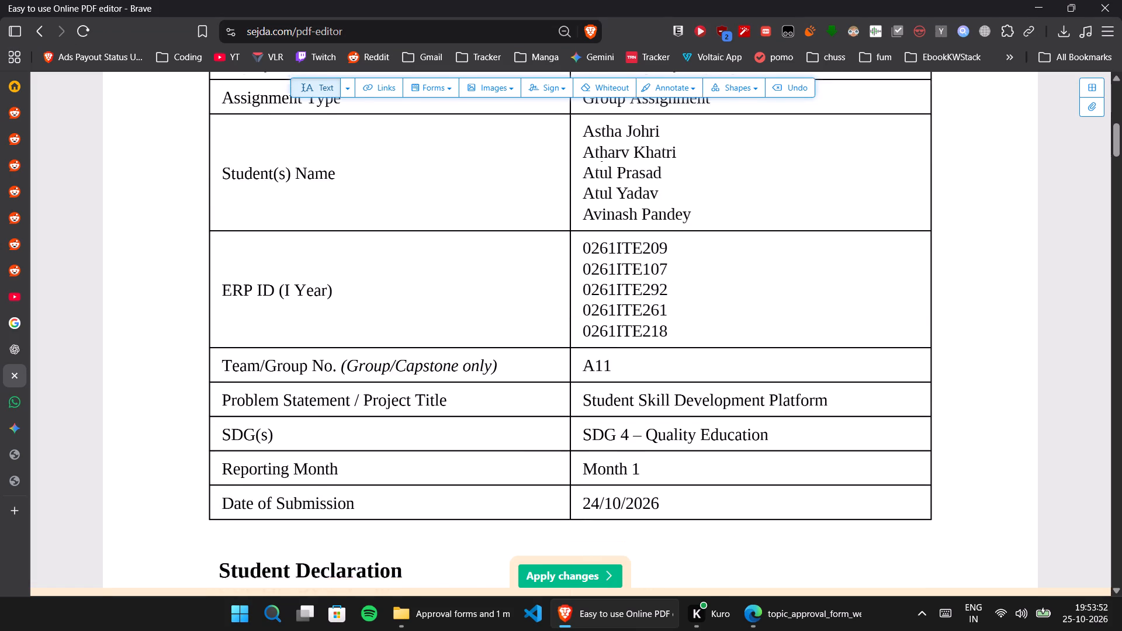
{"action": "left_click", "coordinate": [608, 285]}
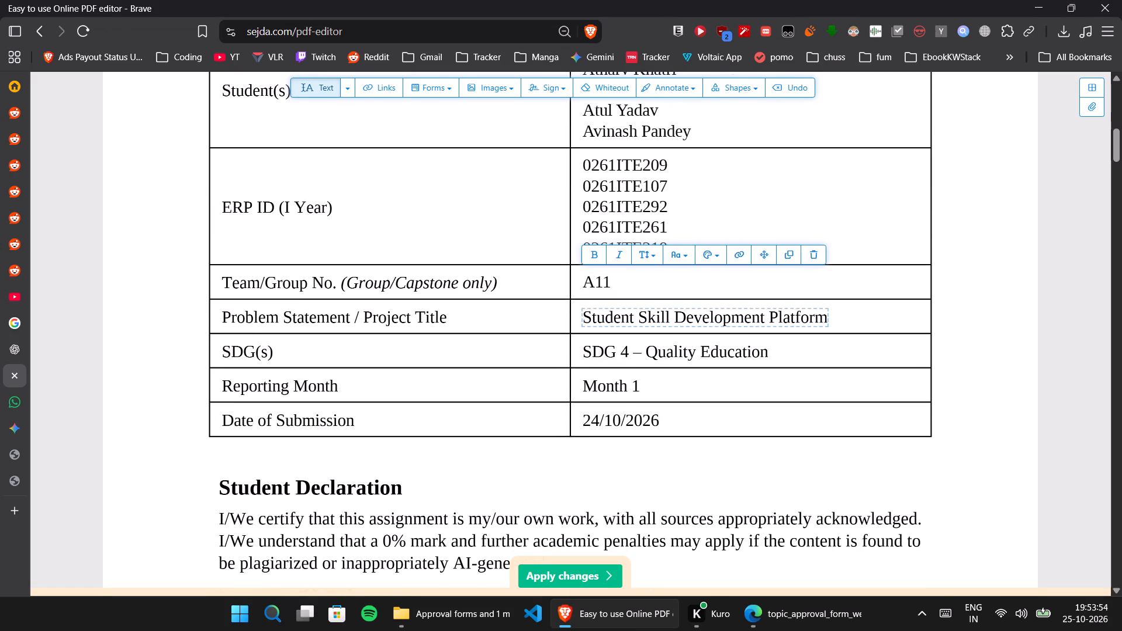
{"action": "key", "text": "Right"}
{"action": "key", "text": "Right"}
{"action": "key", "text": "Right"}
{"action": "key", "text": "BackSpace"}
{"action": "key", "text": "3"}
{"action": "left_click", "coordinate": [968, 268]}
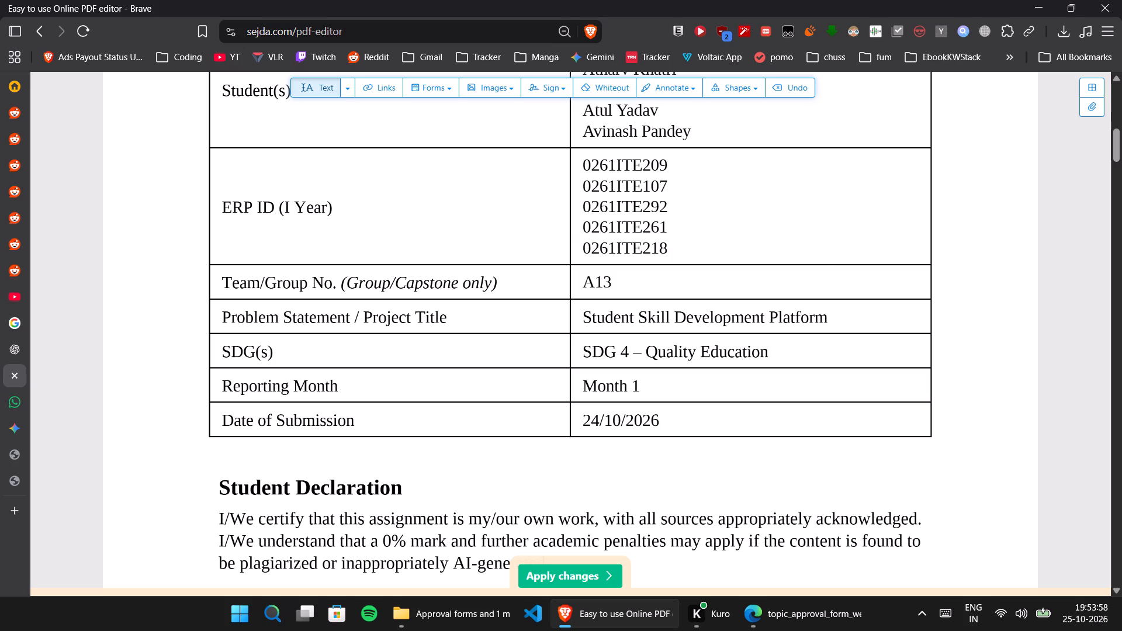
Replace the Problem Statement / Project Title entry with "Student career roadmap planner".
{"action": "left_click", "coordinate": [640, 615]}
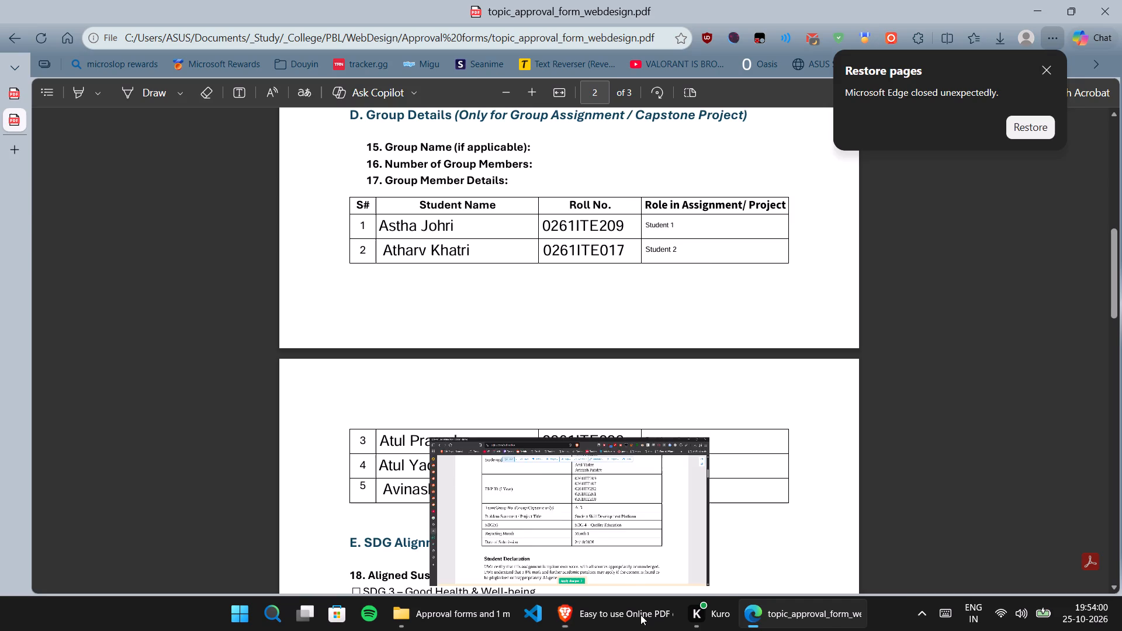
{"action": "left_click", "coordinate": [640, 615]}
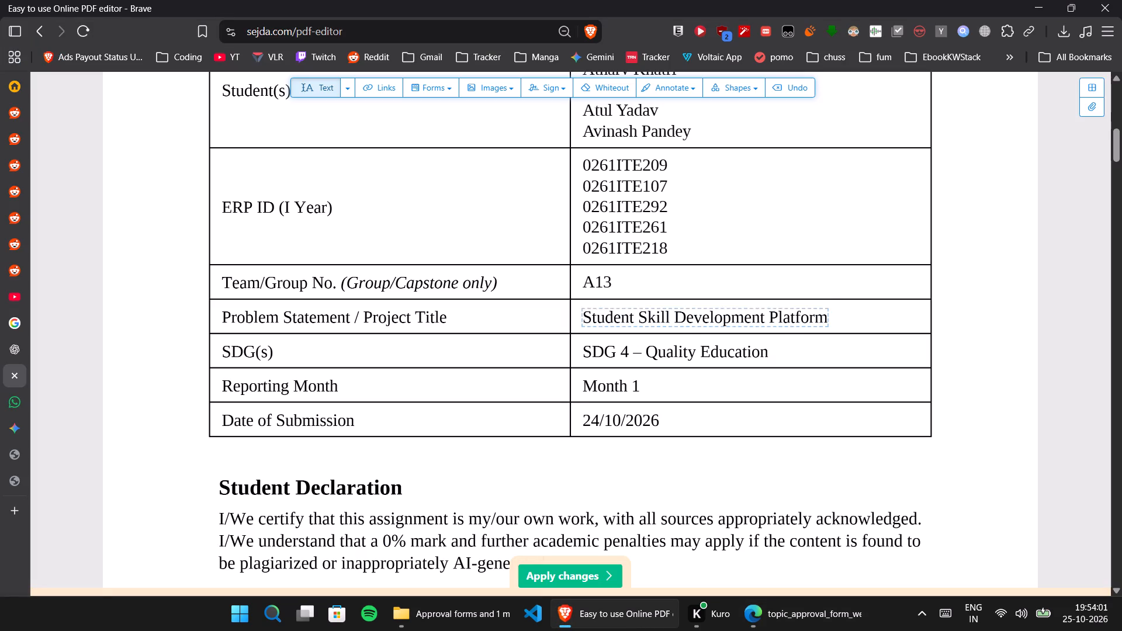
{"action": "triple_click", "coordinate": [618, 314]}
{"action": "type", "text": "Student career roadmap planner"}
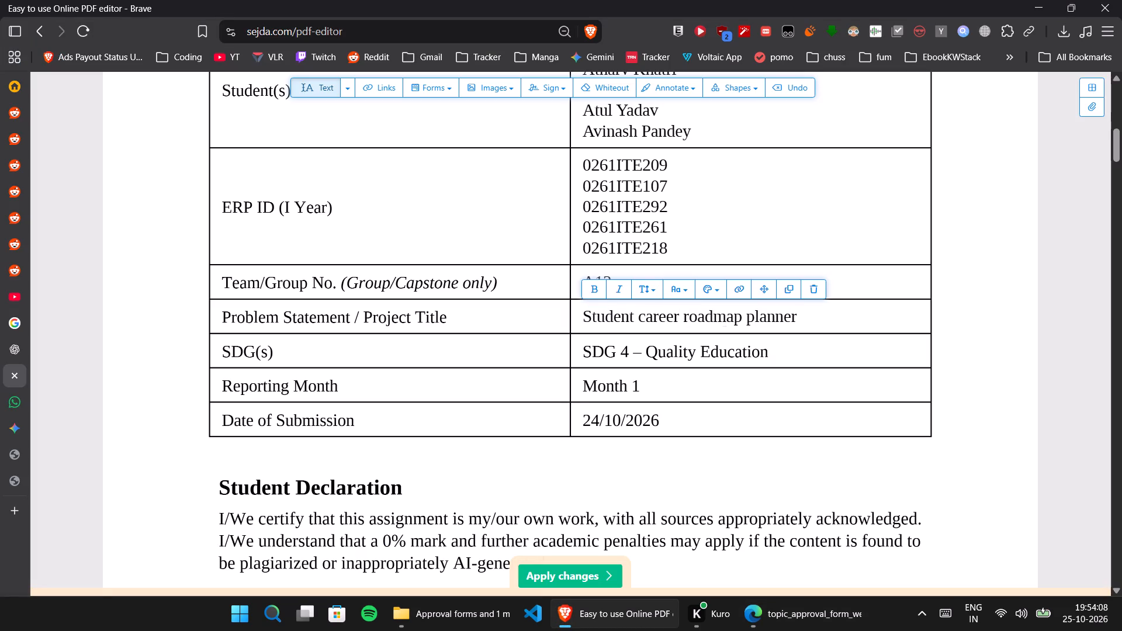
Set the Date of Submission in the details table to 25/10/2026.
{"action": "scroll", "coordinate": [729, 431], "scroll_direction": "down", "scroll_amount": 1}
{"action": "scroll", "coordinate": [410, 443], "scroll_direction": "down", "scroll_amount": 2}
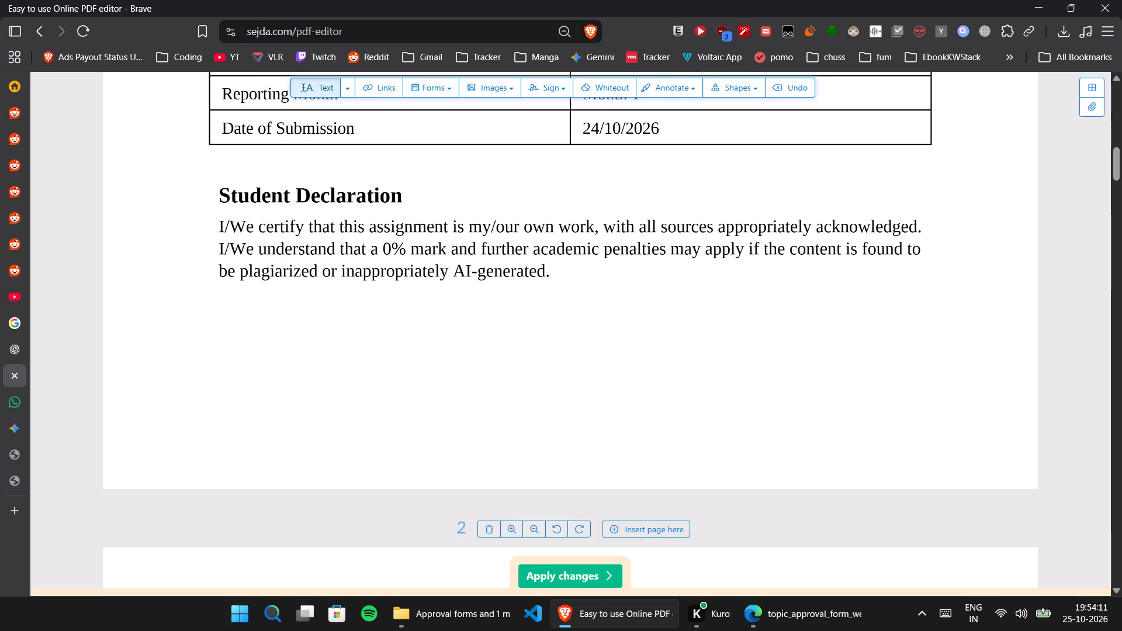
{"action": "scroll", "coordinate": [444, 404], "scroll_direction": "up", "scroll_amount": 1}
{"action": "left_click", "coordinate": [597, 226]}
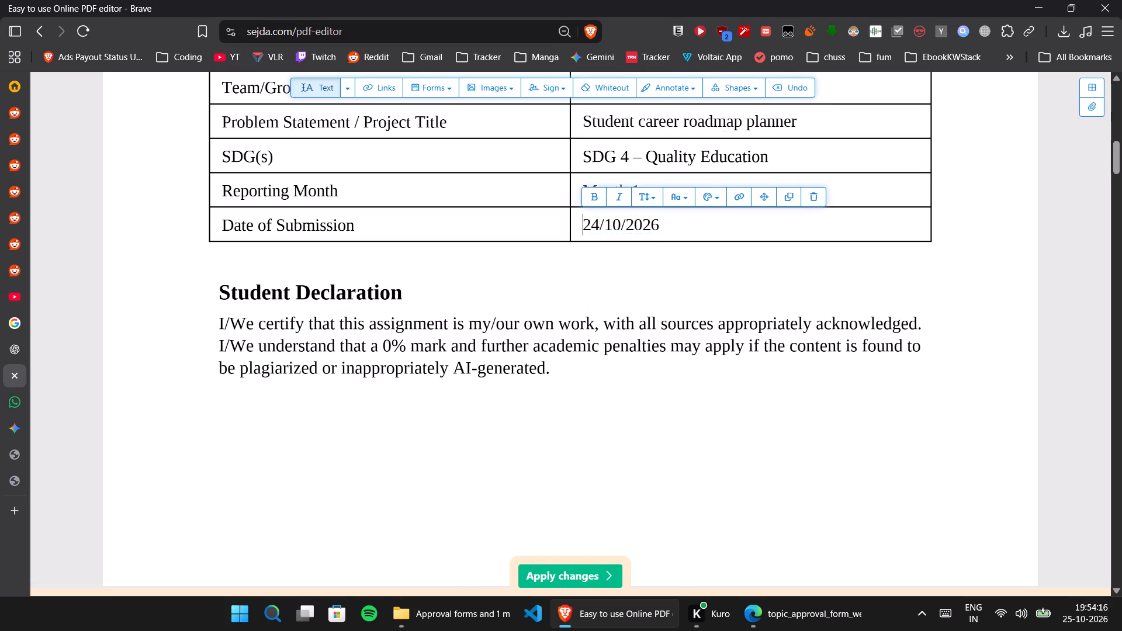
{"action": "left_click", "coordinate": [598, 226]}
{"action": "key", "text": "BackSpace"}
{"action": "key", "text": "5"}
{"action": "left_click", "coordinate": [1094, 164]}
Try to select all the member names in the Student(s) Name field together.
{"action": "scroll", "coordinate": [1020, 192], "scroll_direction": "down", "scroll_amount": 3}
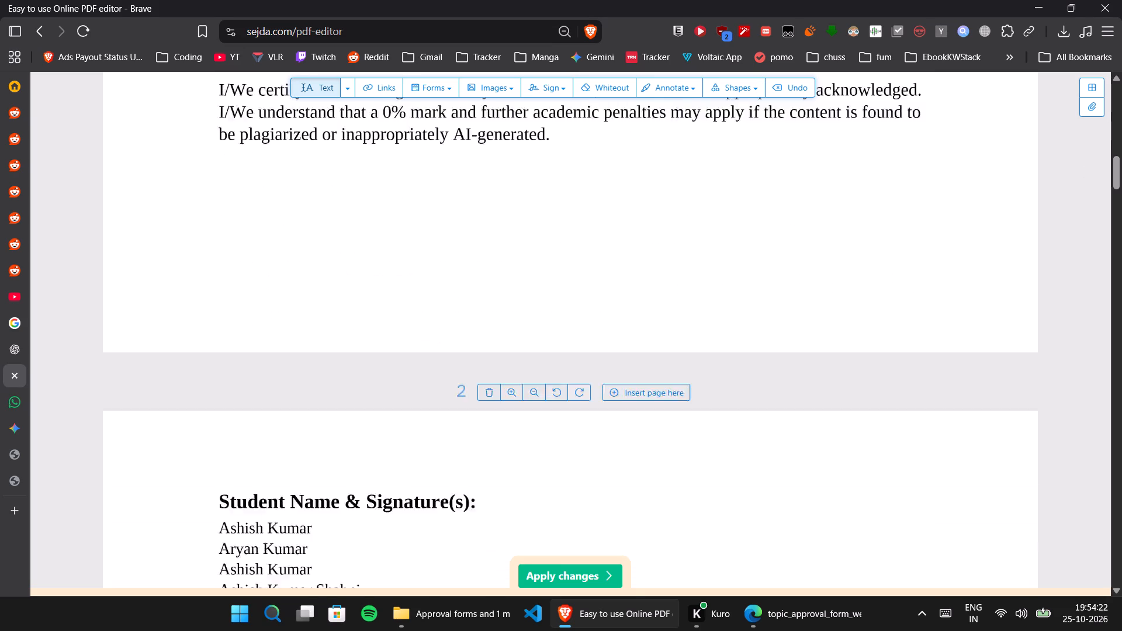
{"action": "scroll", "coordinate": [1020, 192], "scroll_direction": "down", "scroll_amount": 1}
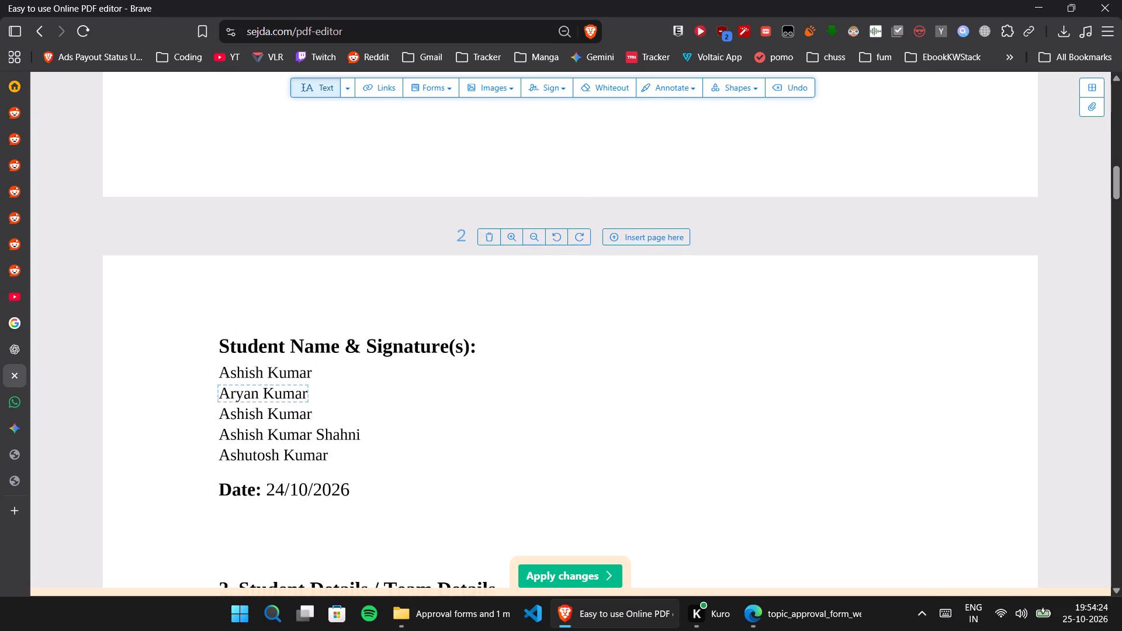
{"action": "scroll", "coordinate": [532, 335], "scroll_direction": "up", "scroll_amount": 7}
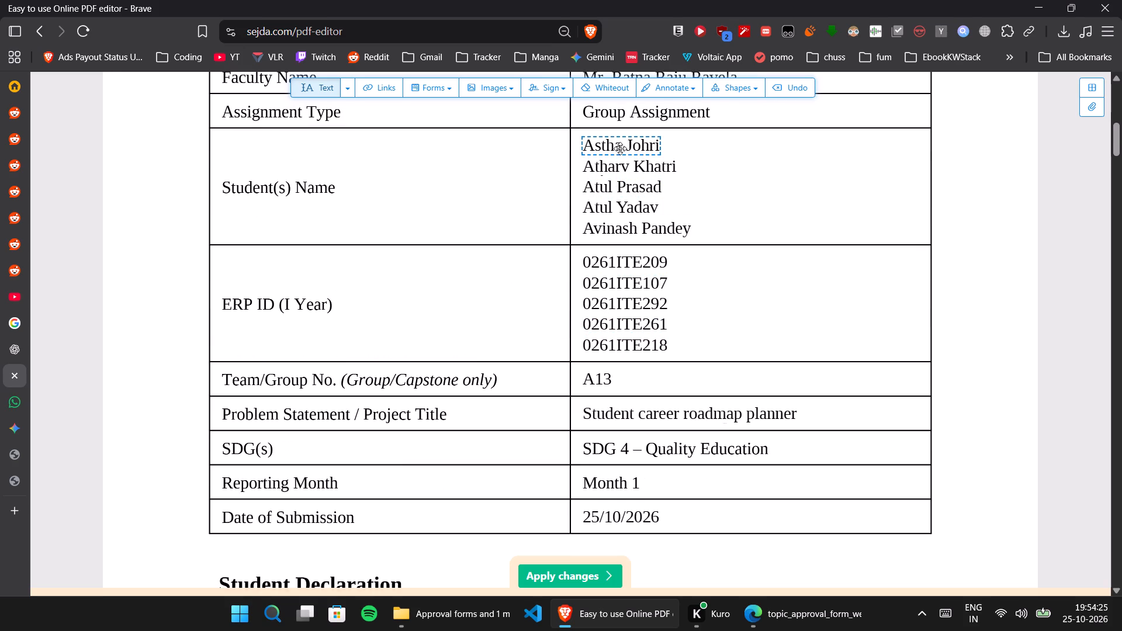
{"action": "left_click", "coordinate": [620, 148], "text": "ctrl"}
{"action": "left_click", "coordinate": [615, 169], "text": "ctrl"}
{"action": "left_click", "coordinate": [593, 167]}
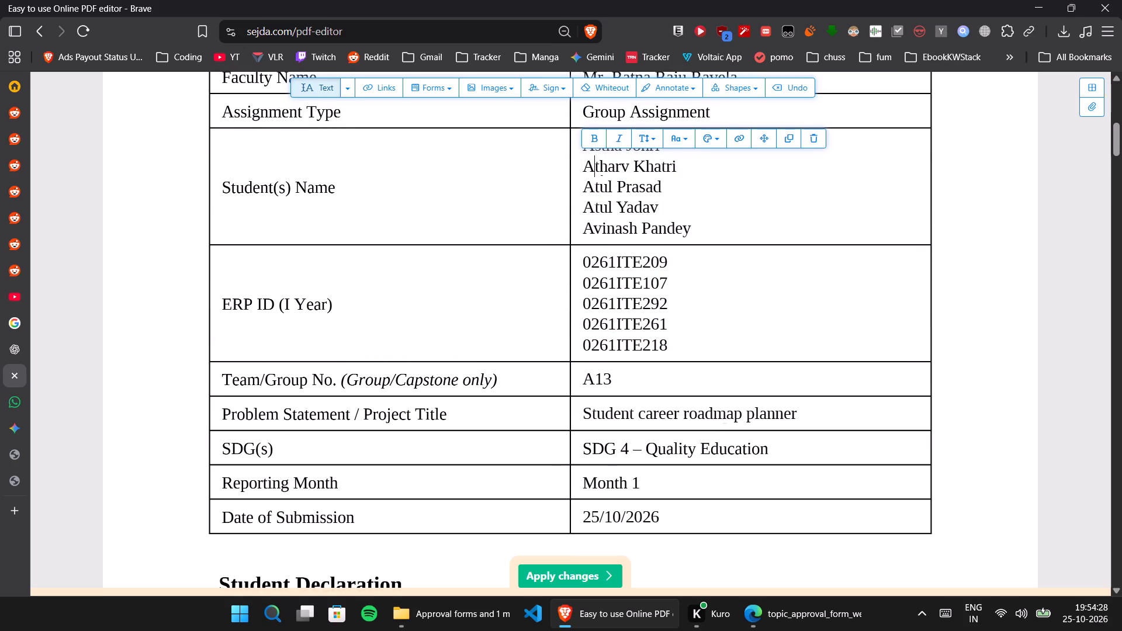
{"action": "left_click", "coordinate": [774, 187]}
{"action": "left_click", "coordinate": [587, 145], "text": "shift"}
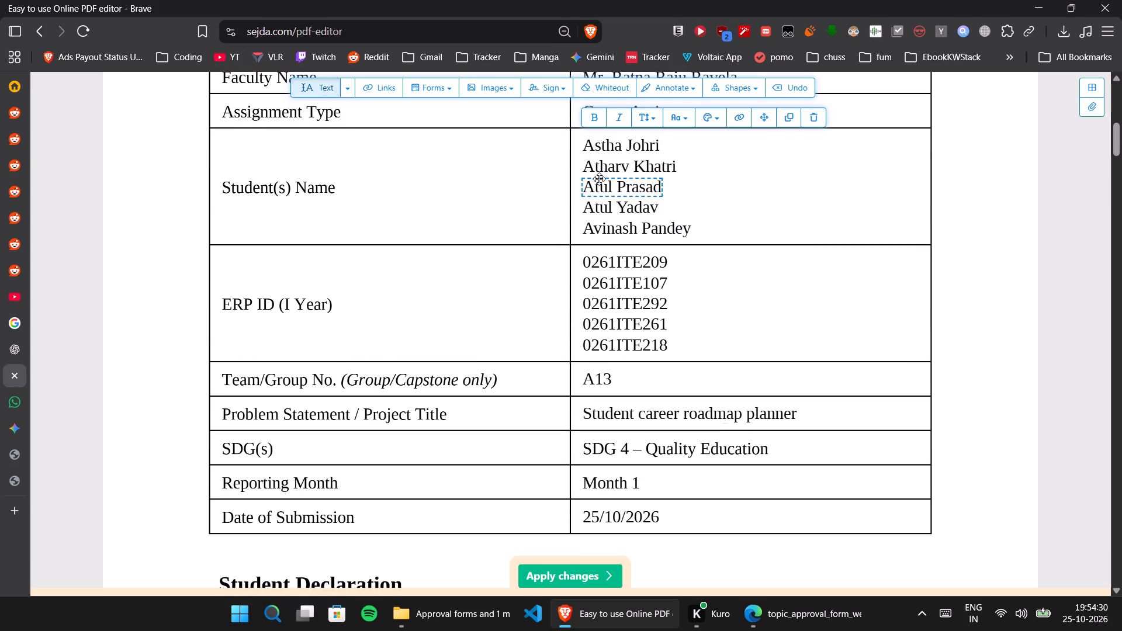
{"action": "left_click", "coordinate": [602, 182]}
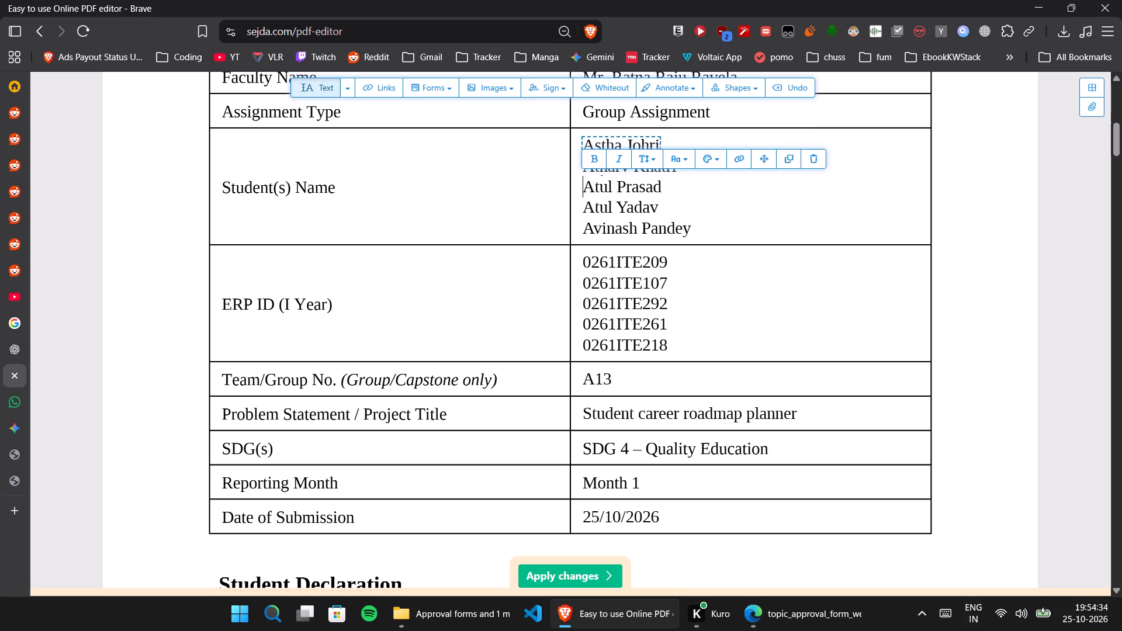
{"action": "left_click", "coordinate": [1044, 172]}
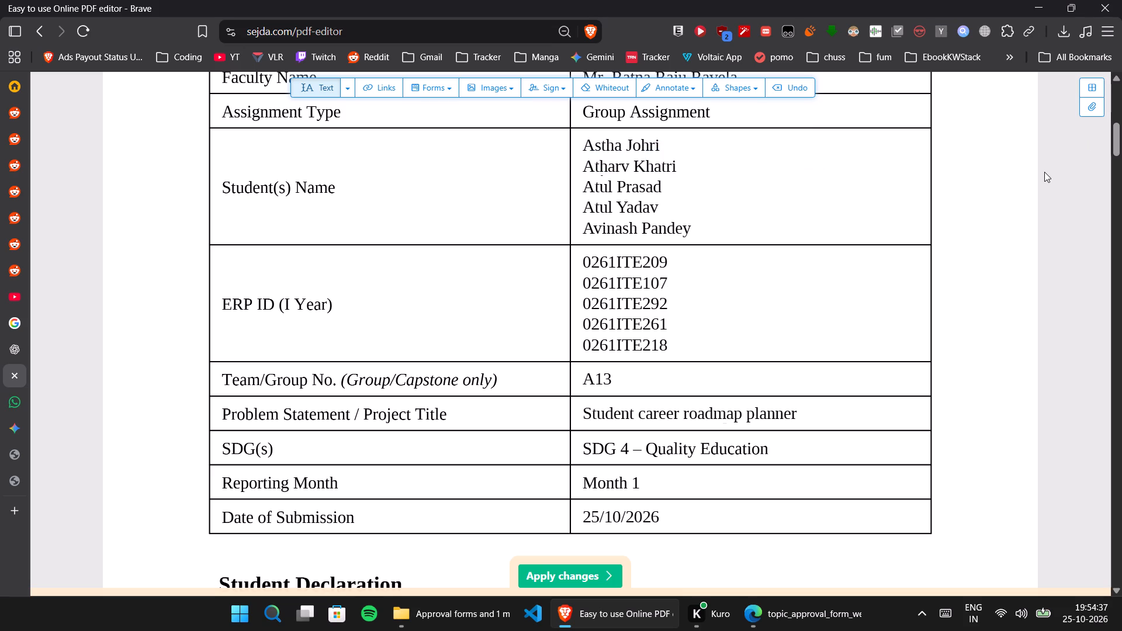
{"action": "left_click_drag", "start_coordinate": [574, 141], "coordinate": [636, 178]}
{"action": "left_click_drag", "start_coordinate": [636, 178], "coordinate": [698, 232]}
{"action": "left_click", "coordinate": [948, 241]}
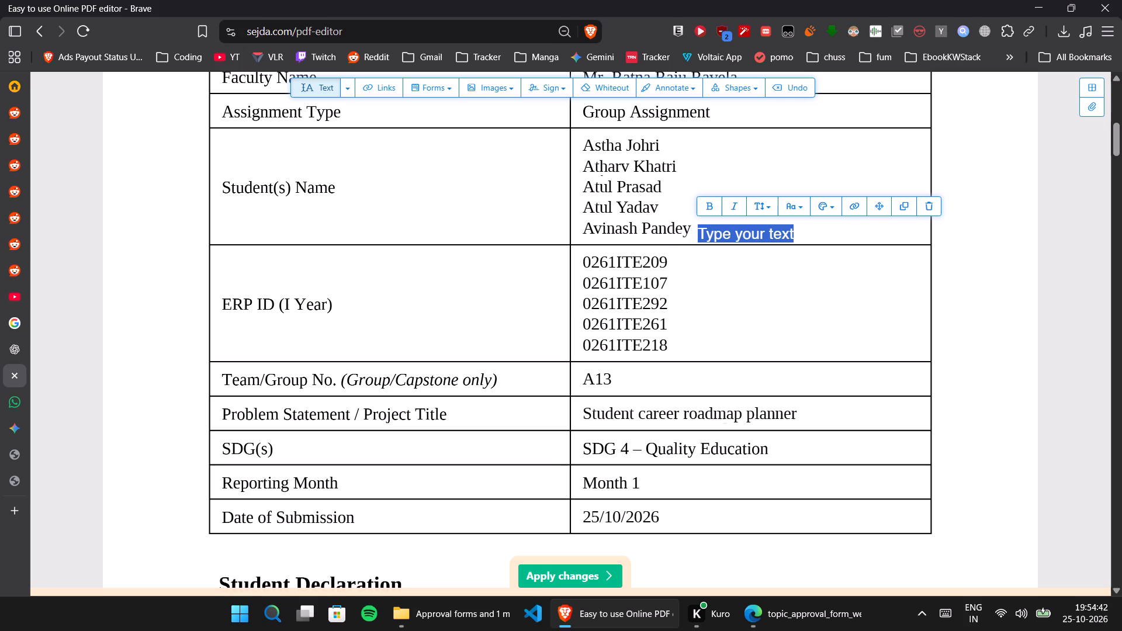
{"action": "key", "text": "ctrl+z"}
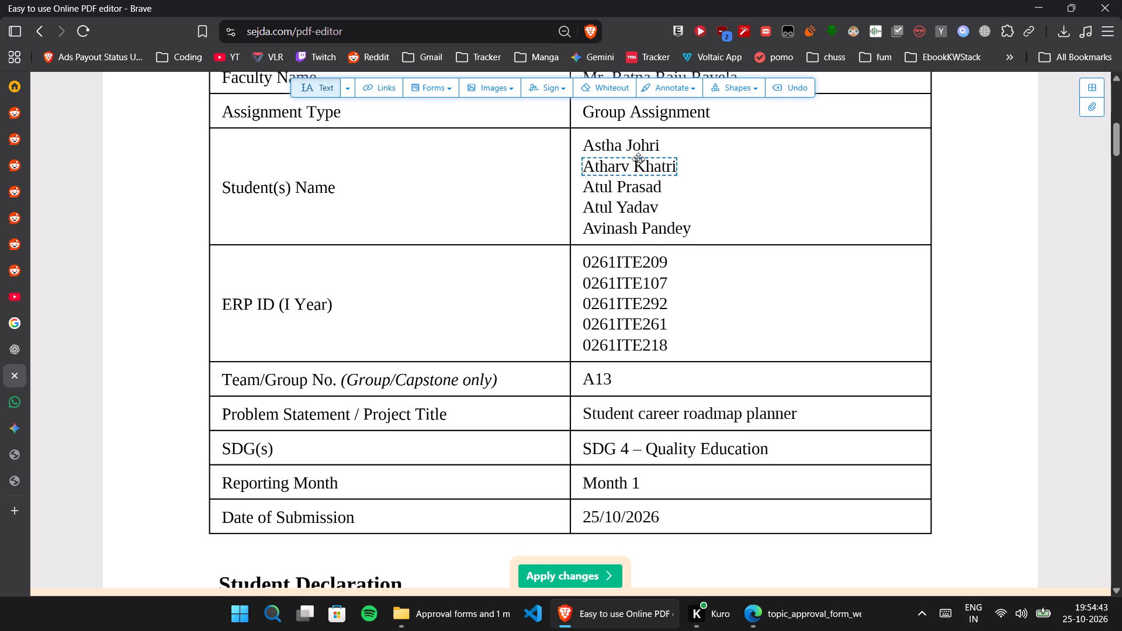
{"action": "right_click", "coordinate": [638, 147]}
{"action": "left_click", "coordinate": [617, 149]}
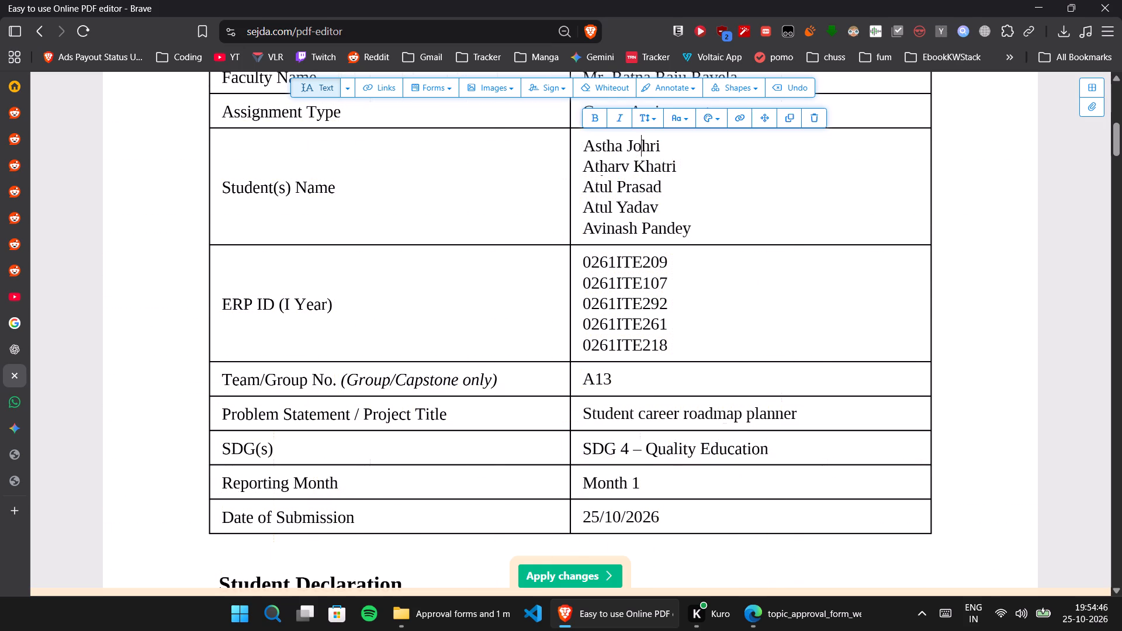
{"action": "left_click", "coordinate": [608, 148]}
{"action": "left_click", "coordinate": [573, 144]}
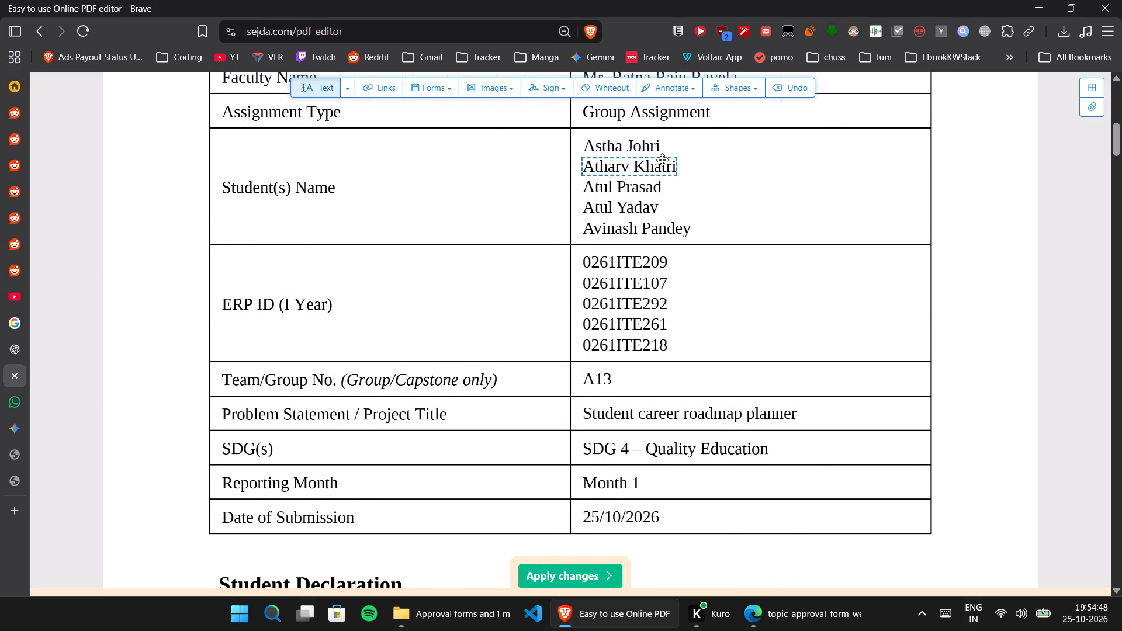
Replace the first name under Student Name & Signature(s) on page 2 with the first group member's name.
{"action": "scroll", "coordinate": [643, 151], "scroll_direction": "down", "scroll_amount": 8}
{"action": "triple_click", "coordinate": [231, 279]}
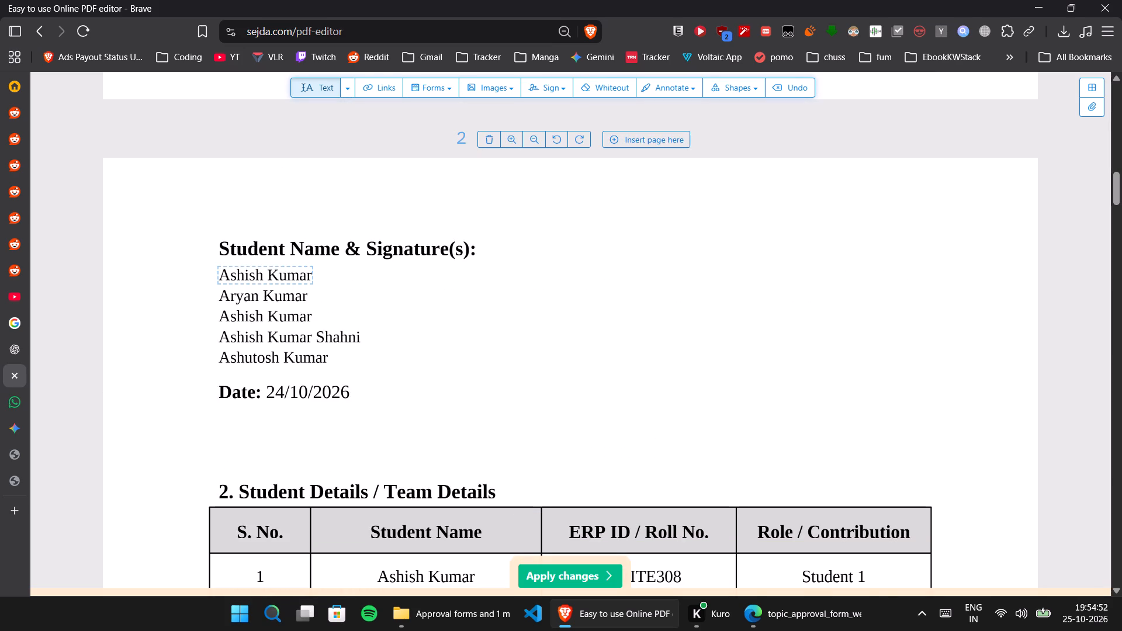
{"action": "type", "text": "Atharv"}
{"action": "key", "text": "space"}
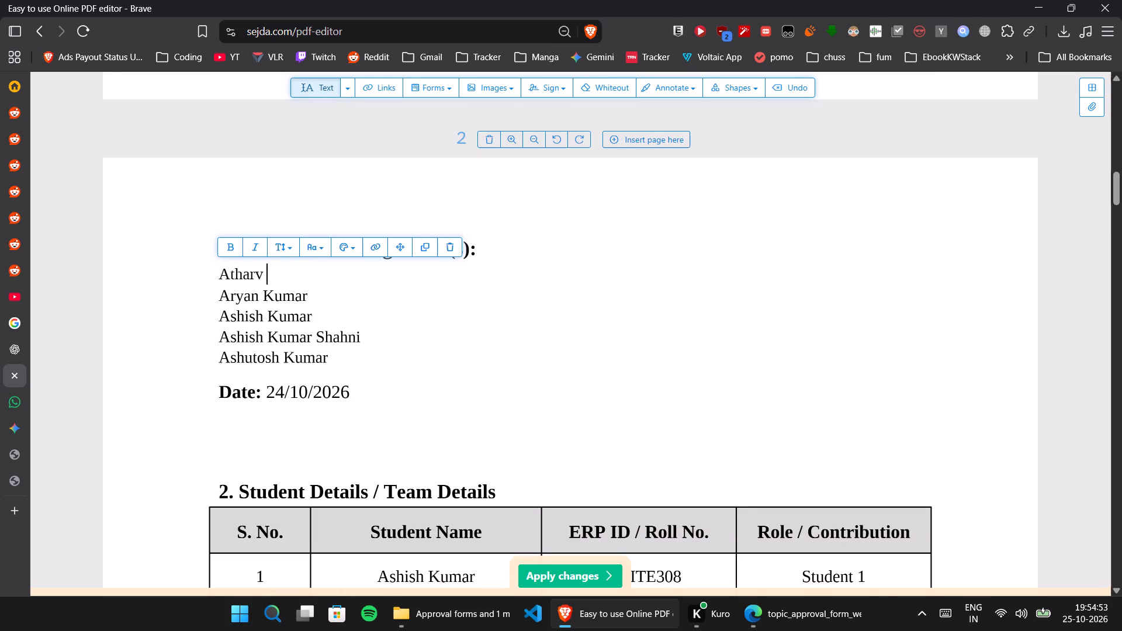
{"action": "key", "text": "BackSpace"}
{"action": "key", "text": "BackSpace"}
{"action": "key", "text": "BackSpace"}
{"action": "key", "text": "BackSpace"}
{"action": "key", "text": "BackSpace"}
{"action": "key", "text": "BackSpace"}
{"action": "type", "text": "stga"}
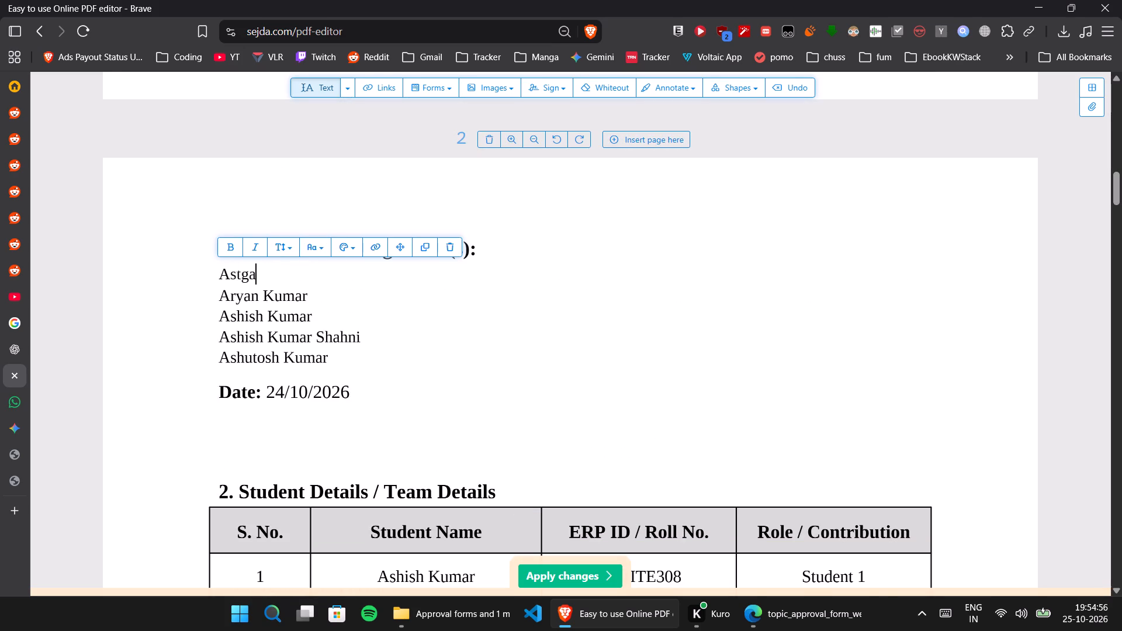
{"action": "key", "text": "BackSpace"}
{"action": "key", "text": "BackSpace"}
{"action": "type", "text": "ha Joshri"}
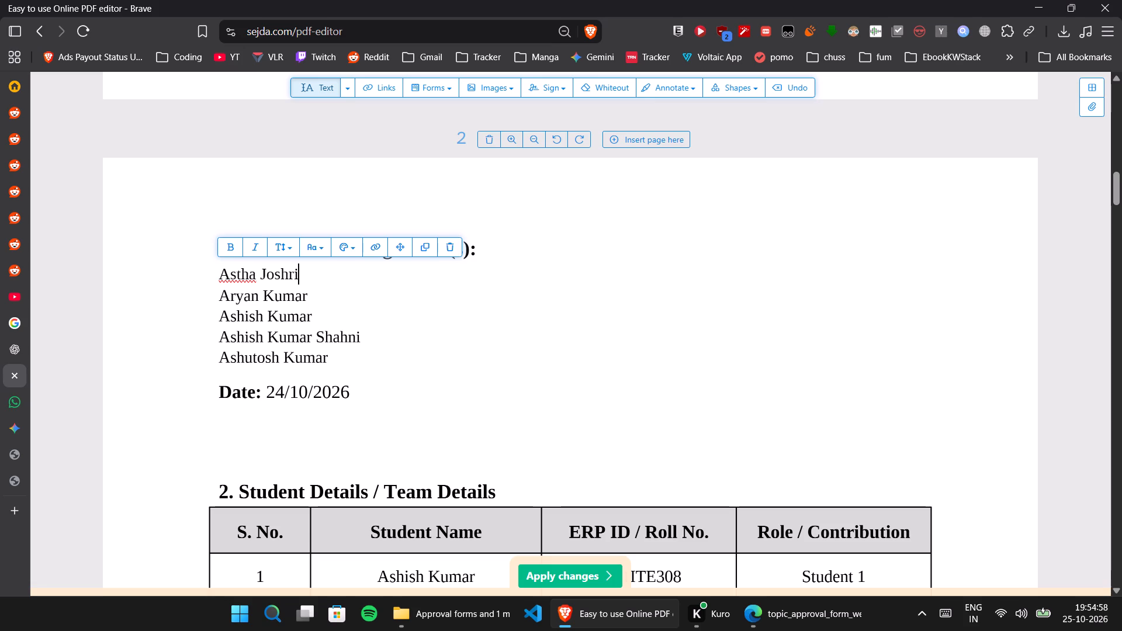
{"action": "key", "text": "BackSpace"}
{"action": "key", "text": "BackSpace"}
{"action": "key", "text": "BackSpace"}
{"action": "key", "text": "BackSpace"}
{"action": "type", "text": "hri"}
Replace the remaining four names under Student Name & Signature(s) with the second to fifth group members' names, in order.
{"action": "double_click", "coordinate": [250, 297]}
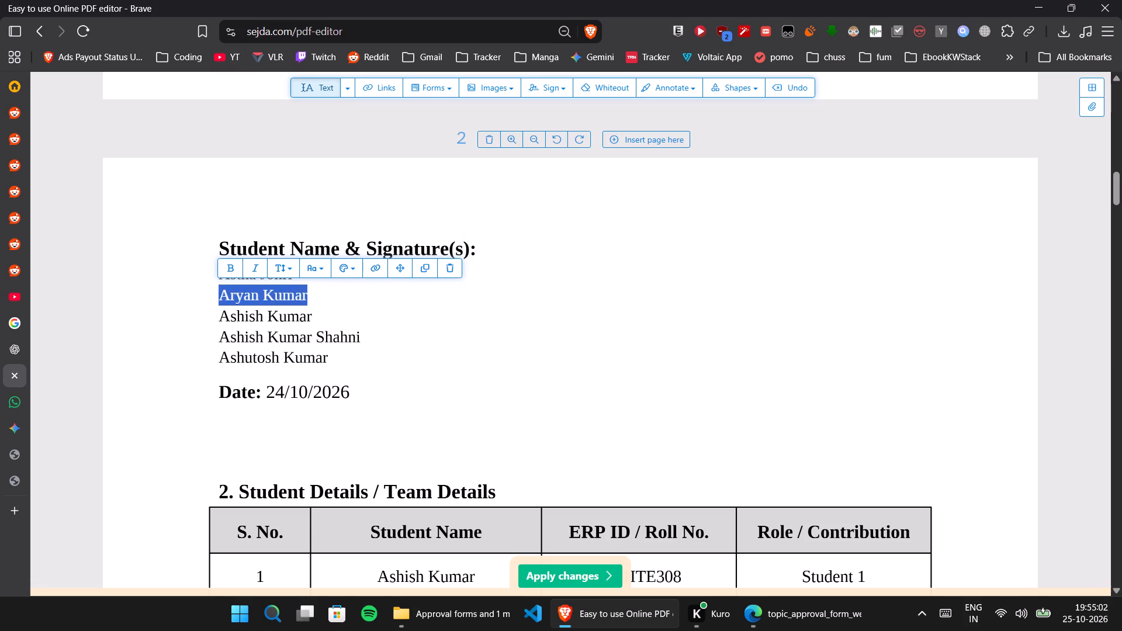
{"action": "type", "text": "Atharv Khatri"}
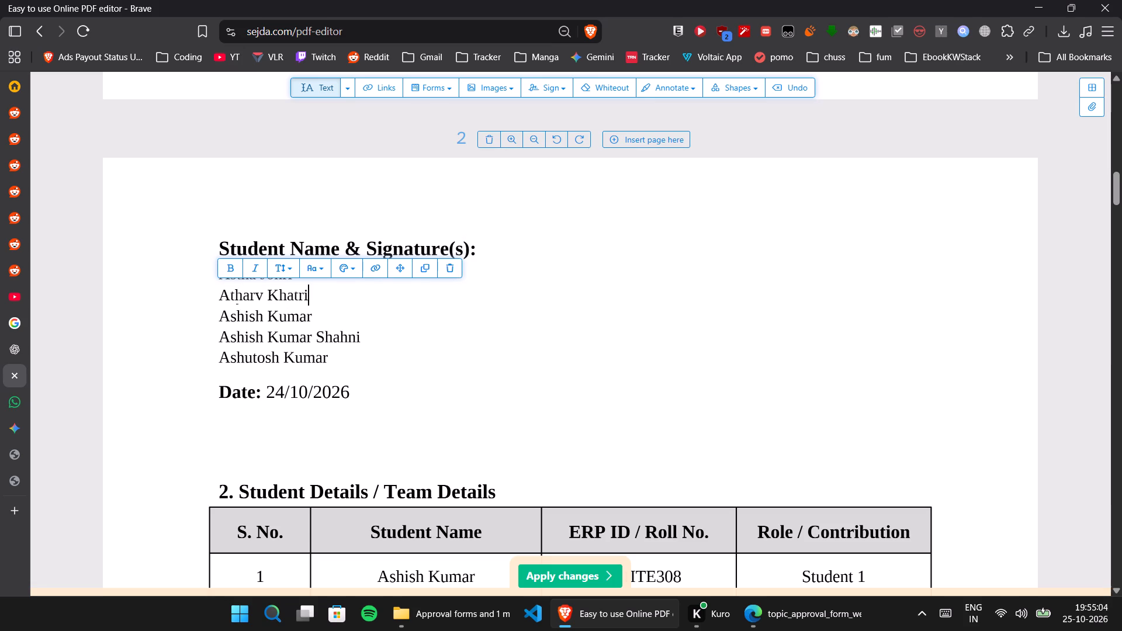
{"action": "double_click", "coordinate": [233, 316]}
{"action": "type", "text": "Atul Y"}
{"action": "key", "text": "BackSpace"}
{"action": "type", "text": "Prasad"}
{"action": "double_click", "coordinate": [262, 341]}
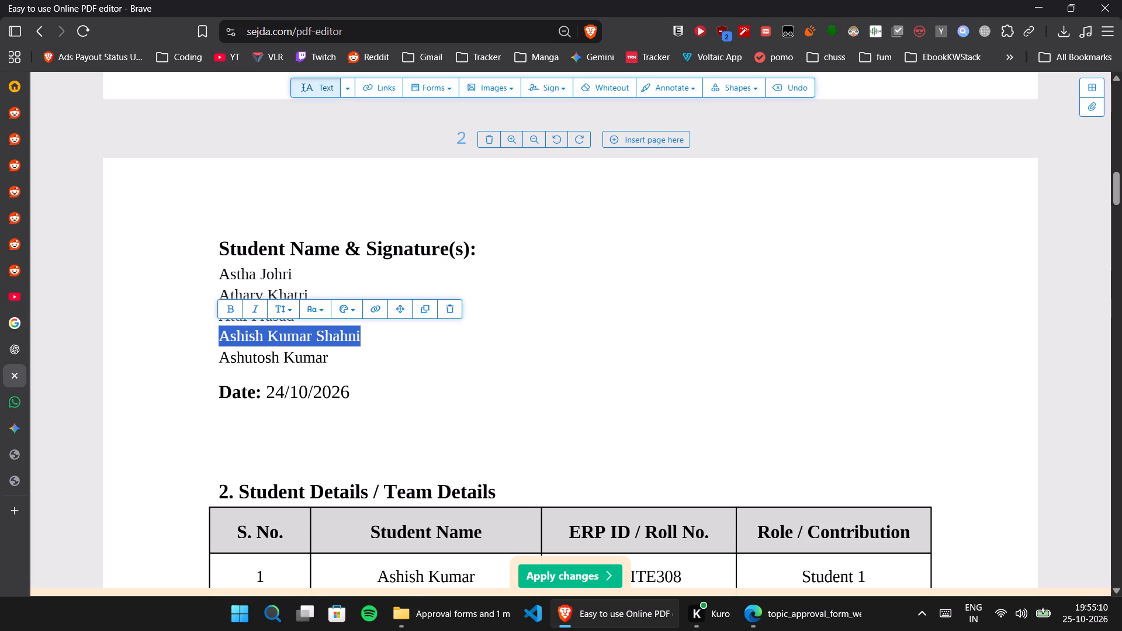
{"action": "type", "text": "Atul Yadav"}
{"action": "double_click", "coordinate": [255, 358]}
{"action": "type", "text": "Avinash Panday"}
{"action": "scroll", "coordinate": [643, 290], "scroll_direction": "up", "scroll_amount": 7}
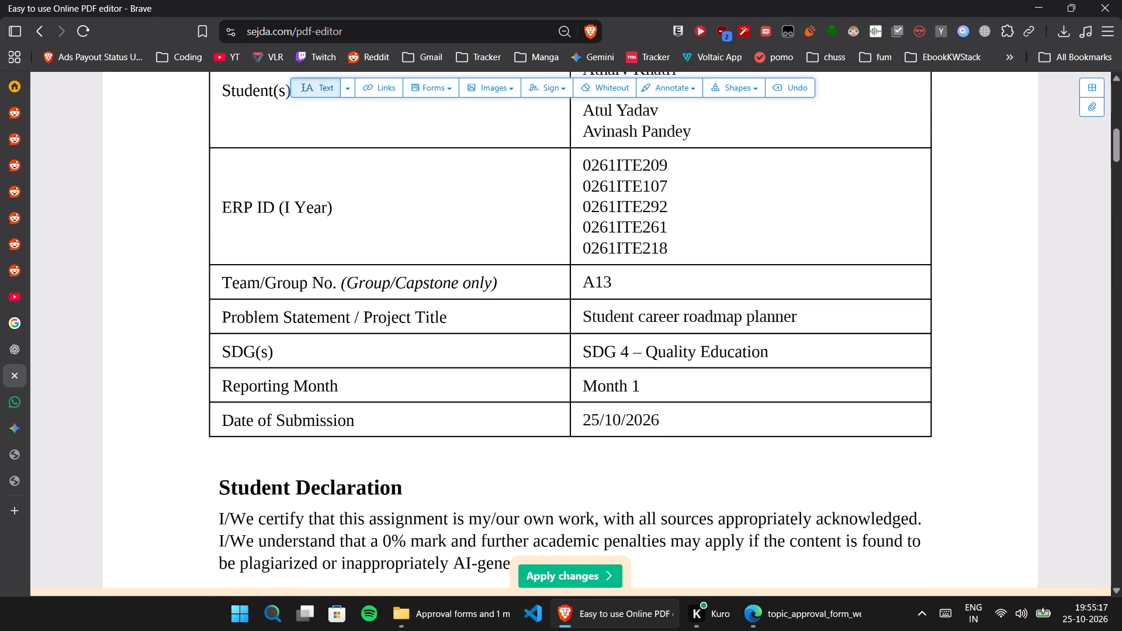
{"action": "scroll", "coordinate": [643, 290], "scroll_direction": "down", "scroll_amount": 5}
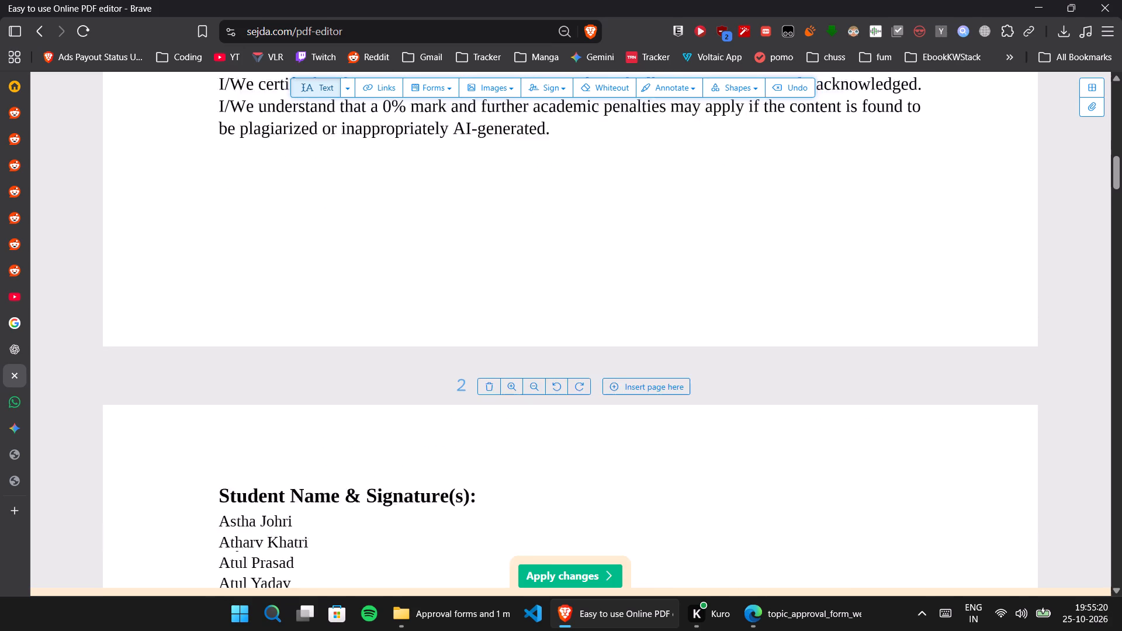
Correct the fifth member's surname under Student Name & Signature(s) by replacing its last "a" with "e".
{"action": "scroll", "coordinate": [602, 319], "scroll_direction": "down", "scroll_amount": 2}
{"action": "scroll", "coordinate": [543, 360], "scroll_direction": "down", "scroll_amount": 2}
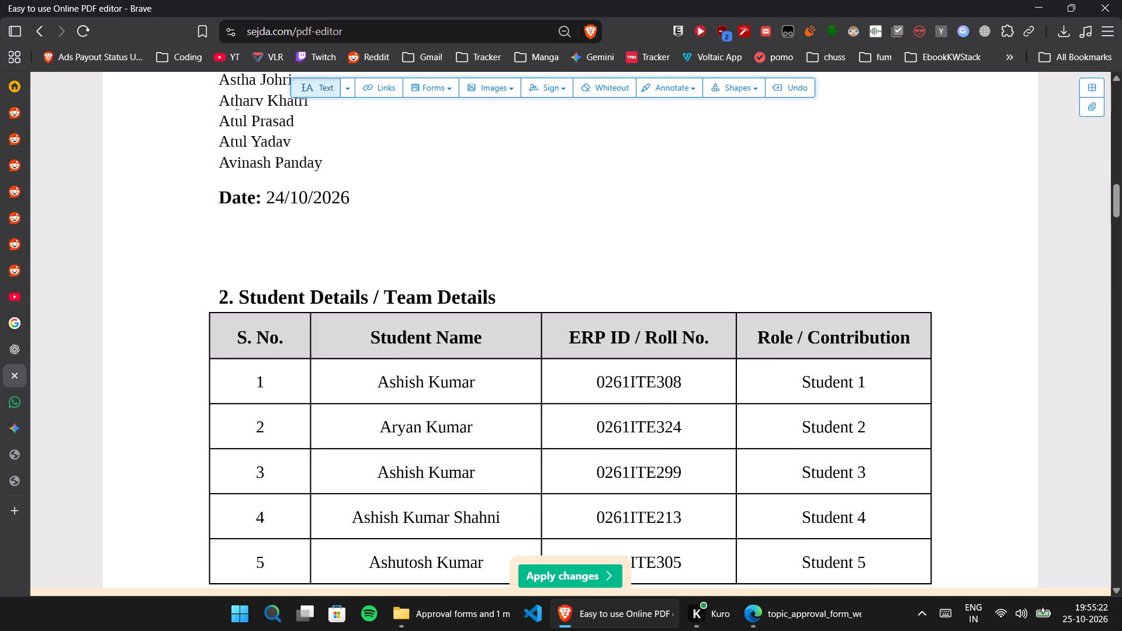
{"action": "left_click_drag", "start_coordinate": [311, 164], "coordinate": [318, 167]}
{"action": "key", "text": "BackSpace"}
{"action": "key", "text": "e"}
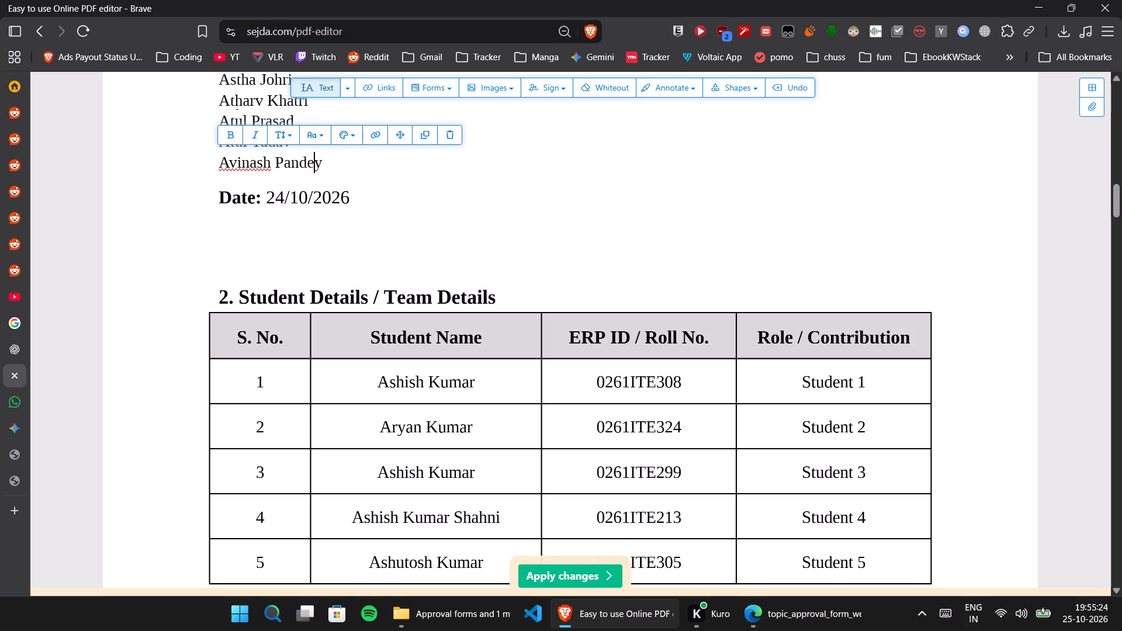
Set the Date below the Student Name & Signature(s) list on page 2 to 25/10/2026.
{"action": "left_click", "coordinate": [282, 201]}
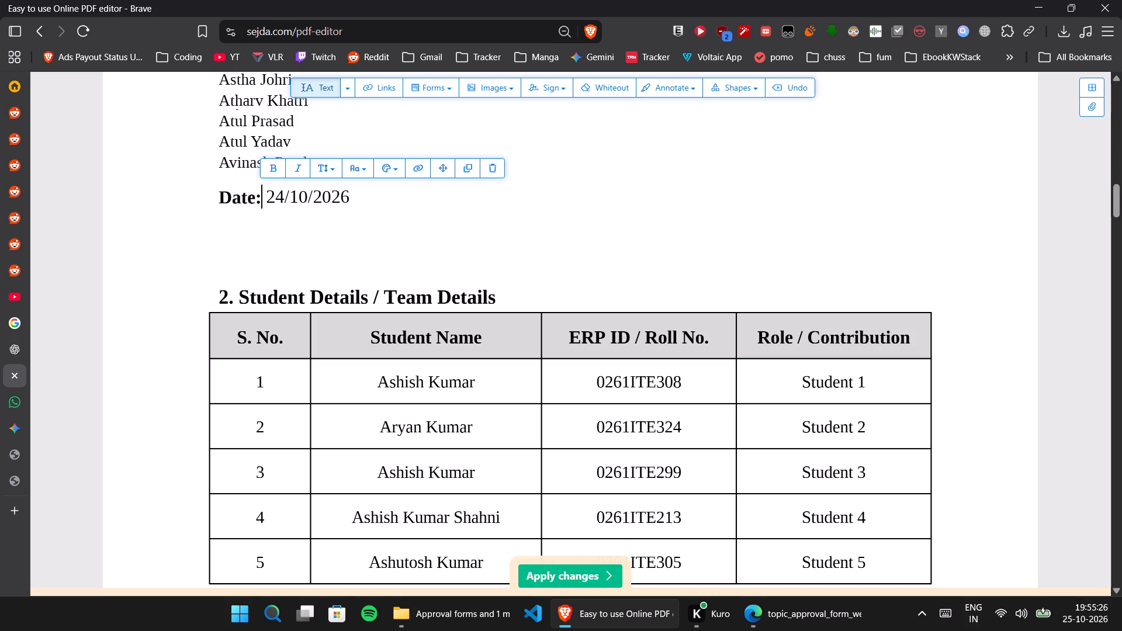
{"action": "left_click", "coordinate": [285, 197]}
{"action": "key", "text": "BackSpace"}
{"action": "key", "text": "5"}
{"action": "left_click", "coordinate": [557, 279]}
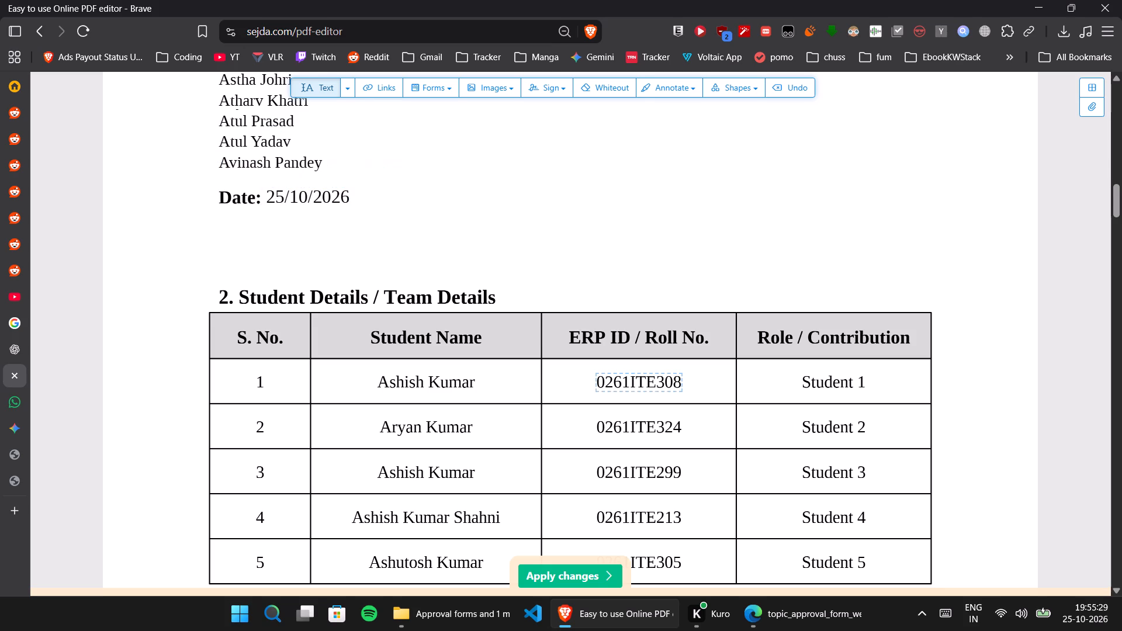
Replace the student names in rows 1 to 3 of the Student Details / Team Details table with the first three group members' names.
{"action": "scroll", "coordinate": [654, 370], "scroll_direction": "down", "scroll_amount": 5}
{"action": "scroll", "coordinate": [687, 344], "scroll_direction": "up", "scroll_amount": 3}
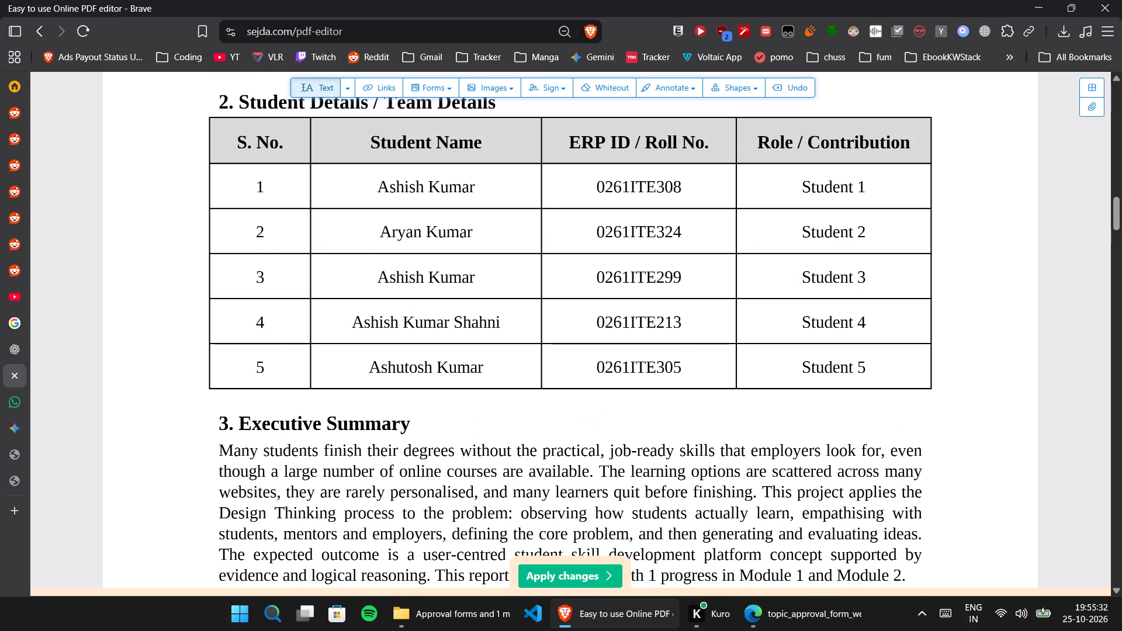
{"action": "double_click", "coordinate": [441, 190]}
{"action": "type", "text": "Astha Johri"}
{"action": "double_click", "coordinate": [424, 230]}
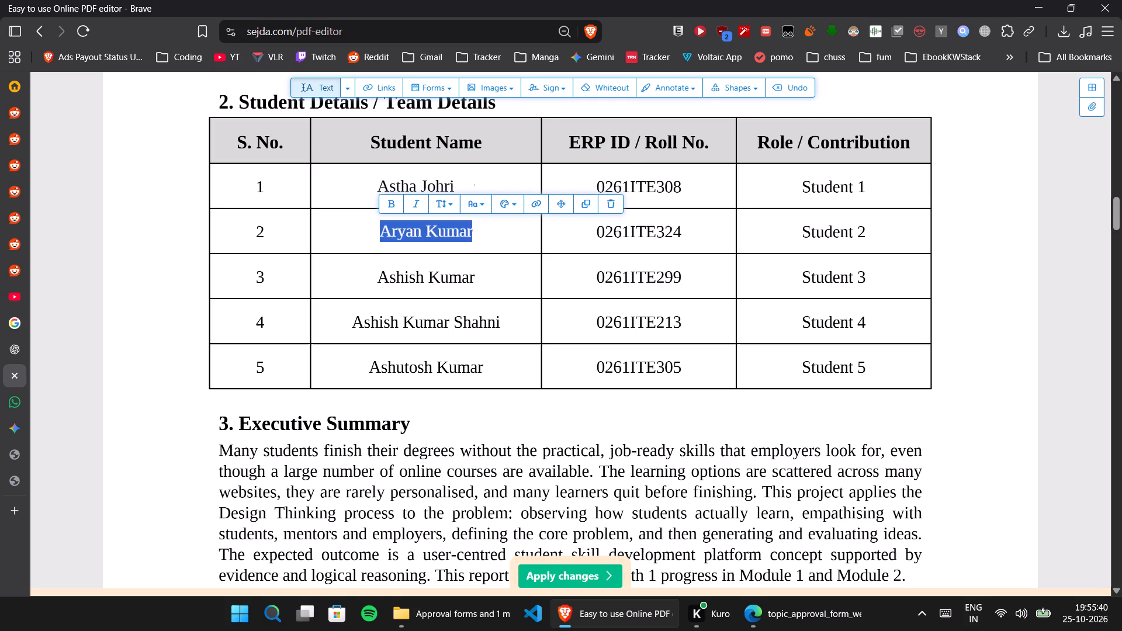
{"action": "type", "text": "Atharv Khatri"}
{"action": "double_click", "coordinate": [415, 280]}
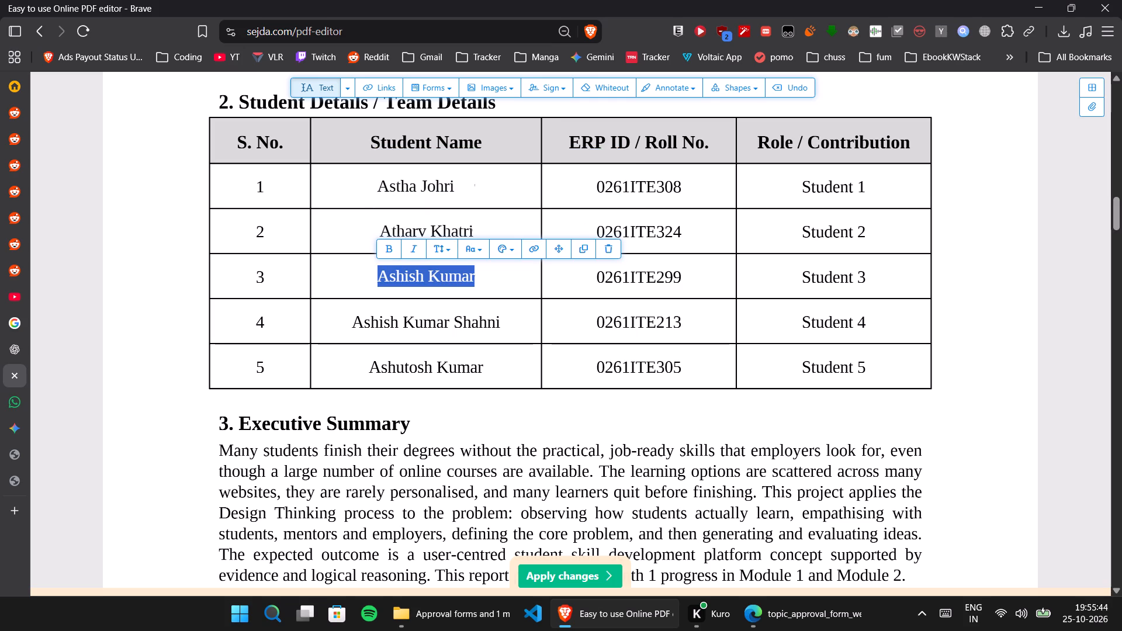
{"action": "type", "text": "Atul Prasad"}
Replace the student names in rows 4 and 5 of the Student Details / Team Details table with the fourth and fifth members' names.
{"action": "double_click", "coordinate": [407, 321]}
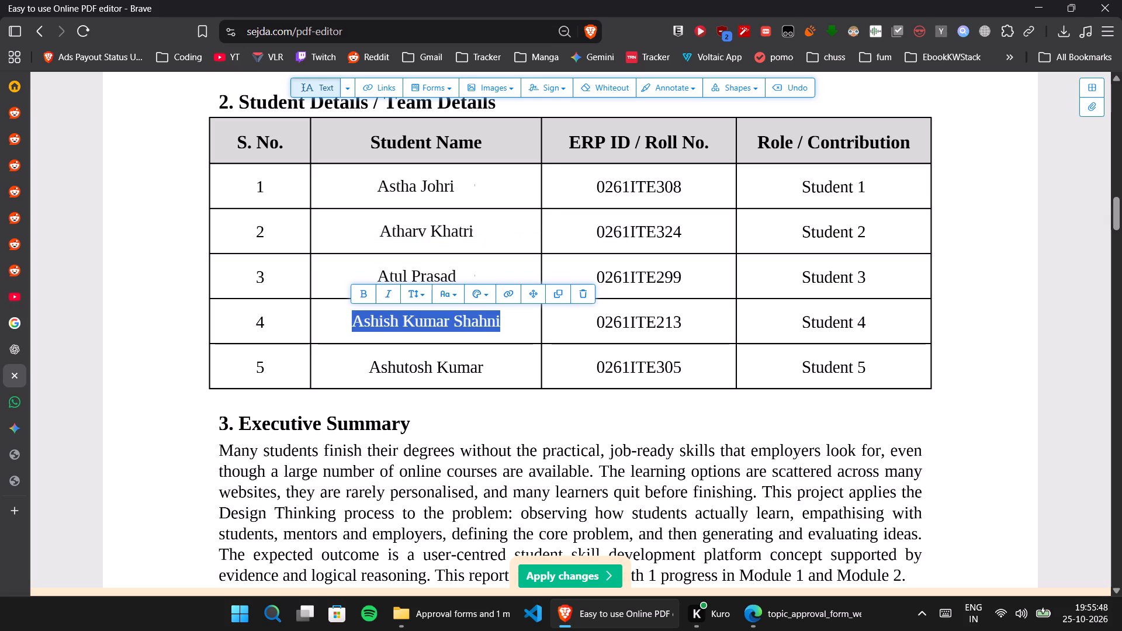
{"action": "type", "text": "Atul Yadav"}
{"action": "double_click", "coordinate": [410, 372]}
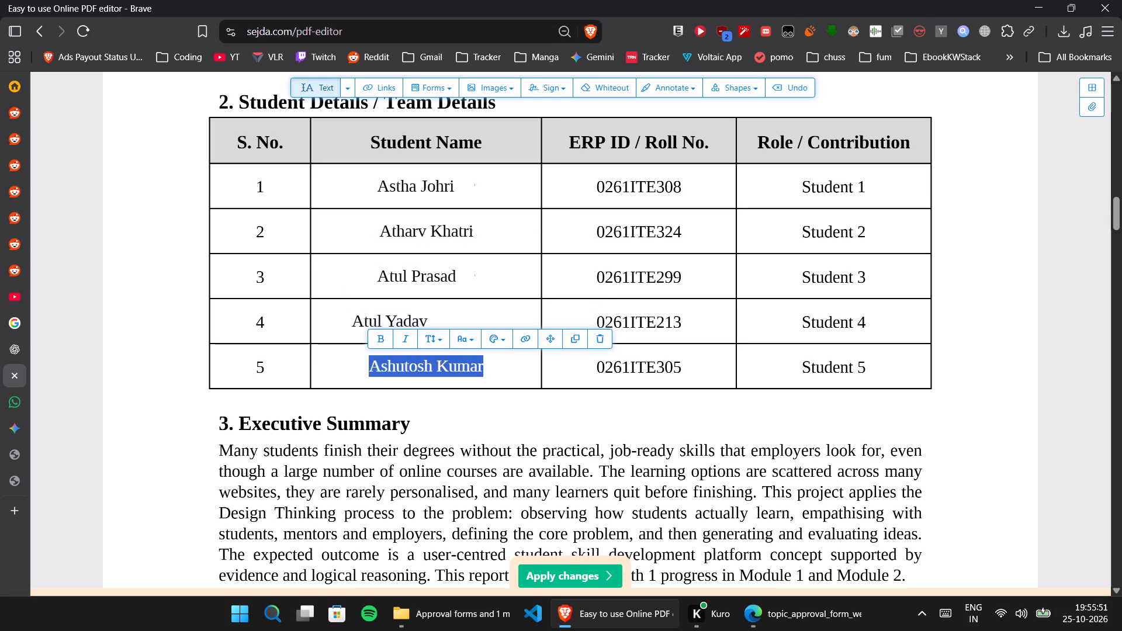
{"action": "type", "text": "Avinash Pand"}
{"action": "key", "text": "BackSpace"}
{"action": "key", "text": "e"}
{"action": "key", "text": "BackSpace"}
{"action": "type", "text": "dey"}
Replace the last three digits of the ERP ID in row 2 of the team table with the second member's digits.
{"action": "left_click", "coordinate": [671, 361]}
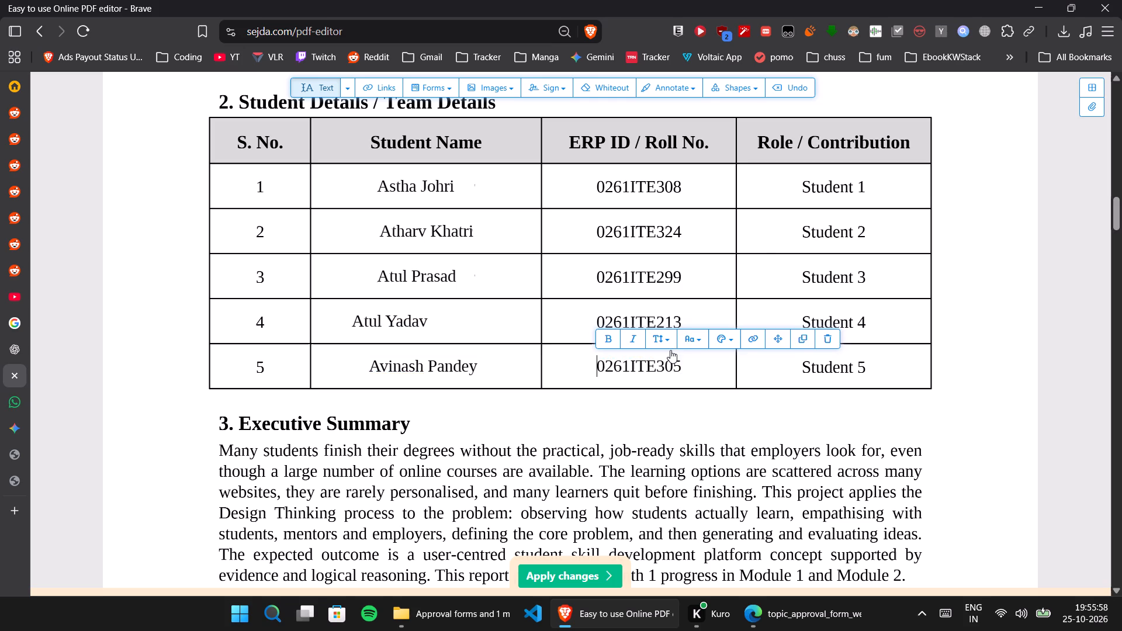
{"action": "double_click", "coordinate": [672, 233]}
{"action": "left_click", "coordinate": [672, 233]}
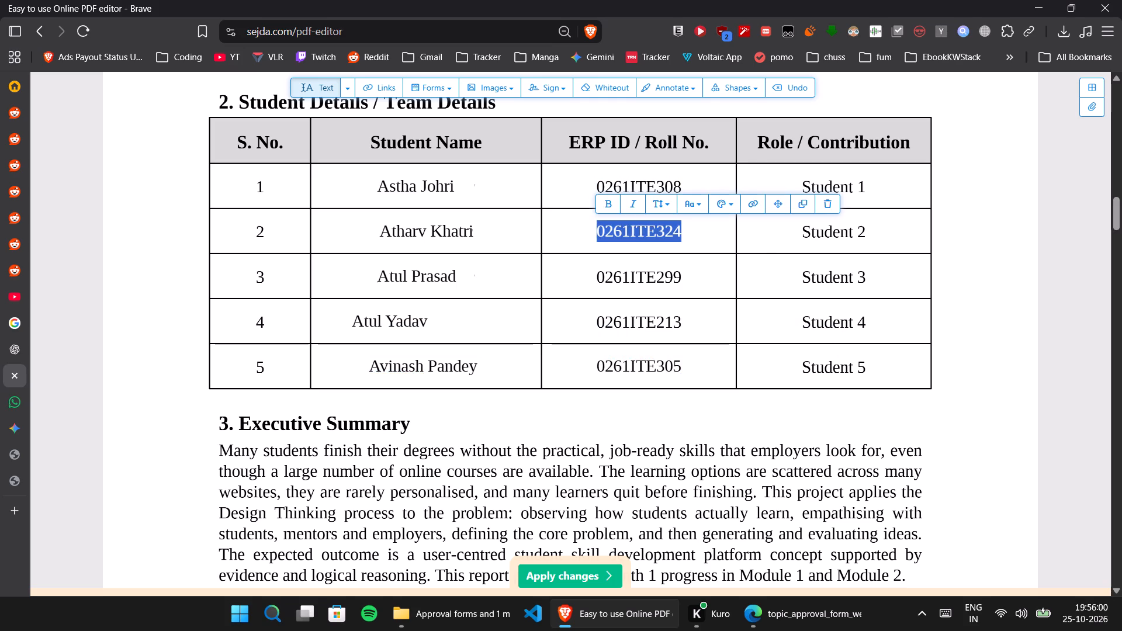
{"action": "left_click", "coordinate": [680, 233]}
{"action": "key", "text": "backslash"}
{"action": "key", "text": "BackSpace"}
{"action": "key", "text": "BackSpace"}
{"action": "key", "text": "BackSpace"}
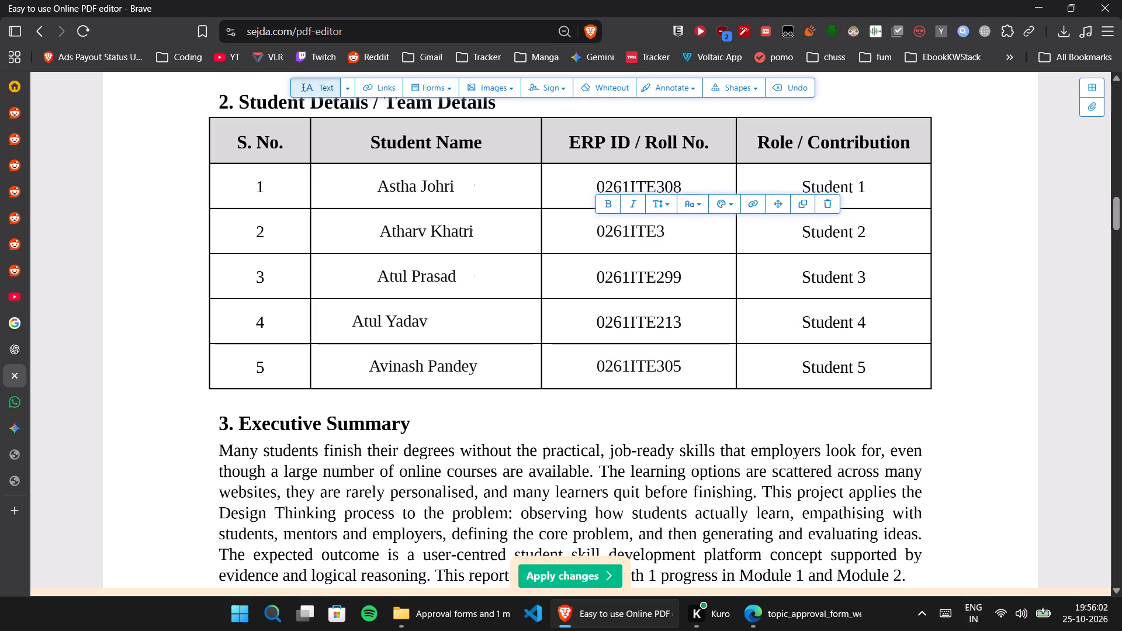
{"action": "key", "text": "BackSpace"}
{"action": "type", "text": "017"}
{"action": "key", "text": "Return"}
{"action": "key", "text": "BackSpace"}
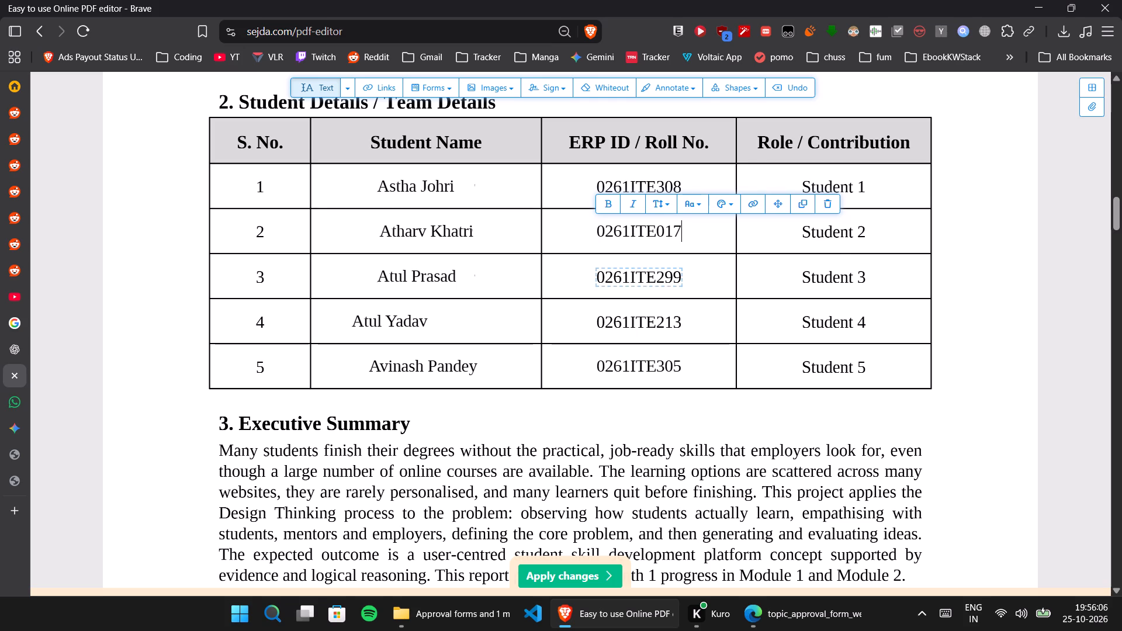
Replace the last three digits of row 1's ERP ID with the first member's, taken from the ERP ID field on page 1.
{"action": "left_click", "coordinate": [669, 282]}
{"action": "scroll", "coordinate": [1055, 261], "scroll_direction": "up", "scroll_amount": 14}
{"action": "scroll", "coordinate": [1054, 258], "scroll_direction": "up", "scroll_amount": 7}
{"action": "scroll", "coordinate": [1054, 258], "scroll_direction": "down", "scroll_amount": 9}
{"action": "scroll", "coordinate": [1054, 256], "scroll_direction": "up", "scroll_amount": 2}
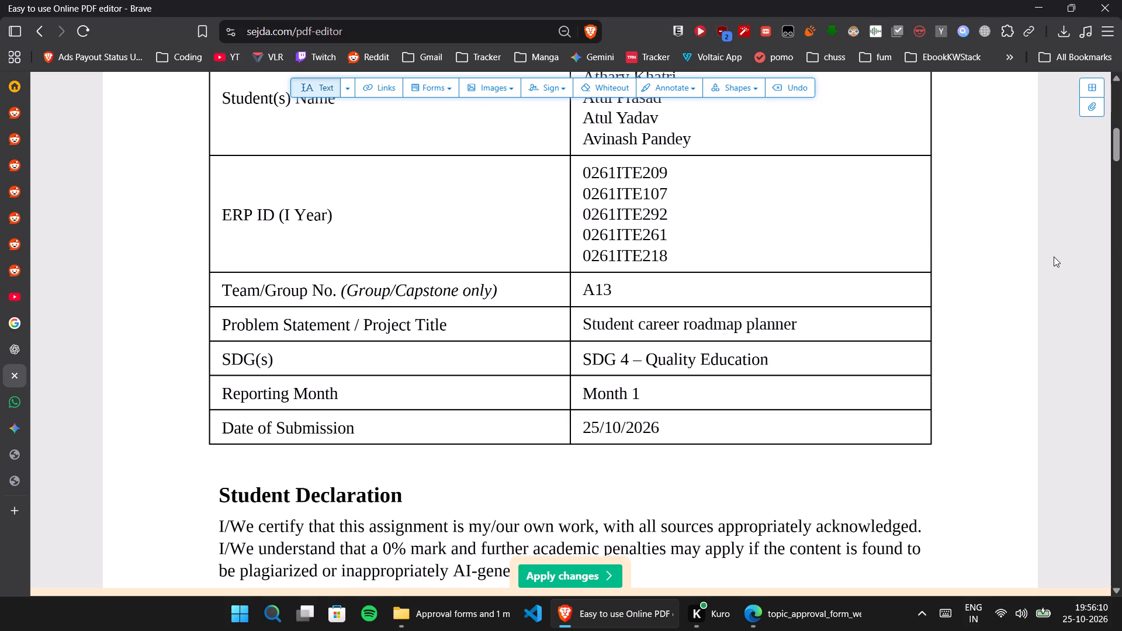
{"action": "scroll", "coordinate": [1054, 256], "scroll_direction": "down", "scroll_amount": 10}
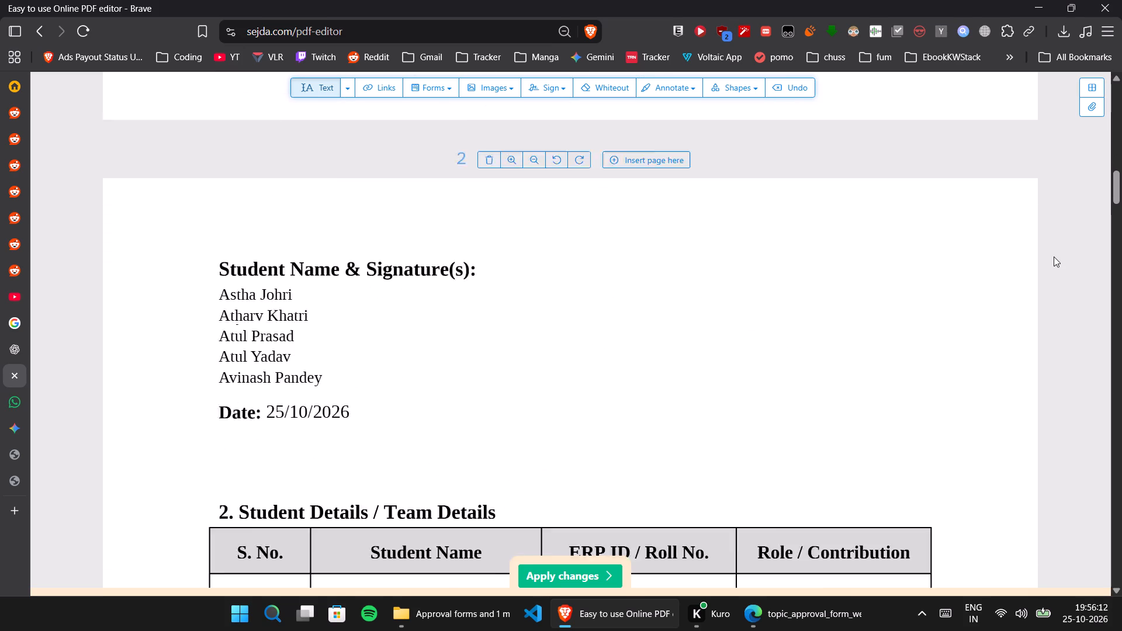
{"action": "scroll", "coordinate": [1054, 256], "scroll_direction": "down", "scroll_amount": 2}
{"action": "scroll", "coordinate": [1053, 258], "scroll_direction": "up", "scroll_amount": 1}
{"action": "scroll", "coordinate": [1052, 266], "scroll_direction": "down", "scroll_amount": 4}
{"action": "scroll", "coordinate": [1051, 266], "scroll_direction": "up", "scroll_amount": 5}
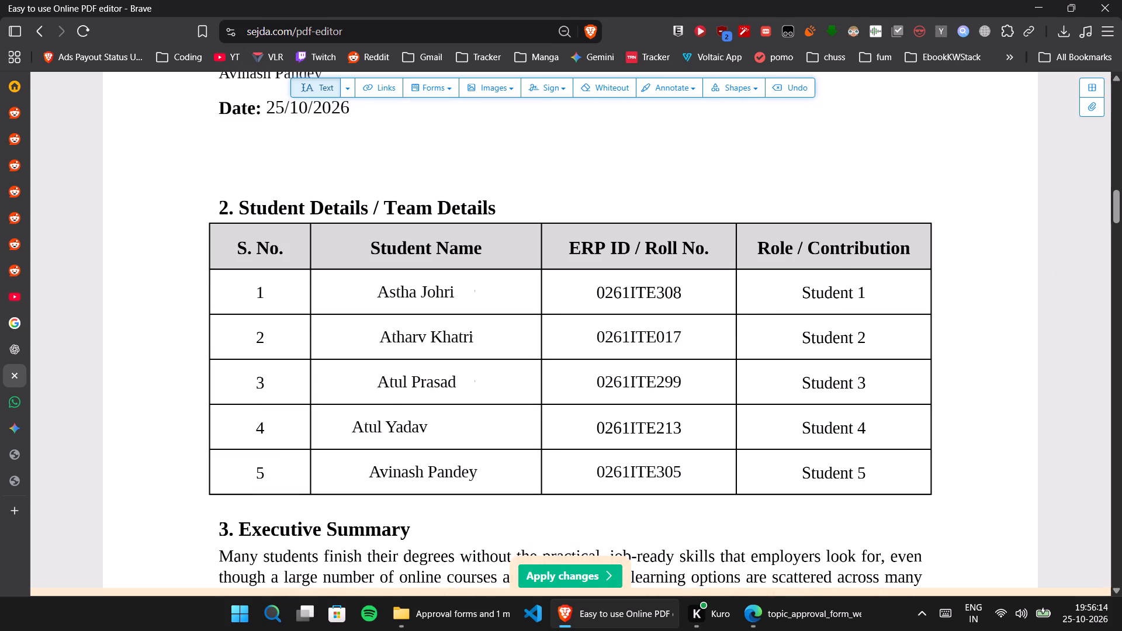
{"action": "left_click", "coordinate": [672, 293]}
{"action": "left_click", "coordinate": [677, 293]}
{"action": "left_click", "coordinate": [680, 296]}
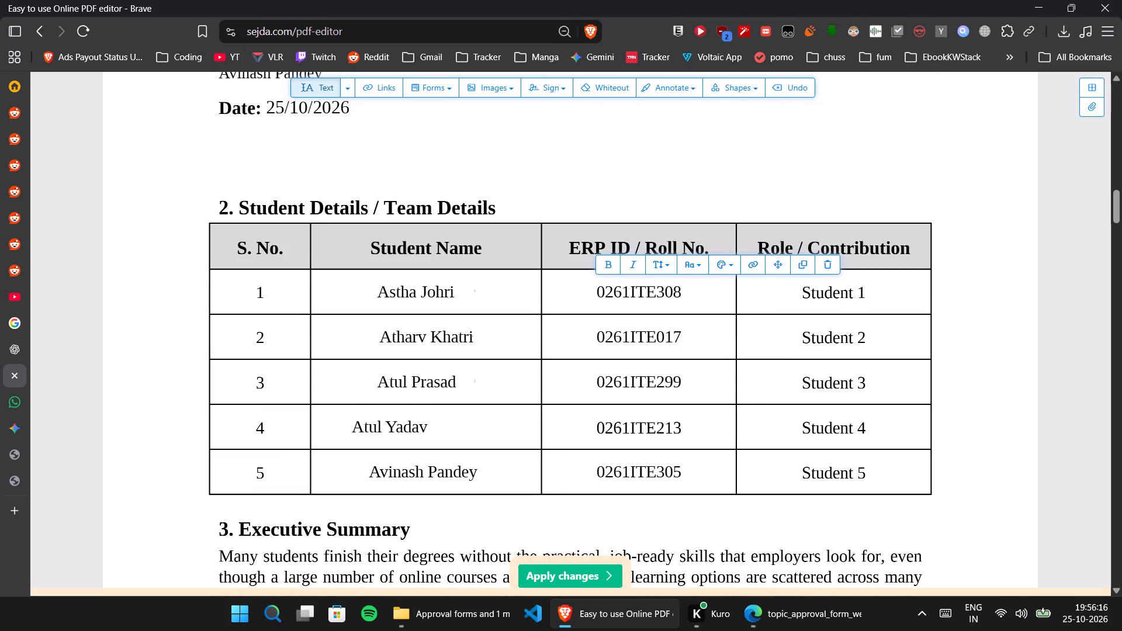
{"action": "key", "text": "BackSpace"}
{"action": "key", "text": "BackSpace"}
{"action": "key", "text": "BackSpace"}
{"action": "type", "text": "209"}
Change the last digit of the ERP ID in row 3 of the team table to match the third member's ERP ID.
{"action": "left_click", "coordinate": [682, 383]}
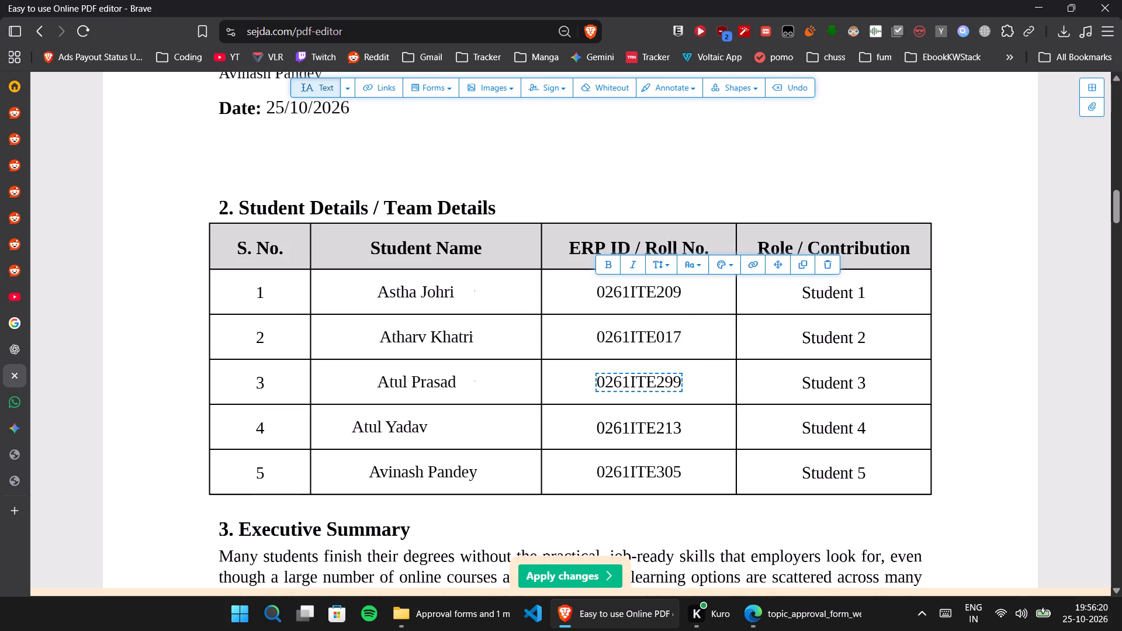
{"action": "left_click", "coordinate": [676, 383]}
{"action": "left_click", "coordinate": [680, 386]}
{"action": "key", "text": "BackSpace"}
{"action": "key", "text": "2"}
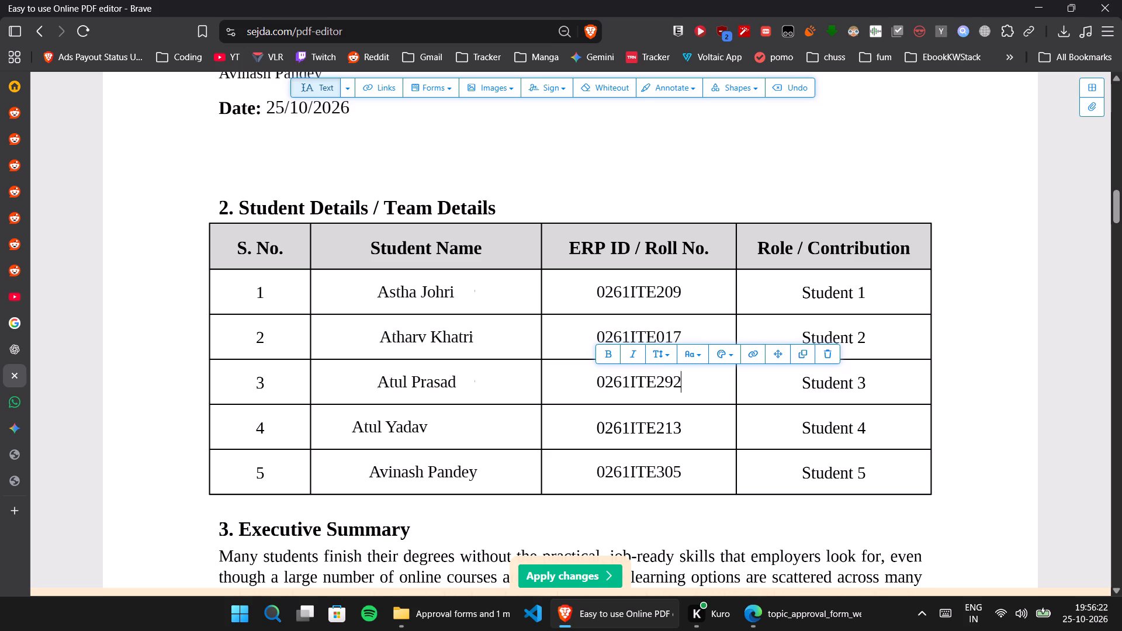
{"action": "left_click", "coordinate": [1061, 296]}
Check the fourth member's ERP ID in the page 1 details table and open row 4's ERP ID in the team table for editing.
{"action": "scroll", "coordinate": [1043, 297], "scroll_direction": "up", "scroll_amount": 10}
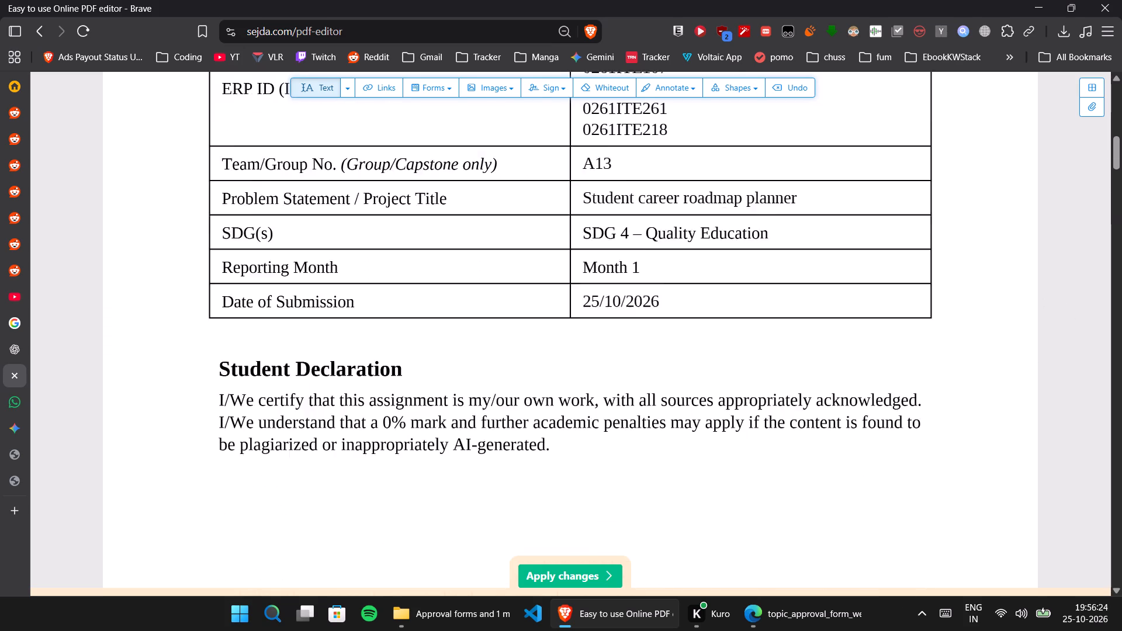
{"action": "scroll", "coordinate": [1033, 296], "scroll_direction": "up", "scroll_amount": 6}
{"action": "scroll", "coordinate": [1033, 296], "scroll_direction": "down", "scroll_amount": 4}
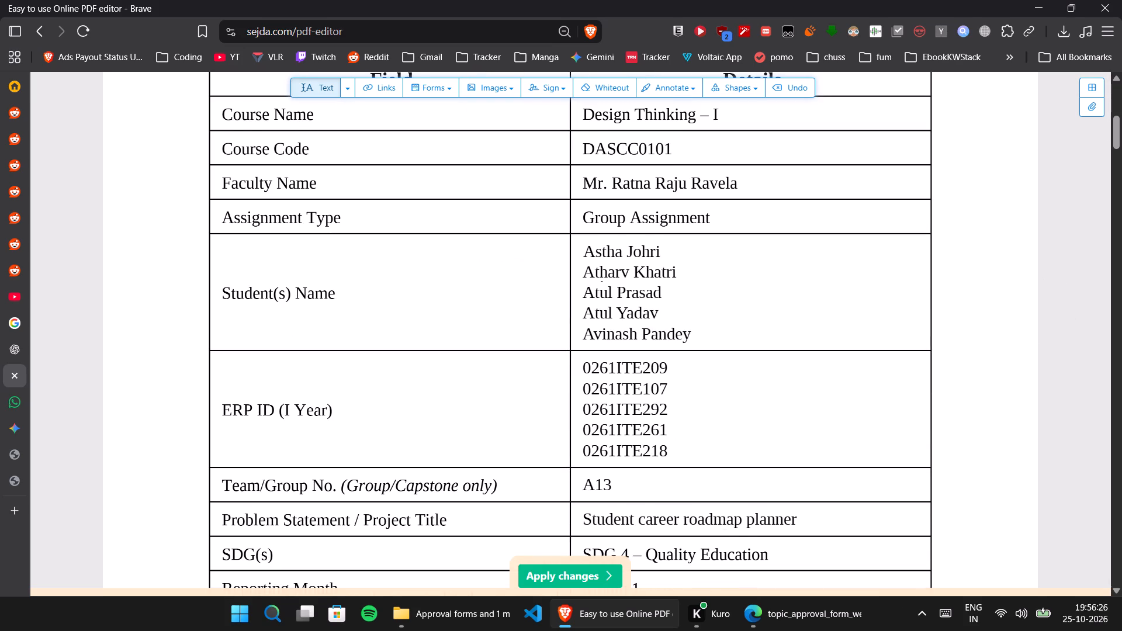
{"action": "scroll", "coordinate": [1033, 296], "scroll_direction": "down", "scroll_amount": 7}
{"action": "scroll", "coordinate": [1033, 296], "scroll_direction": "up", "scroll_amount": 1}
{"action": "scroll", "coordinate": [1033, 296], "scroll_direction": "down", "scroll_amount": 7}
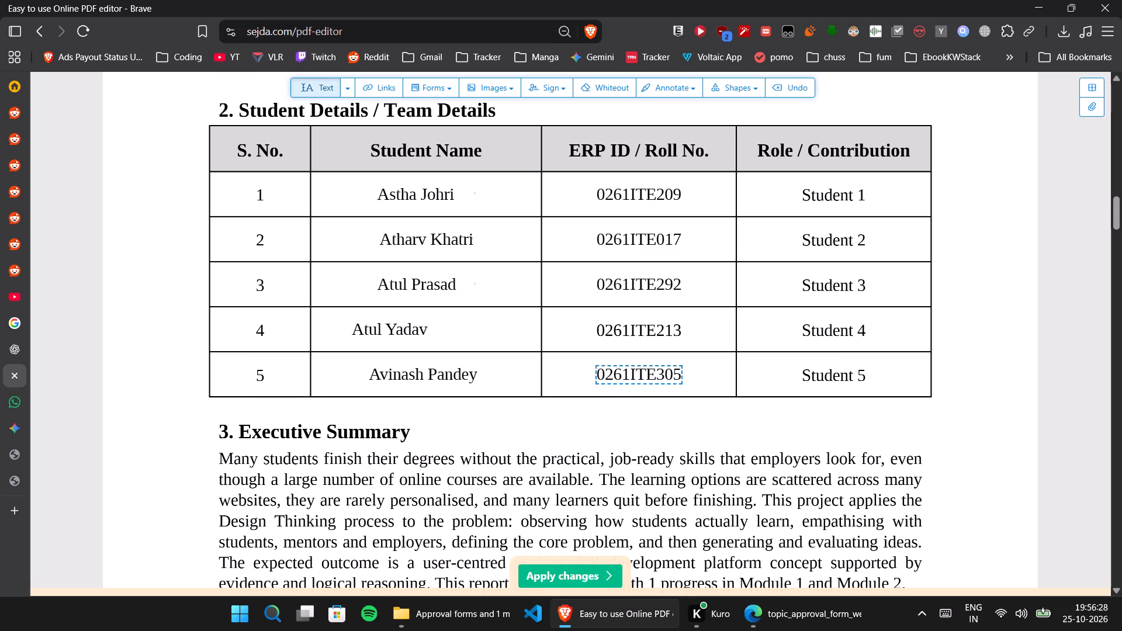
{"action": "left_click", "coordinate": [666, 332]}
{"action": "left_click", "coordinate": [678, 331]}
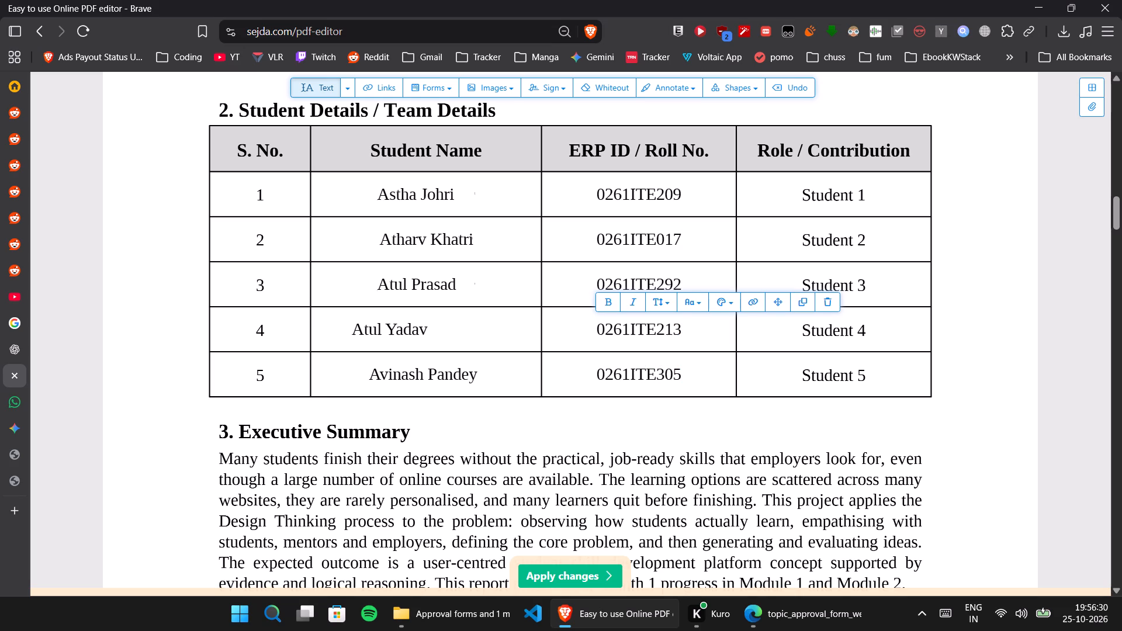
Replace the last two digits of row 4's ERP ID in the team table with the fourth member's digits from page 1.
{"action": "key", "text": "BackSpace"}
{"action": "key", "text": "BackSpace"}
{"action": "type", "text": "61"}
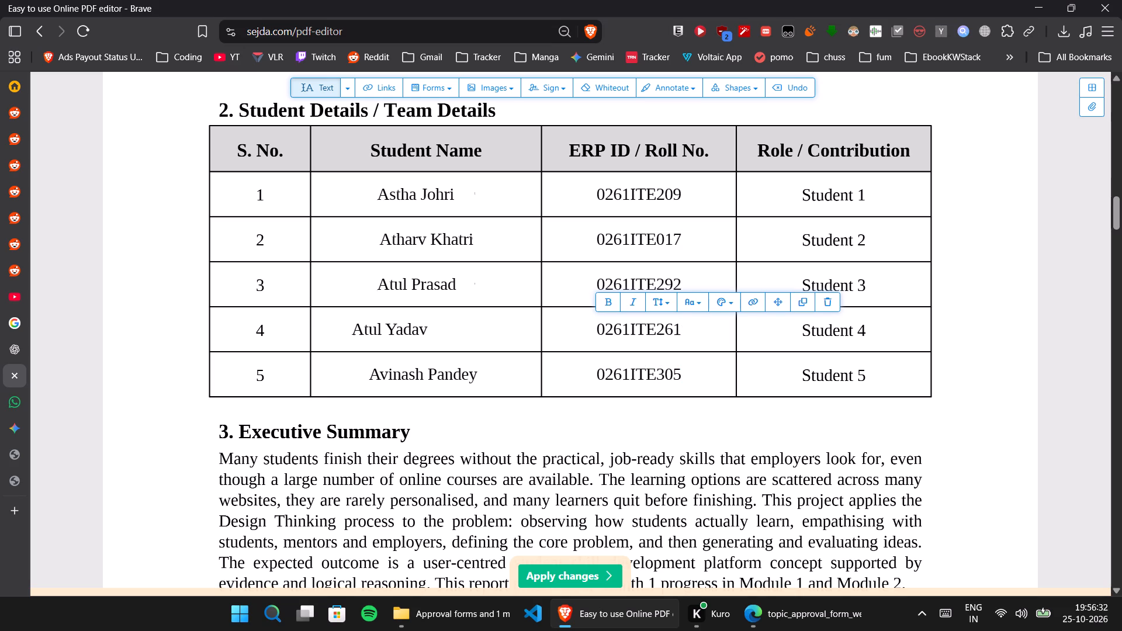
Replace the last three digits of row 5's ERP ID in the team table with the fifth member's digits.
{"action": "left_click", "coordinate": [676, 373]}
{"action": "left_click", "coordinate": [661, 377]}
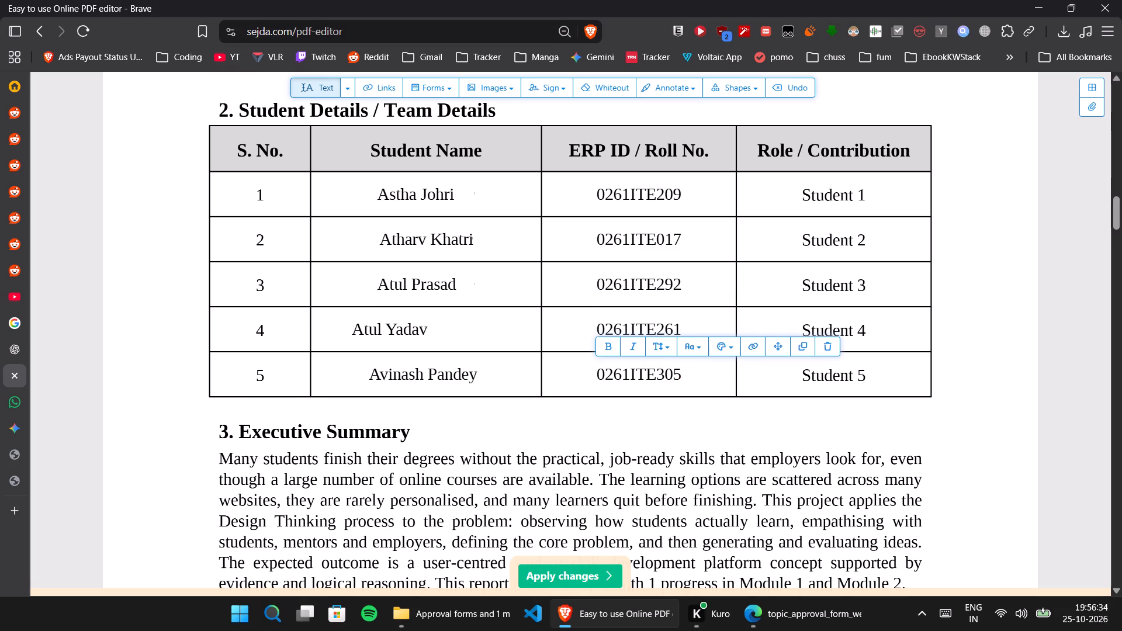
{"action": "left_click_drag", "start_coordinate": [659, 375], "coordinate": [689, 375]}
{"action": "double_click", "coordinate": [664, 375]}
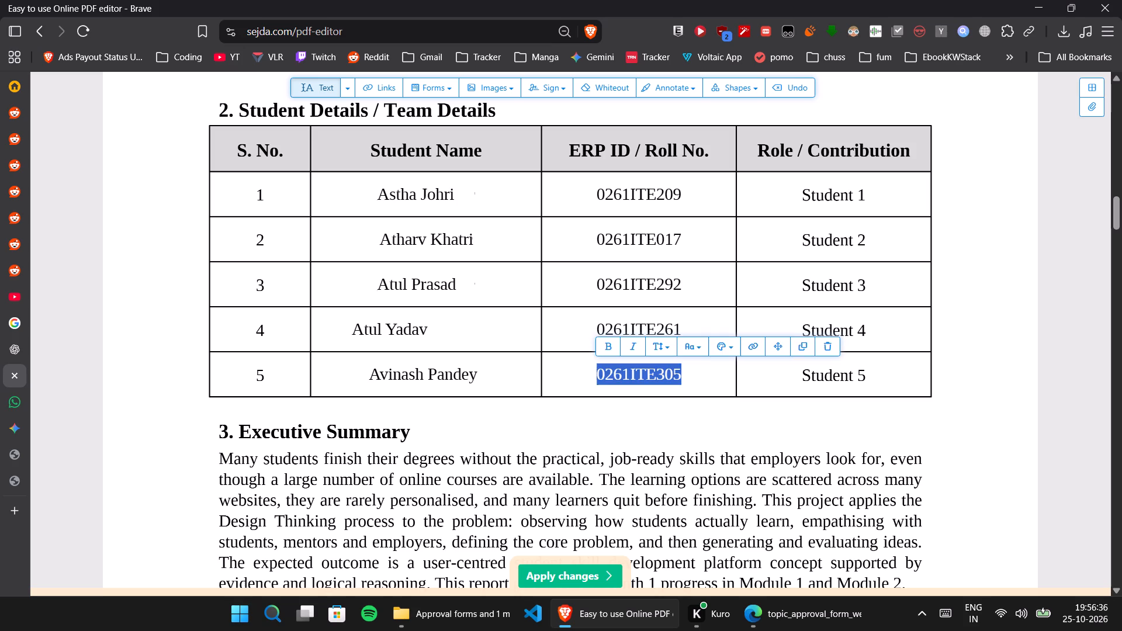
{"action": "left_click", "coordinate": [669, 377]}
{"action": "left_click", "coordinate": [680, 376]}
{"action": "key", "text": "BackSpace"}
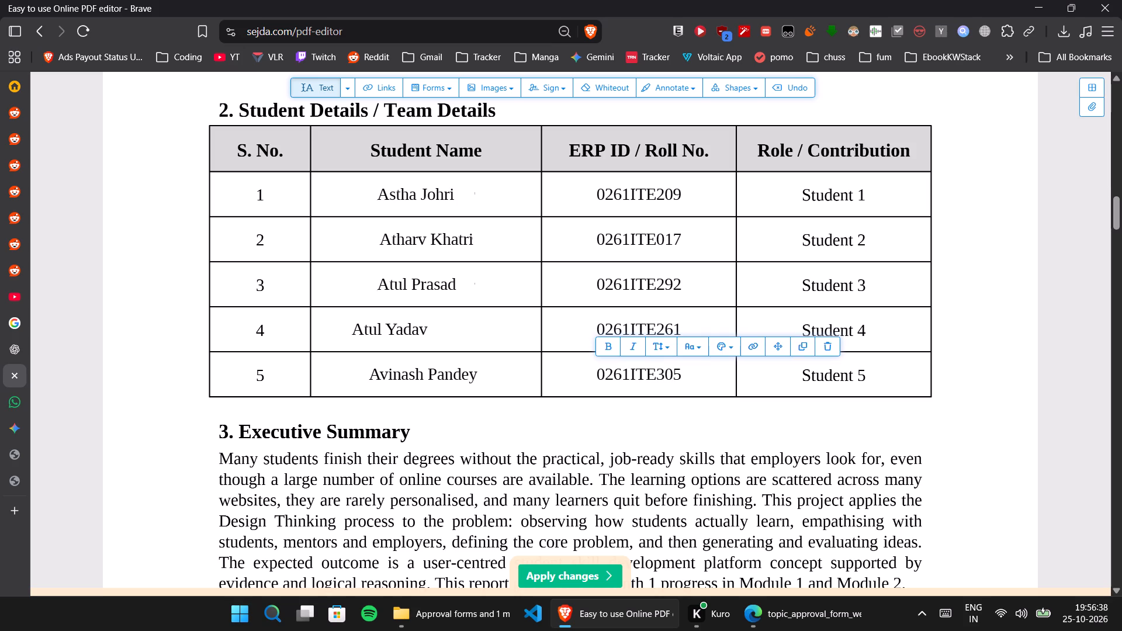
{"action": "key", "text": "BackSpace"}
{"action": "key", "text": "BackSpace"}
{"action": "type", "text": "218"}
{"action": "left_click", "coordinate": [1023, 318]}
Review the report from the page 1 ERP IDs through the Module 2 section on page 4, and back to the team table.
{"action": "scroll", "coordinate": [978, 334], "scroll_direction": "up", "scroll_amount": 14}
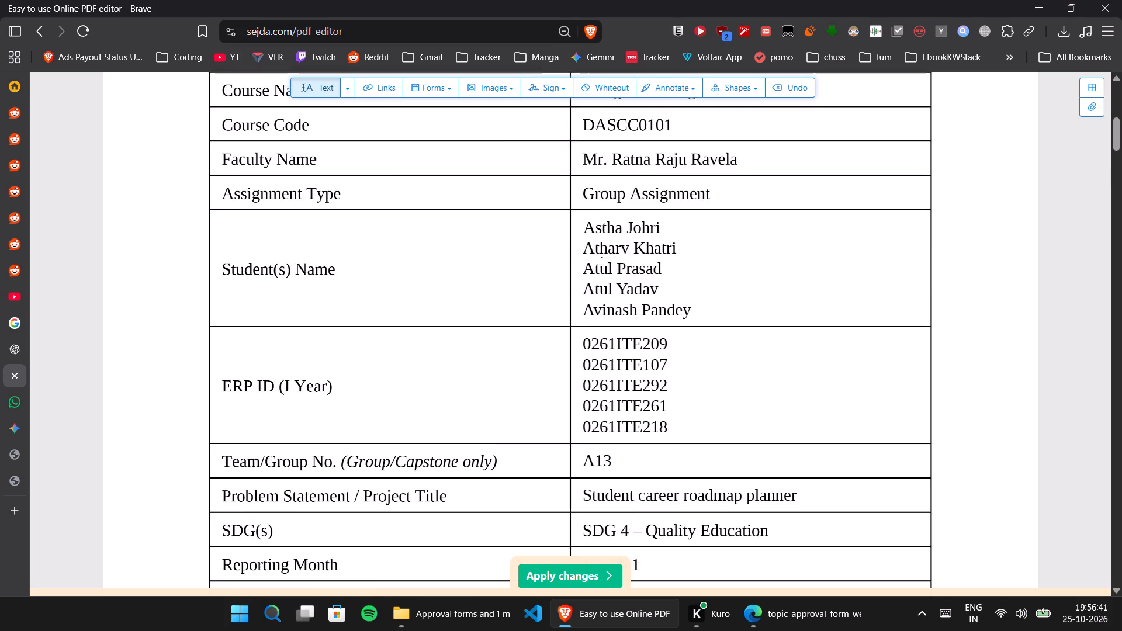
{"action": "scroll", "coordinate": [974, 331], "scroll_direction": "down", "scroll_amount": 5}
{"action": "scroll", "coordinate": [974, 331], "scroll_direction": "up", "scroll_amount": 2}
{"action": "scroll", "coordinate": [972, 330], "scroll_direction": "down", "scroll_amount": 7}
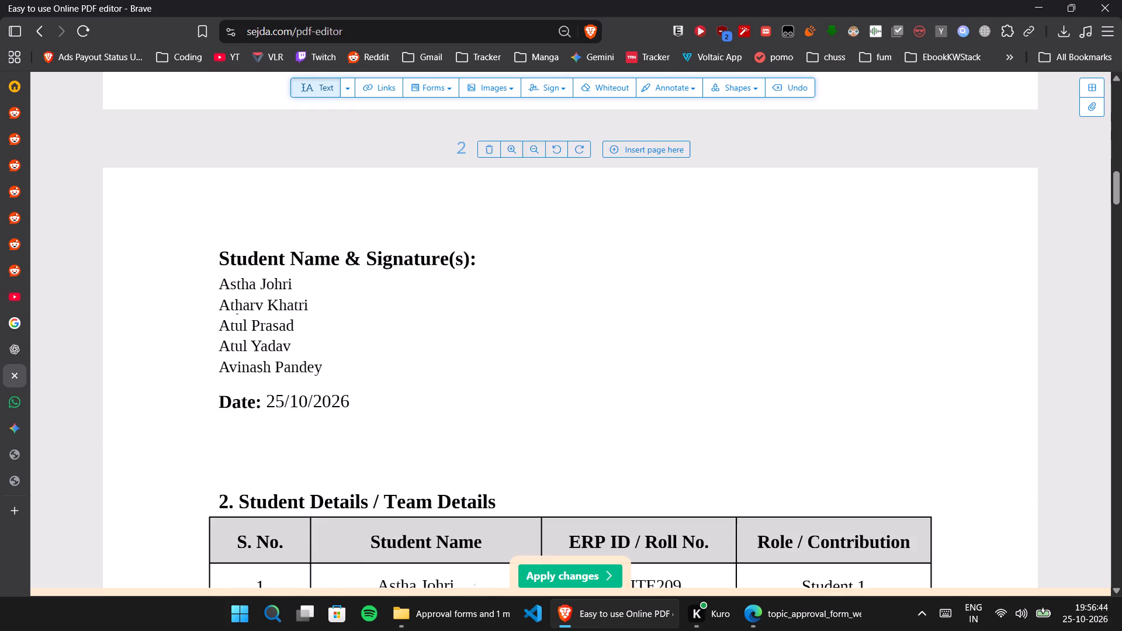
{"action": "scroll", "coordinate": [970, 330], "scroll_direction": "down", "scroll_amount": 8}
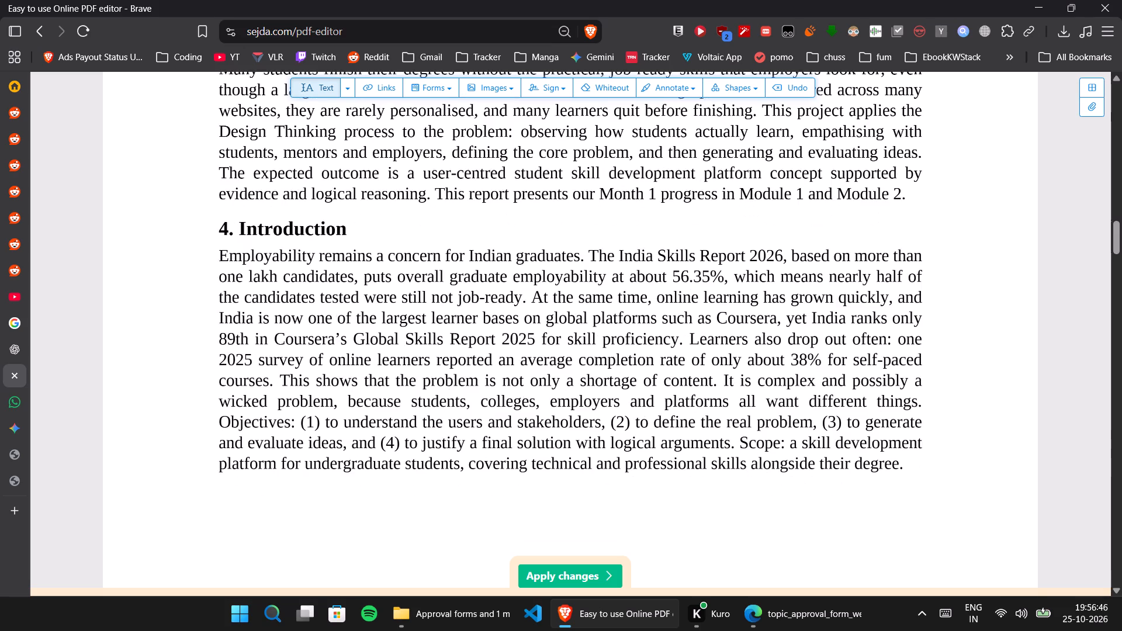
{"action": "scroll", "coordinate": [970, 330], "scroll_direction": "down", "scroll_amount": 20}
{"action": "scroll", "coordinate": [970, 330], "scroll_direction": "down", "scroll_amount": 2}
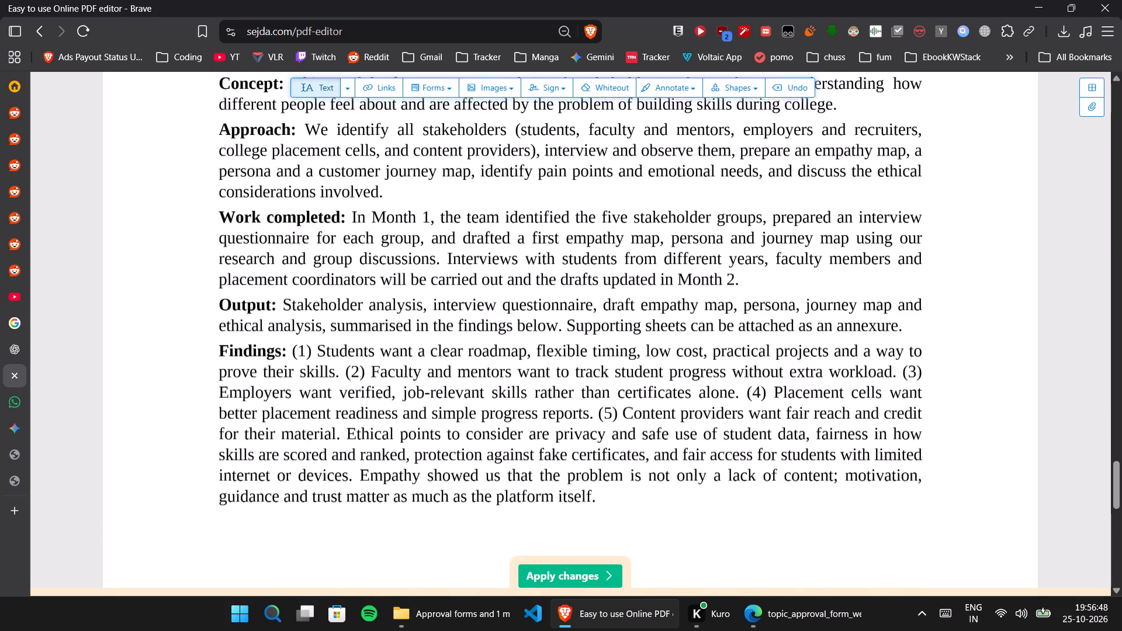
{"action": "scroll", "coordinate": [970, 330], "scroll_direction": "down", "scroll_amount": 12}
{"action": "scroll", "coordinate": [970, 330], "scroll_direction": "up", "scroll_amount": 1}
{"action": "scroll", "coordinate": [970, 330], "scroll_direction": "down", "scroll_amount": 7}
{"action": "scroll", "coordinate": [970, 330], "scroll_direction": "up", "scroll_amount": 11}
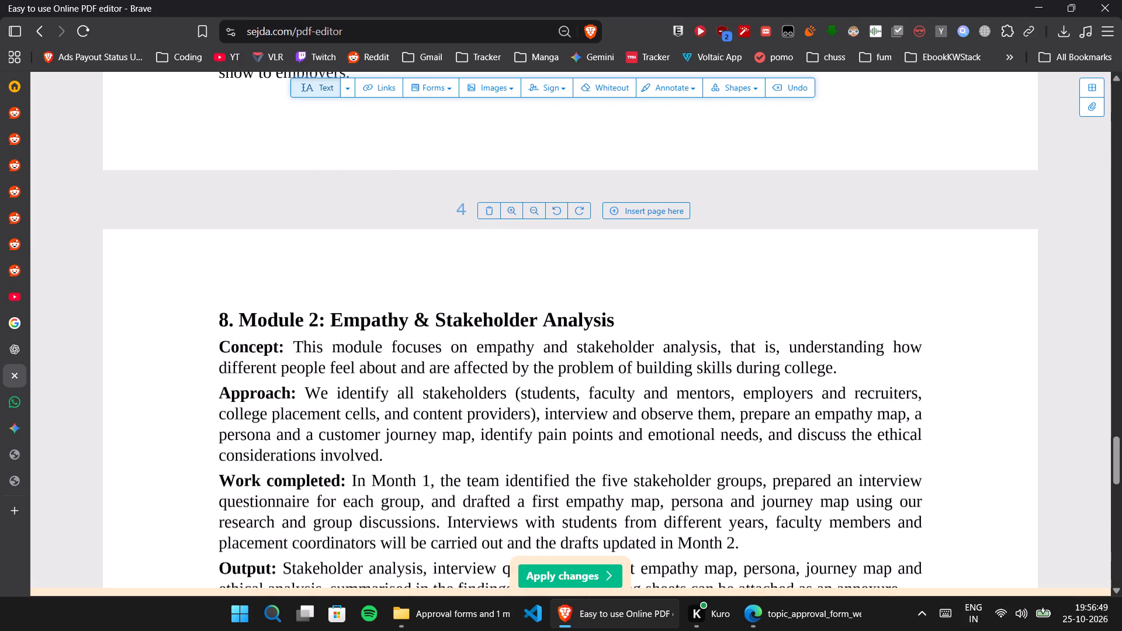
{"action": "scroll", "coordinate": [970, 330], "scroll_direction": "up", "scroll_amount": 15}
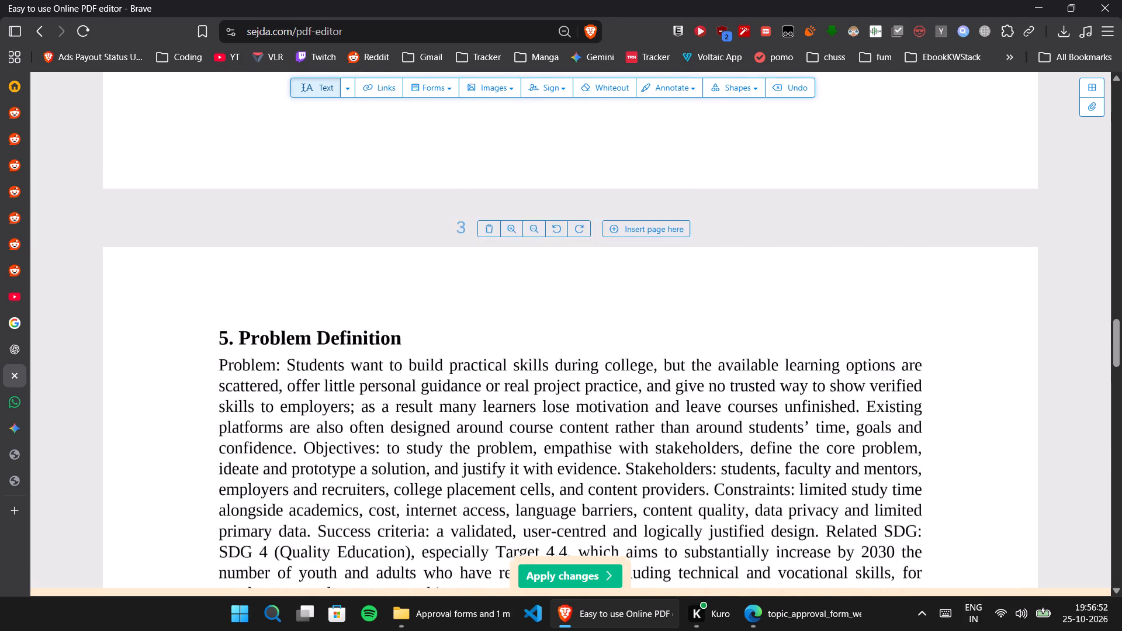
{"action": "scroll", "coordinate": [965, 329], "scroll_direction": "up", "scroll_amount": 5}
{"action": "scroll", "coordinate": [965, 329], "scroll_direction": "down", "scroll_amount": 1}
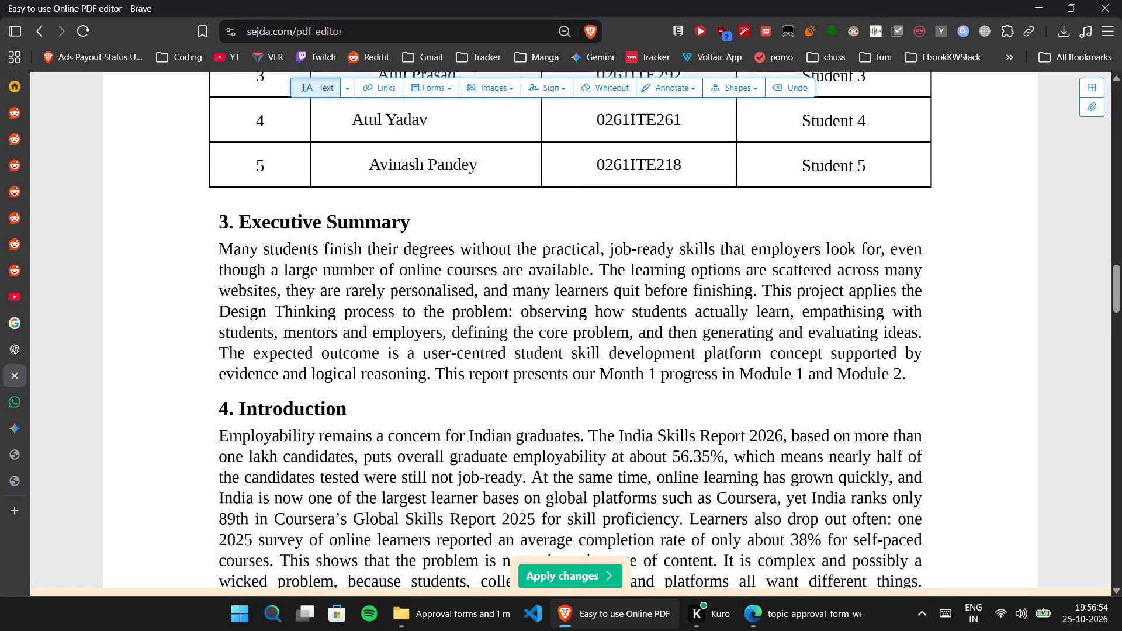
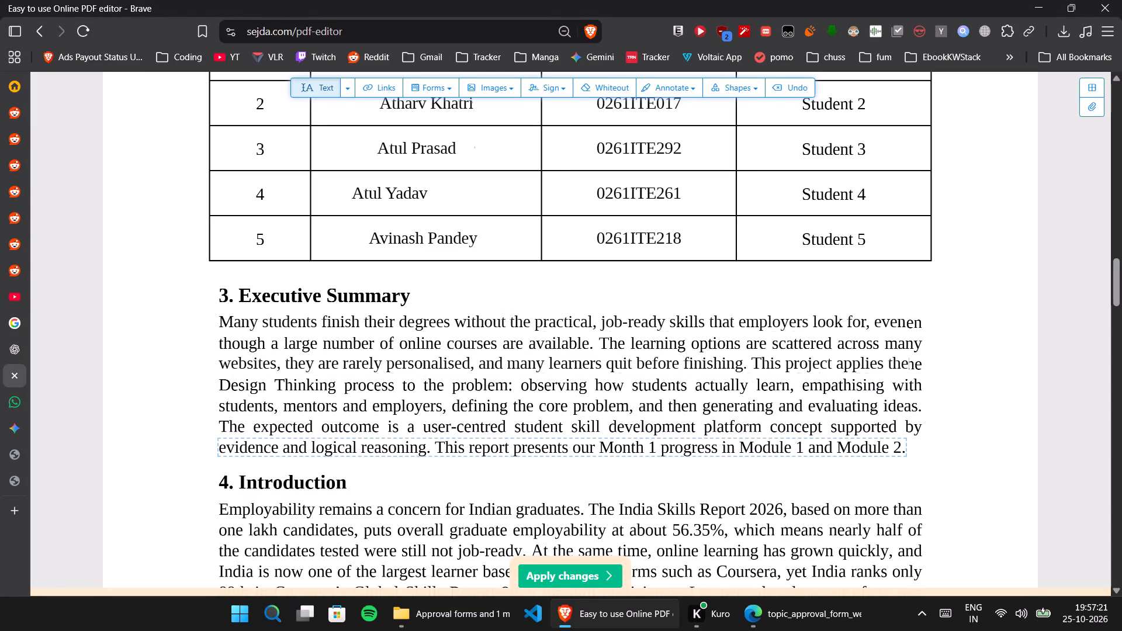
Delete the first two text lines of the Executive Summary paragraph under section 3.
{"action": "left_click", "coordinate": [236, 328]}
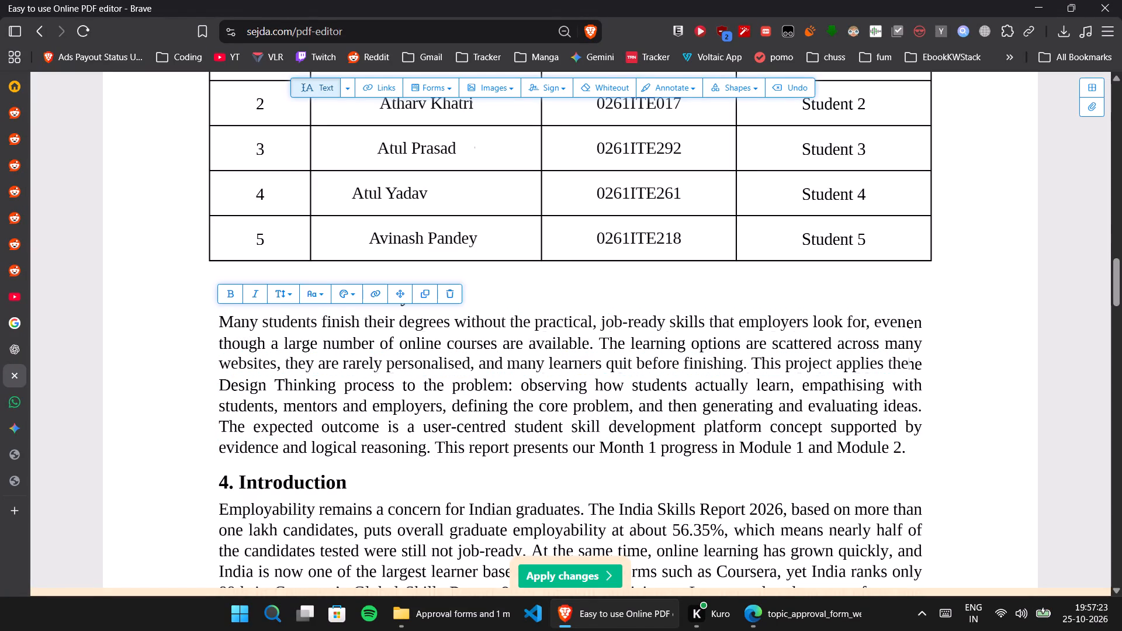
{"action": "left_click", "coordinate": [454, 293]}
{"action": "left_click", "coordinate": [365, 343]}
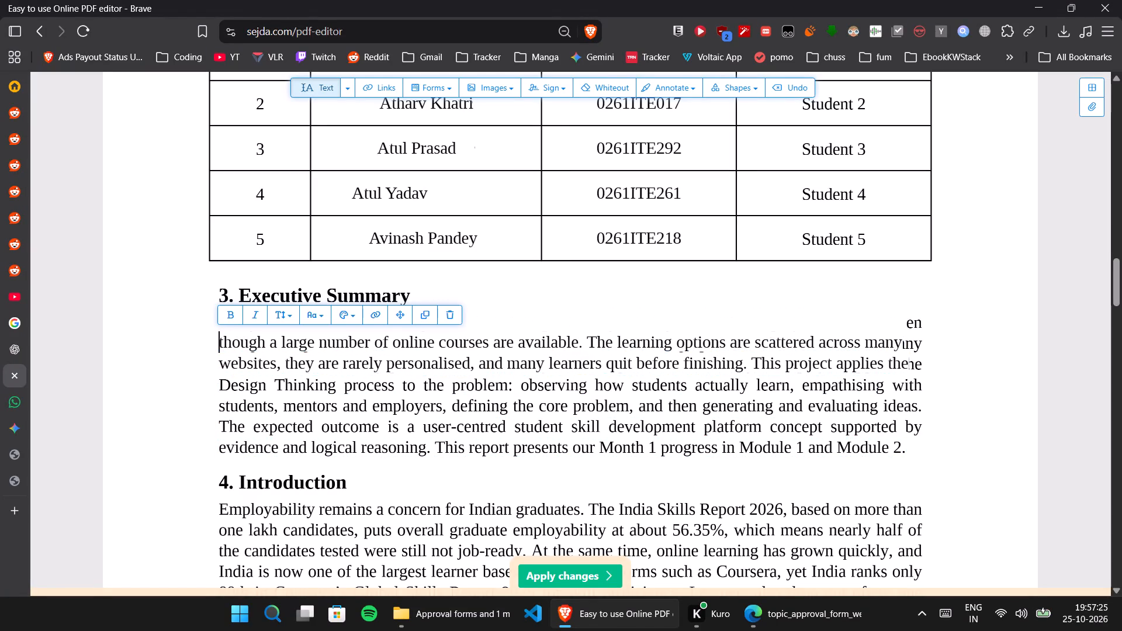
{"action": "left_click", "coordinate": [450, 310]}
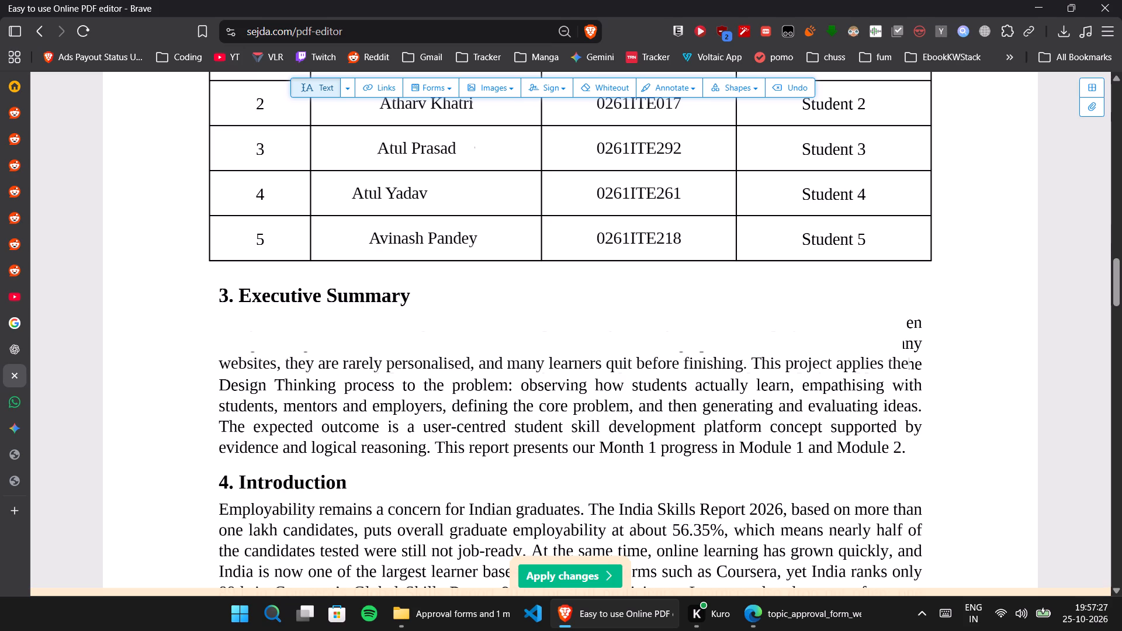
Try to select the leftover "en" fragment at the end of the Executive Summary's first line for editing.
{"action": "left_click", "coordinate": [919, 321]}
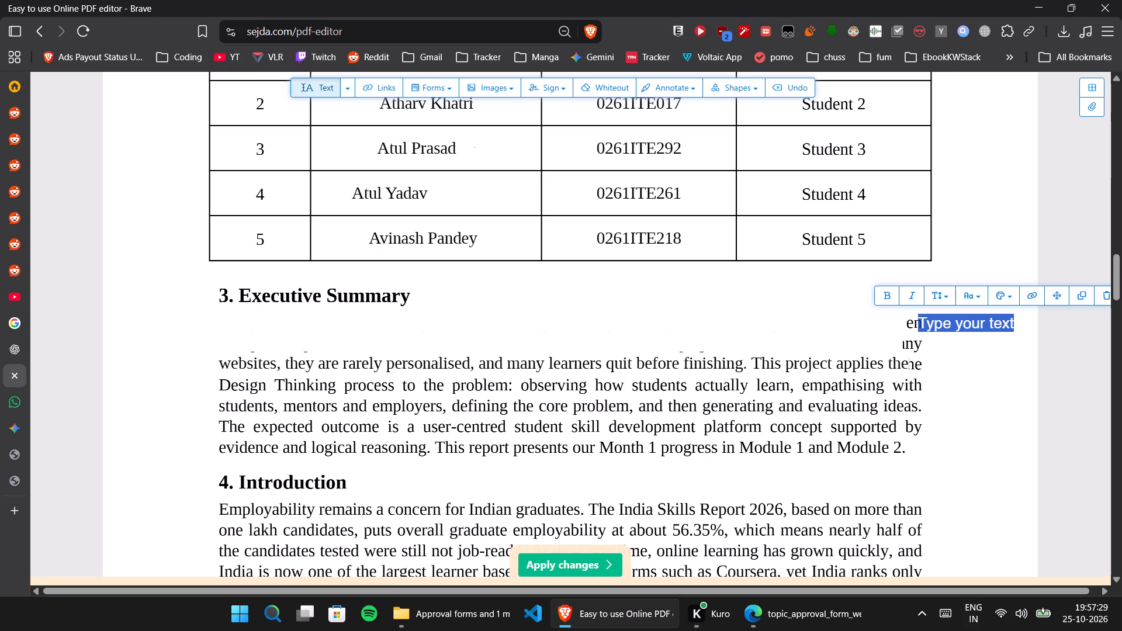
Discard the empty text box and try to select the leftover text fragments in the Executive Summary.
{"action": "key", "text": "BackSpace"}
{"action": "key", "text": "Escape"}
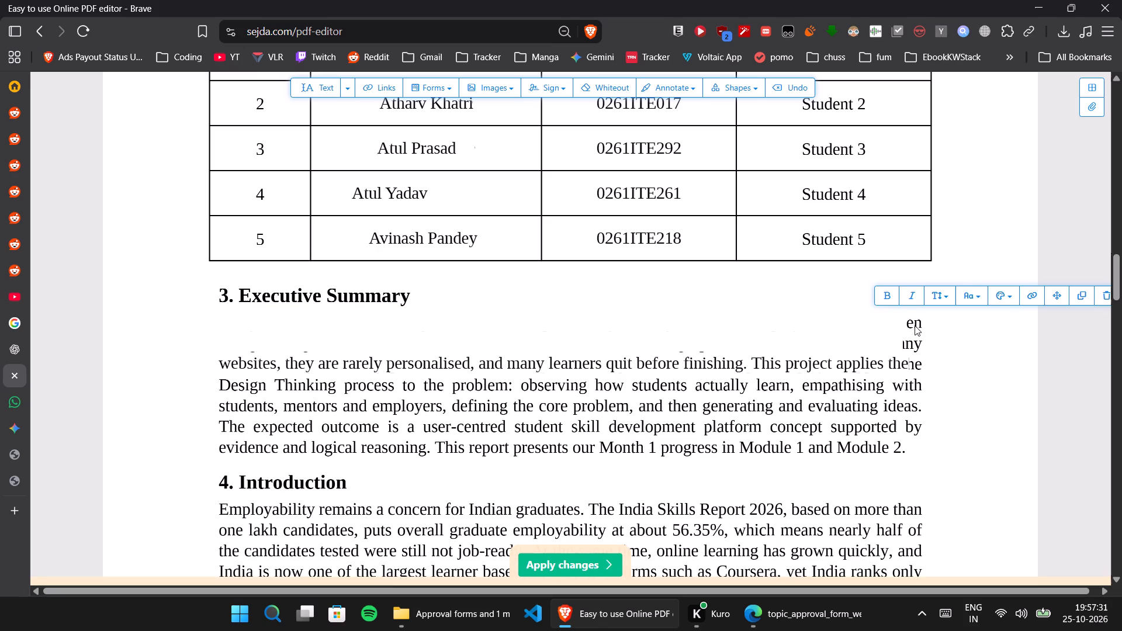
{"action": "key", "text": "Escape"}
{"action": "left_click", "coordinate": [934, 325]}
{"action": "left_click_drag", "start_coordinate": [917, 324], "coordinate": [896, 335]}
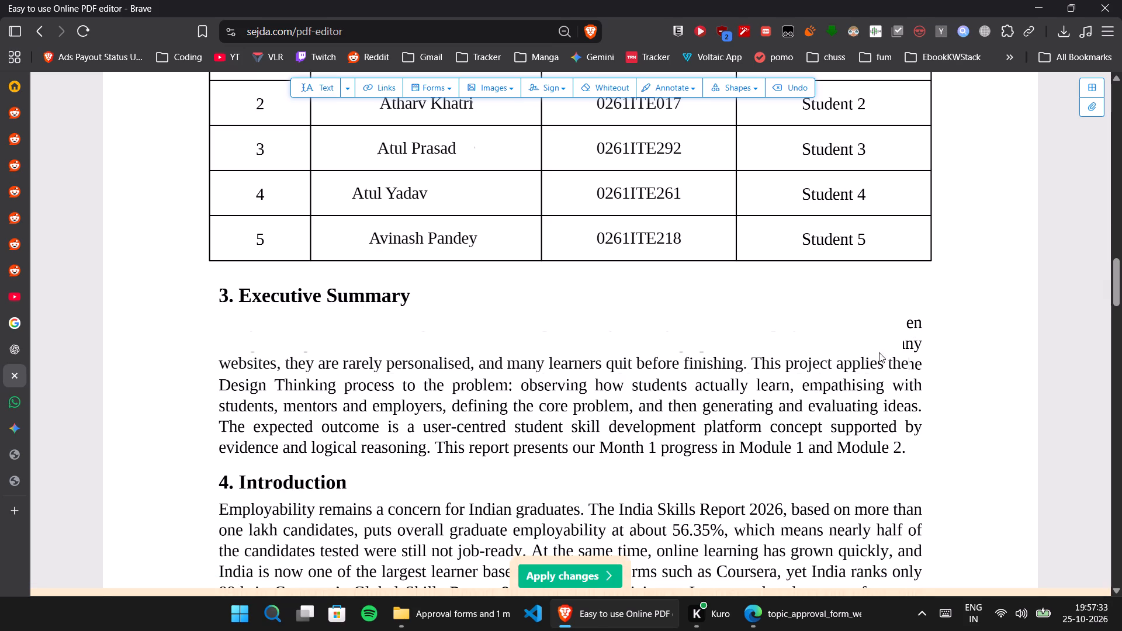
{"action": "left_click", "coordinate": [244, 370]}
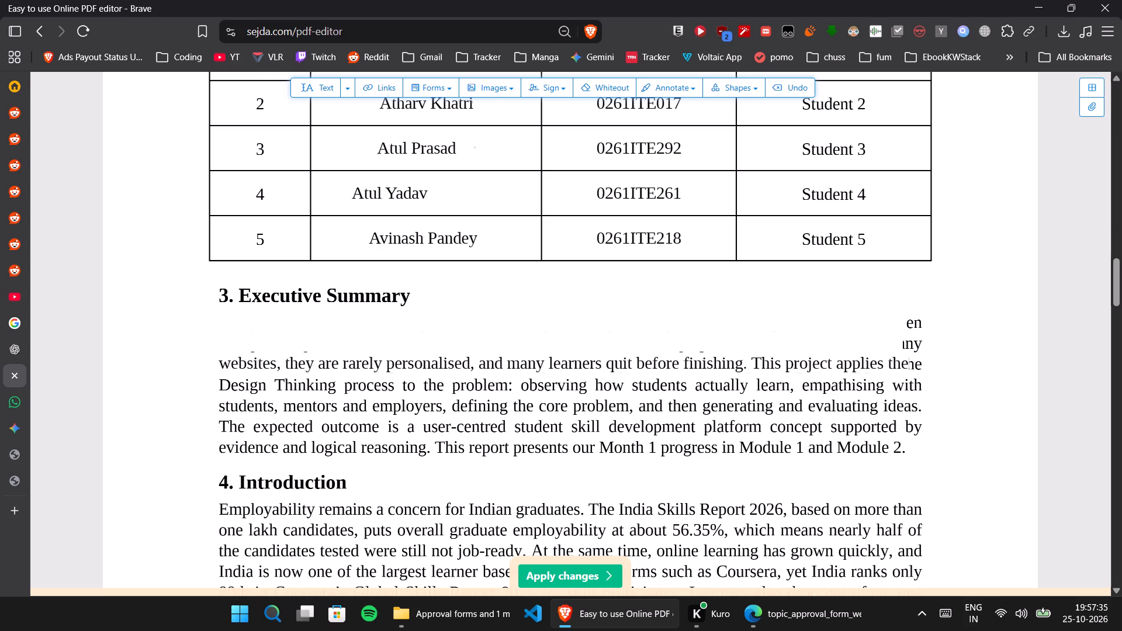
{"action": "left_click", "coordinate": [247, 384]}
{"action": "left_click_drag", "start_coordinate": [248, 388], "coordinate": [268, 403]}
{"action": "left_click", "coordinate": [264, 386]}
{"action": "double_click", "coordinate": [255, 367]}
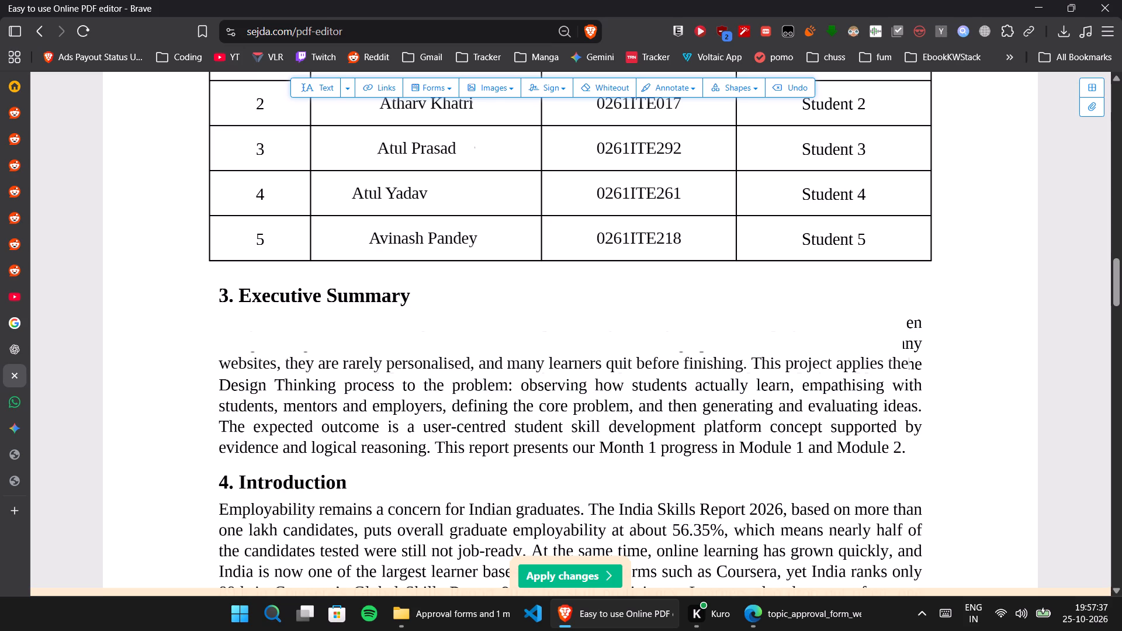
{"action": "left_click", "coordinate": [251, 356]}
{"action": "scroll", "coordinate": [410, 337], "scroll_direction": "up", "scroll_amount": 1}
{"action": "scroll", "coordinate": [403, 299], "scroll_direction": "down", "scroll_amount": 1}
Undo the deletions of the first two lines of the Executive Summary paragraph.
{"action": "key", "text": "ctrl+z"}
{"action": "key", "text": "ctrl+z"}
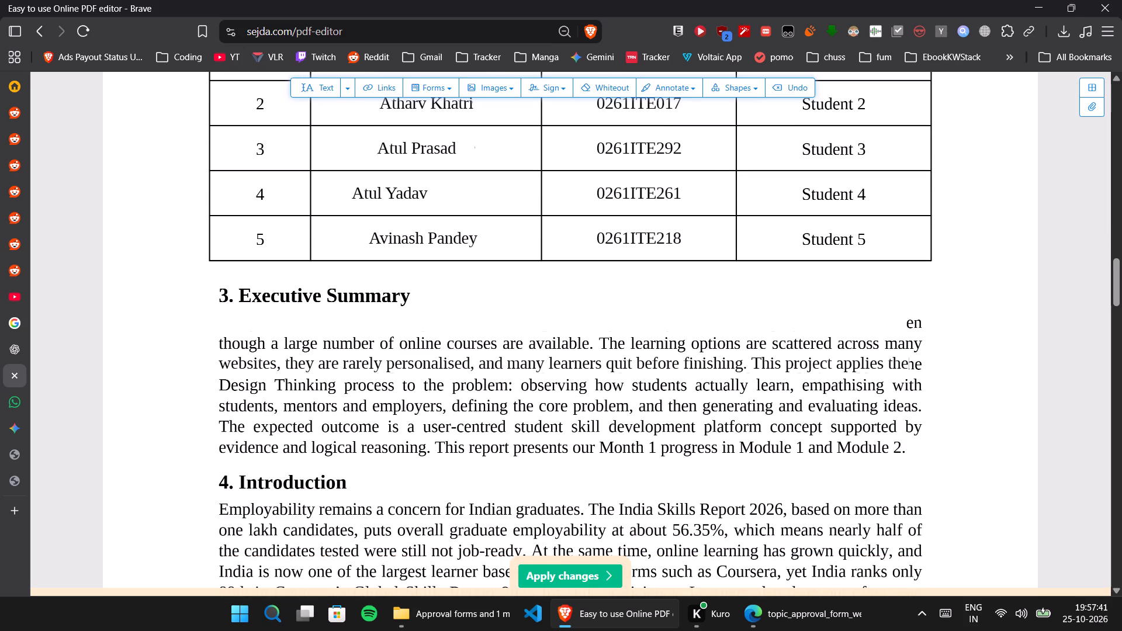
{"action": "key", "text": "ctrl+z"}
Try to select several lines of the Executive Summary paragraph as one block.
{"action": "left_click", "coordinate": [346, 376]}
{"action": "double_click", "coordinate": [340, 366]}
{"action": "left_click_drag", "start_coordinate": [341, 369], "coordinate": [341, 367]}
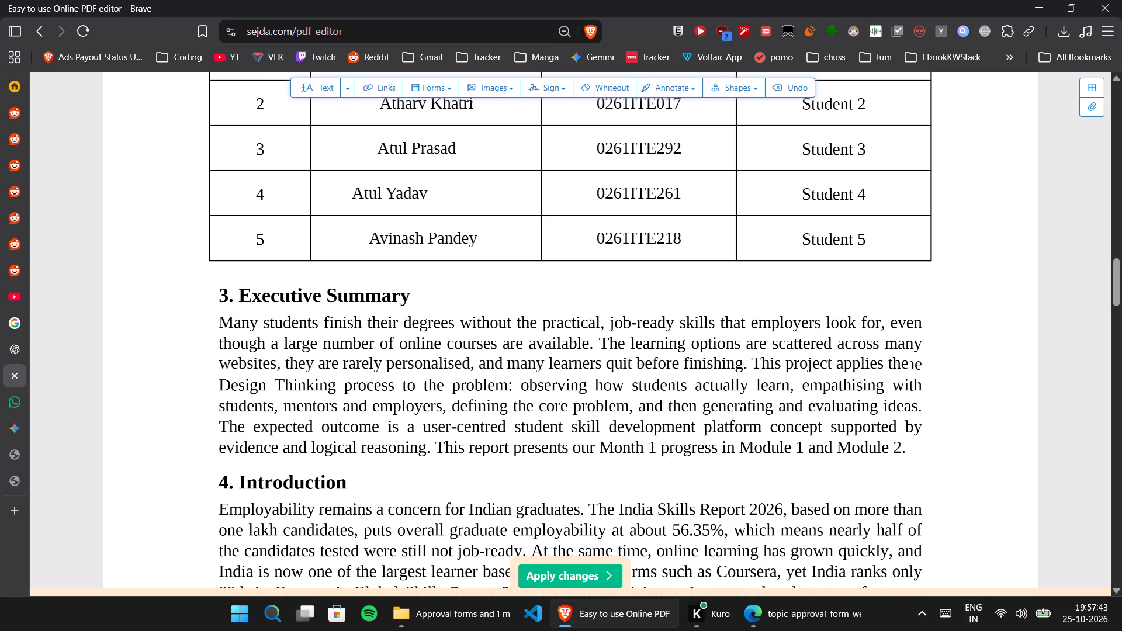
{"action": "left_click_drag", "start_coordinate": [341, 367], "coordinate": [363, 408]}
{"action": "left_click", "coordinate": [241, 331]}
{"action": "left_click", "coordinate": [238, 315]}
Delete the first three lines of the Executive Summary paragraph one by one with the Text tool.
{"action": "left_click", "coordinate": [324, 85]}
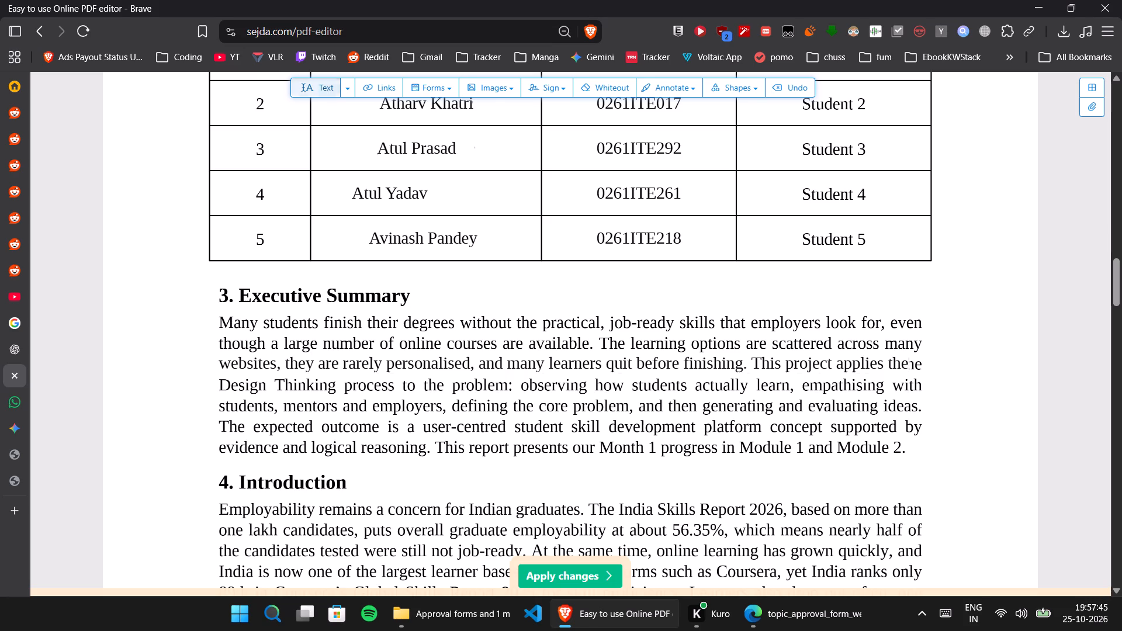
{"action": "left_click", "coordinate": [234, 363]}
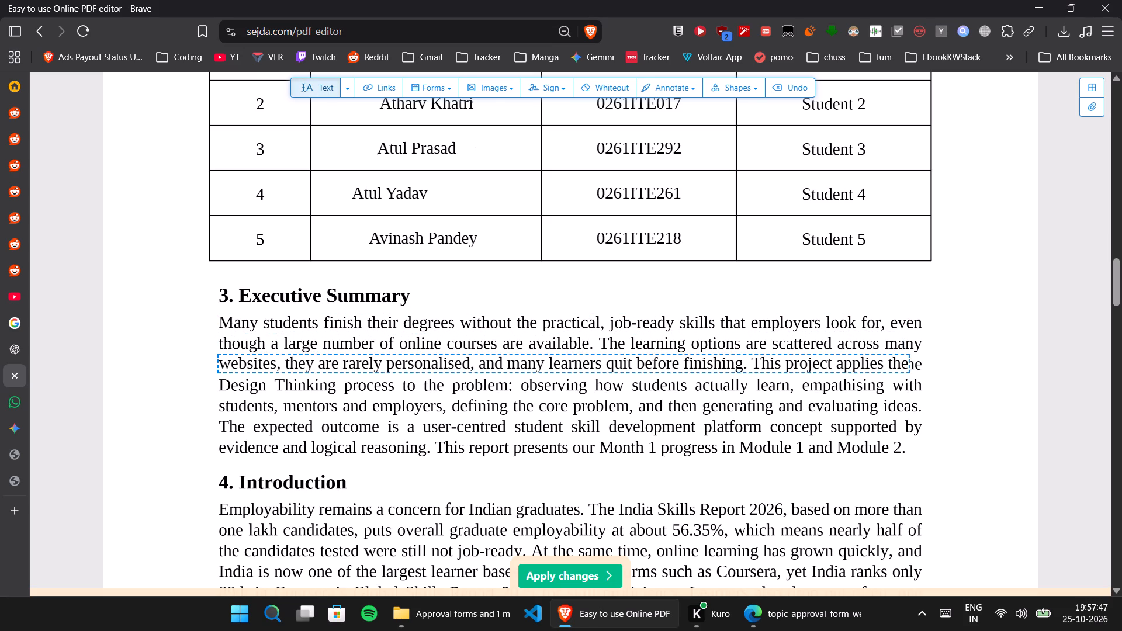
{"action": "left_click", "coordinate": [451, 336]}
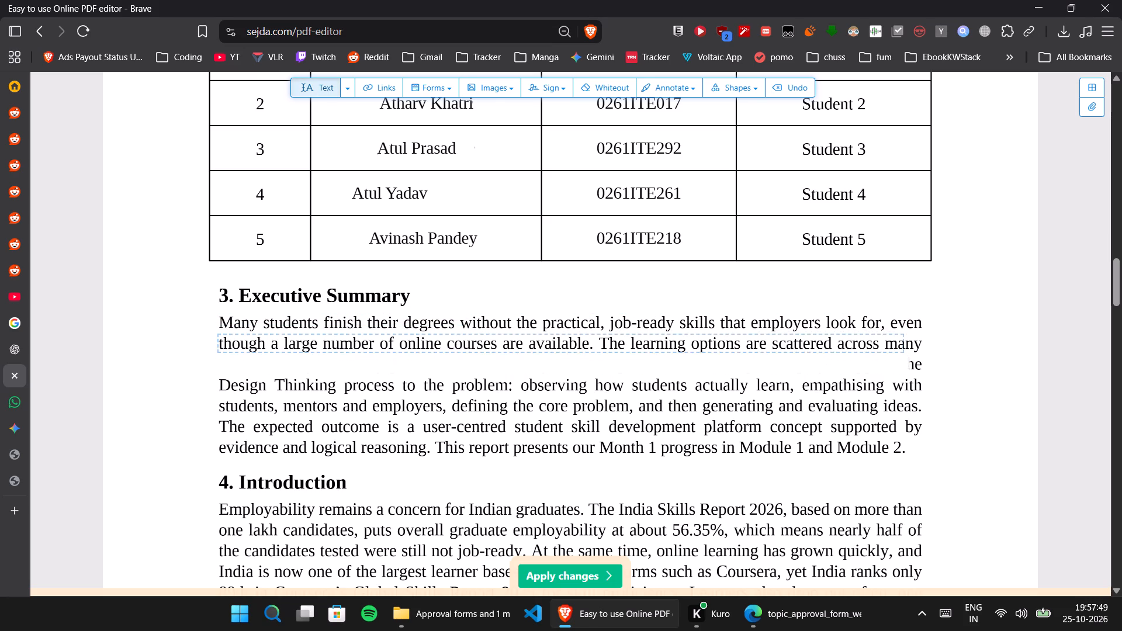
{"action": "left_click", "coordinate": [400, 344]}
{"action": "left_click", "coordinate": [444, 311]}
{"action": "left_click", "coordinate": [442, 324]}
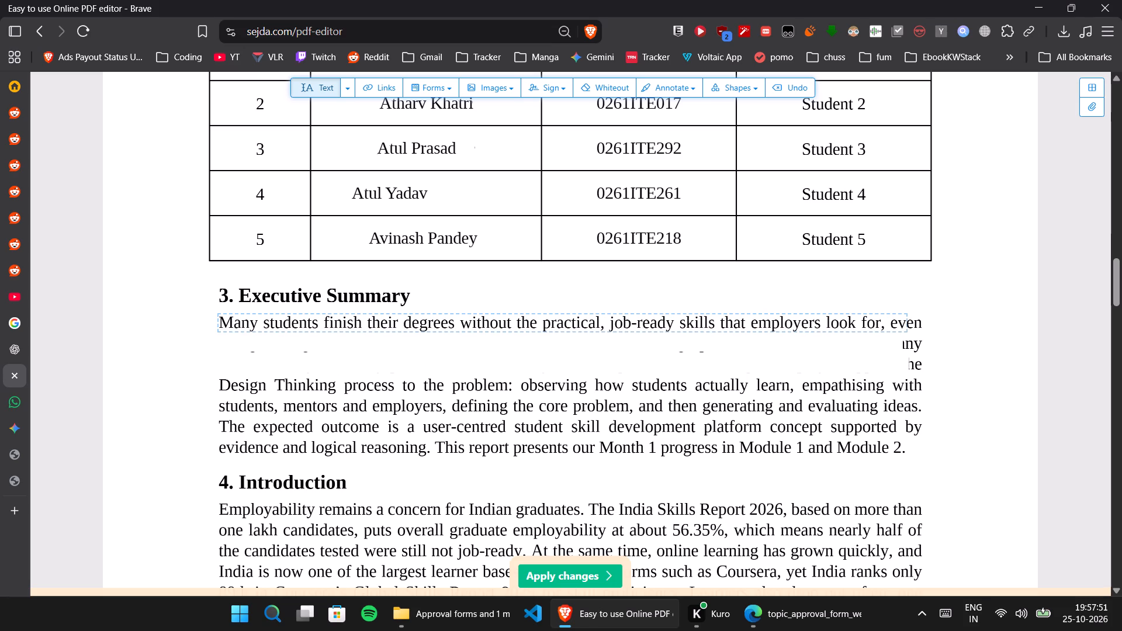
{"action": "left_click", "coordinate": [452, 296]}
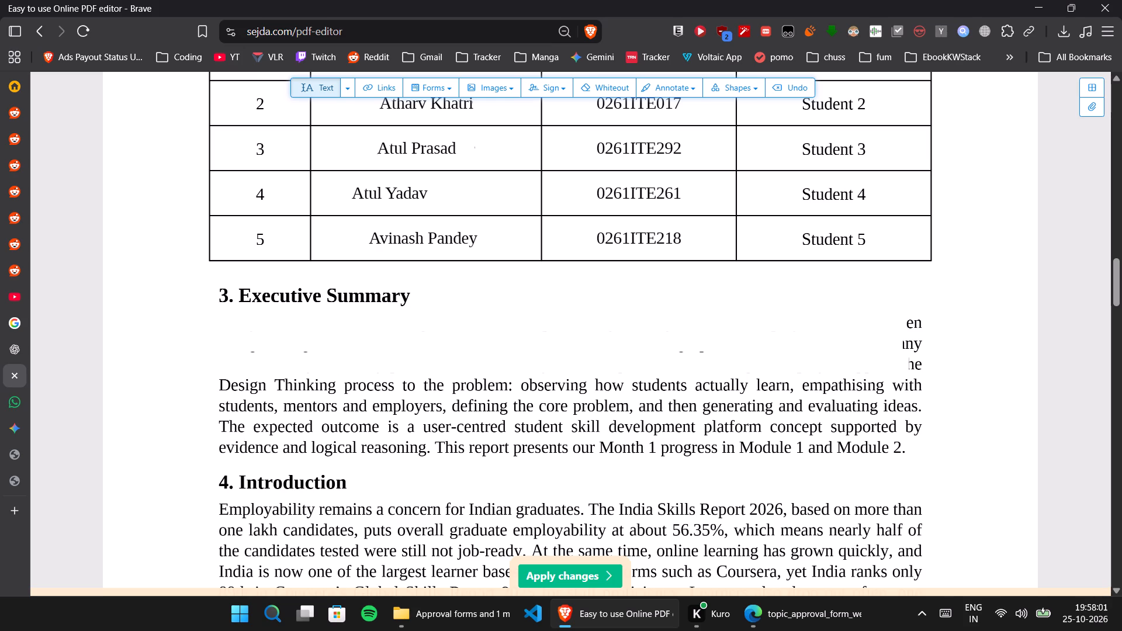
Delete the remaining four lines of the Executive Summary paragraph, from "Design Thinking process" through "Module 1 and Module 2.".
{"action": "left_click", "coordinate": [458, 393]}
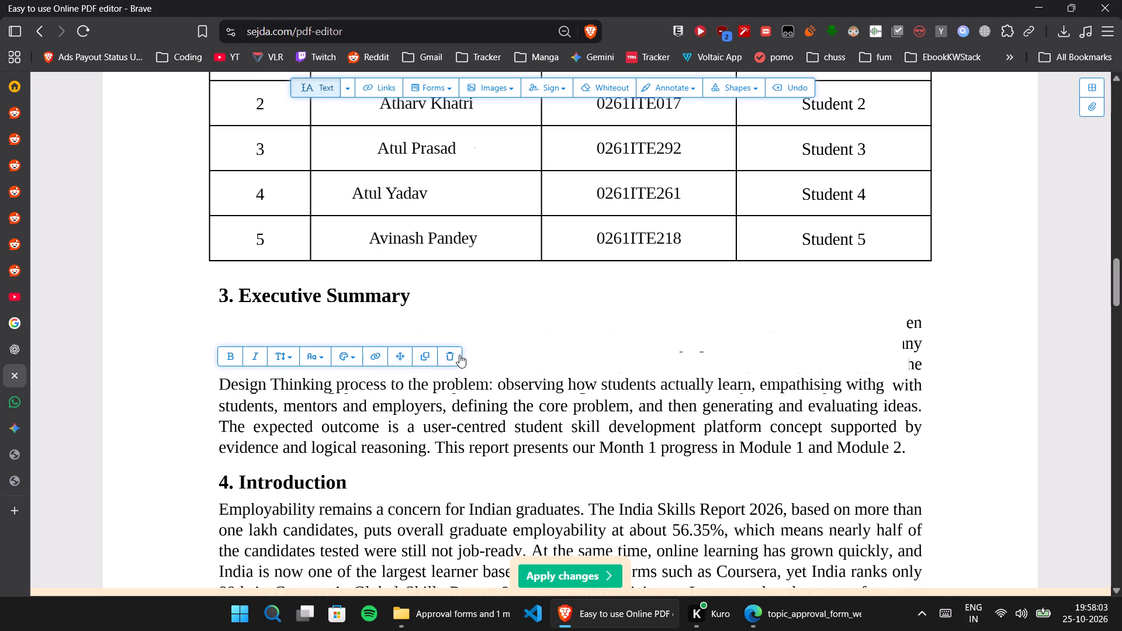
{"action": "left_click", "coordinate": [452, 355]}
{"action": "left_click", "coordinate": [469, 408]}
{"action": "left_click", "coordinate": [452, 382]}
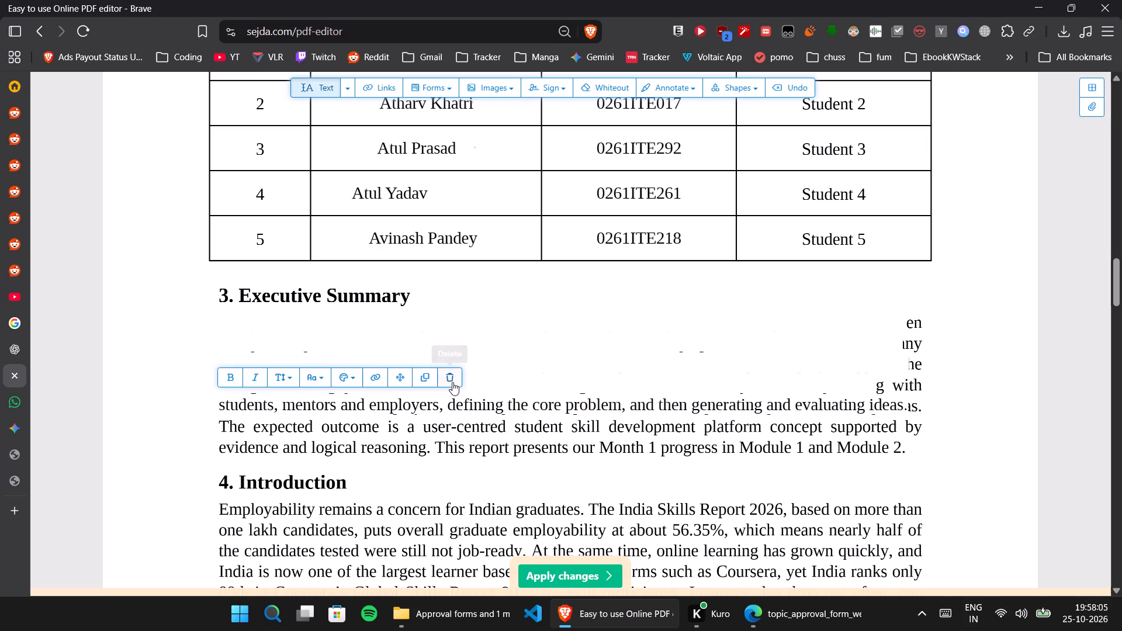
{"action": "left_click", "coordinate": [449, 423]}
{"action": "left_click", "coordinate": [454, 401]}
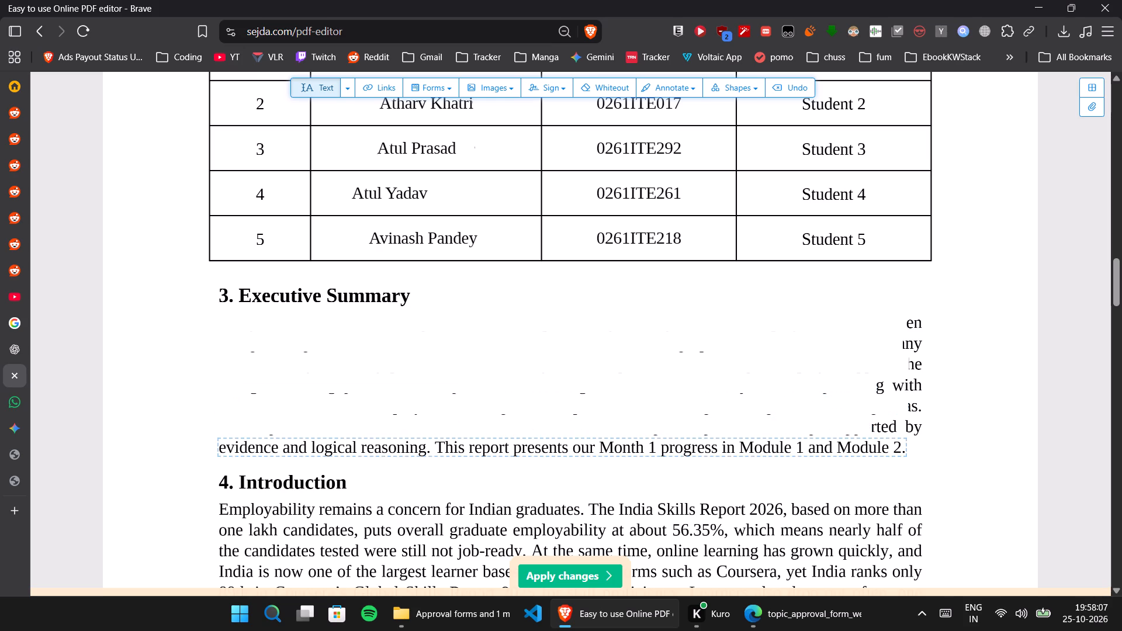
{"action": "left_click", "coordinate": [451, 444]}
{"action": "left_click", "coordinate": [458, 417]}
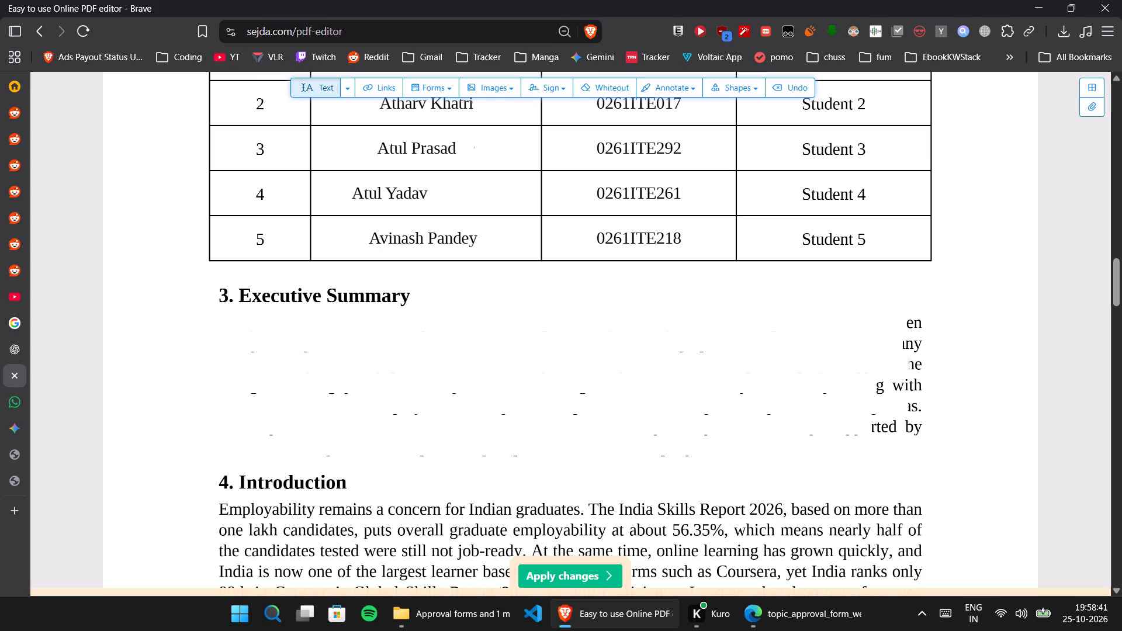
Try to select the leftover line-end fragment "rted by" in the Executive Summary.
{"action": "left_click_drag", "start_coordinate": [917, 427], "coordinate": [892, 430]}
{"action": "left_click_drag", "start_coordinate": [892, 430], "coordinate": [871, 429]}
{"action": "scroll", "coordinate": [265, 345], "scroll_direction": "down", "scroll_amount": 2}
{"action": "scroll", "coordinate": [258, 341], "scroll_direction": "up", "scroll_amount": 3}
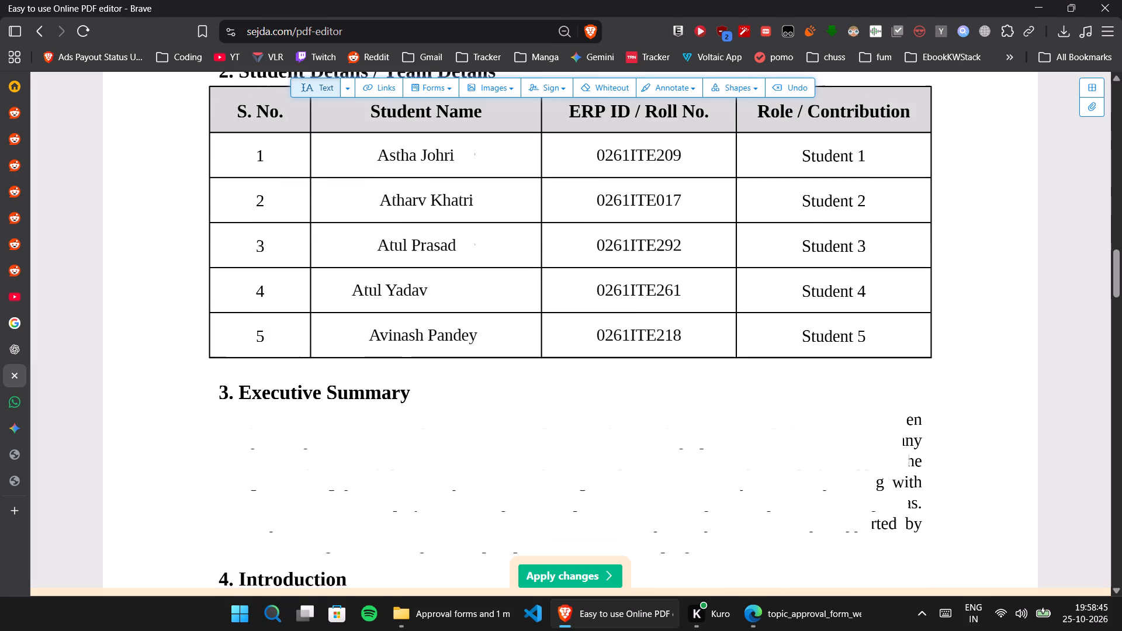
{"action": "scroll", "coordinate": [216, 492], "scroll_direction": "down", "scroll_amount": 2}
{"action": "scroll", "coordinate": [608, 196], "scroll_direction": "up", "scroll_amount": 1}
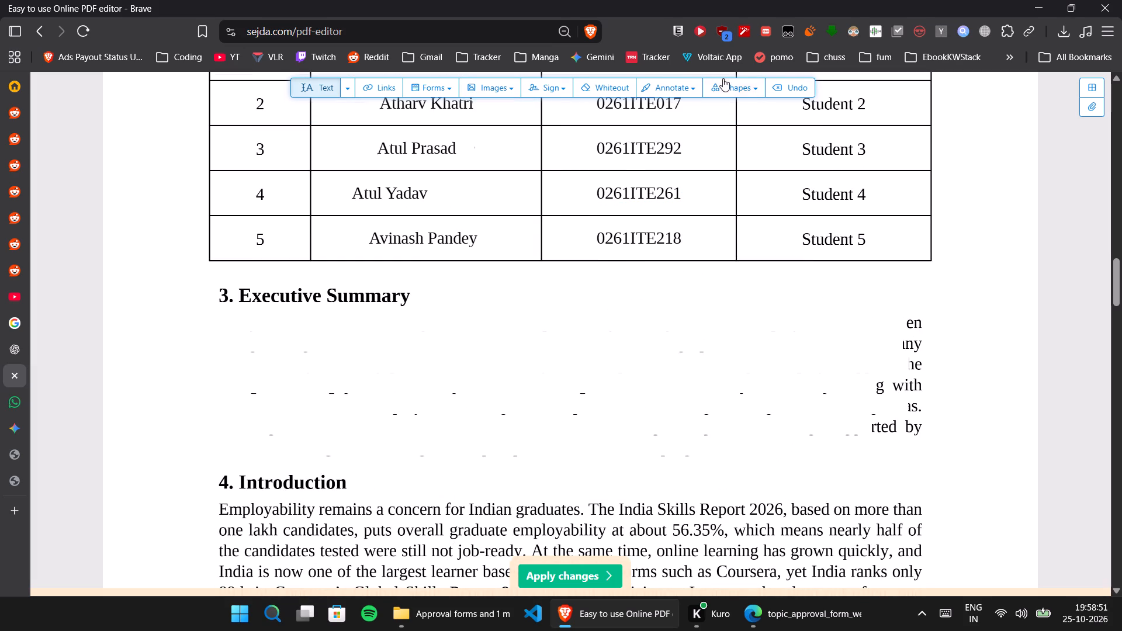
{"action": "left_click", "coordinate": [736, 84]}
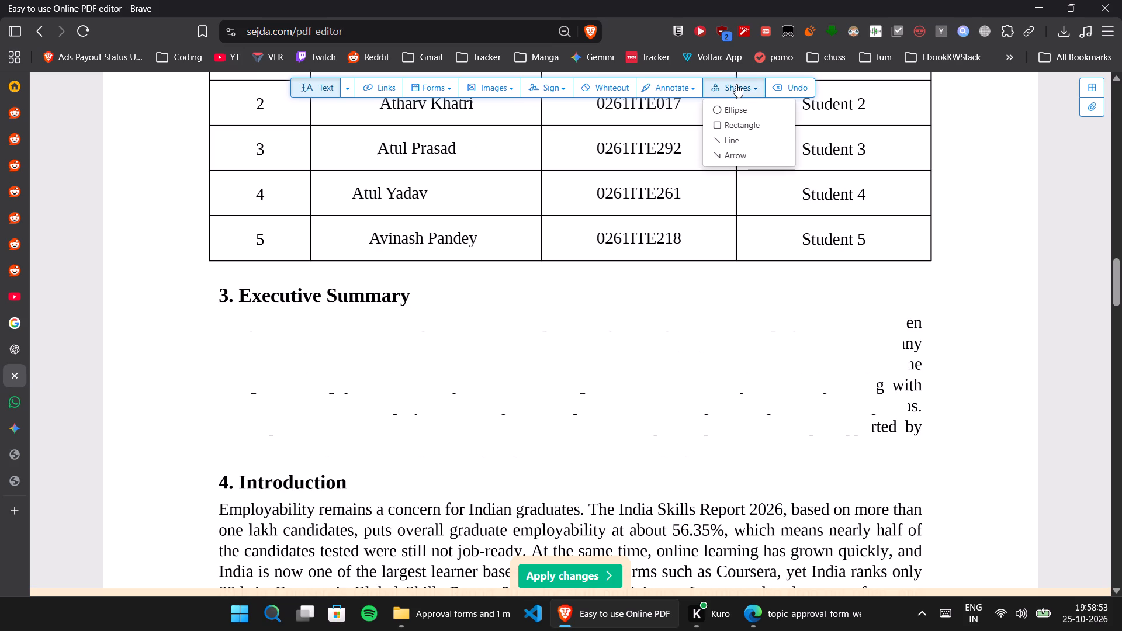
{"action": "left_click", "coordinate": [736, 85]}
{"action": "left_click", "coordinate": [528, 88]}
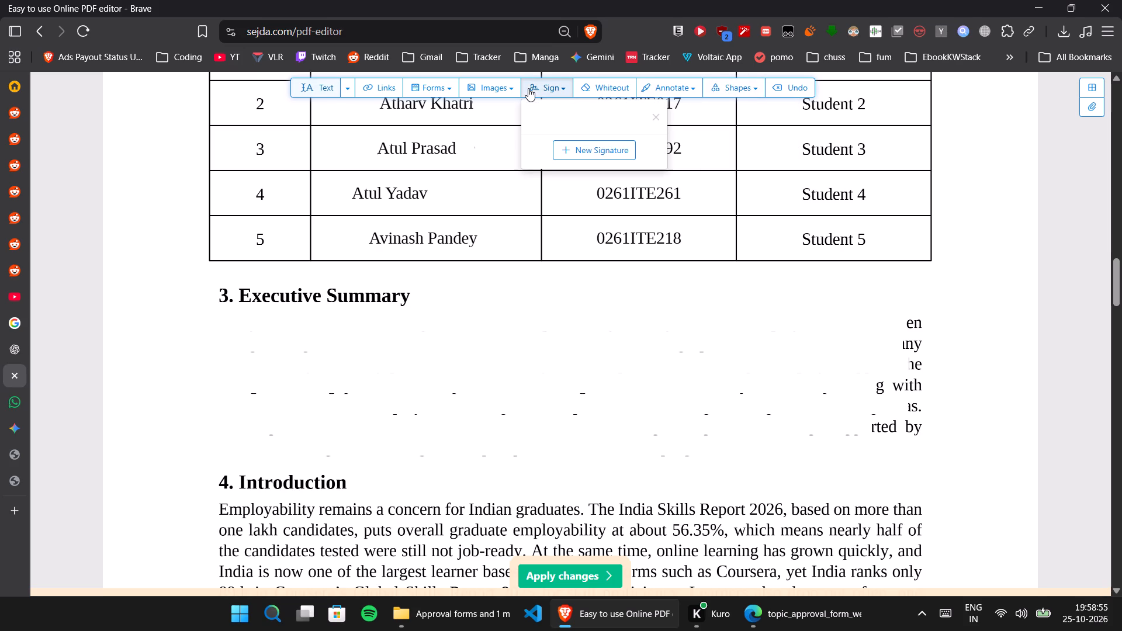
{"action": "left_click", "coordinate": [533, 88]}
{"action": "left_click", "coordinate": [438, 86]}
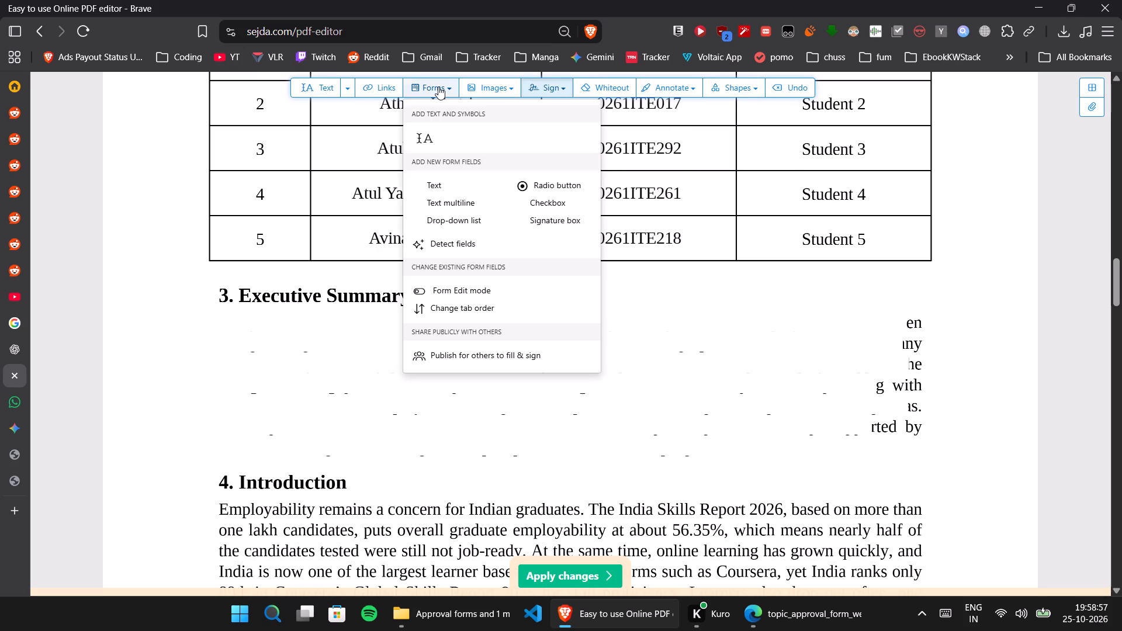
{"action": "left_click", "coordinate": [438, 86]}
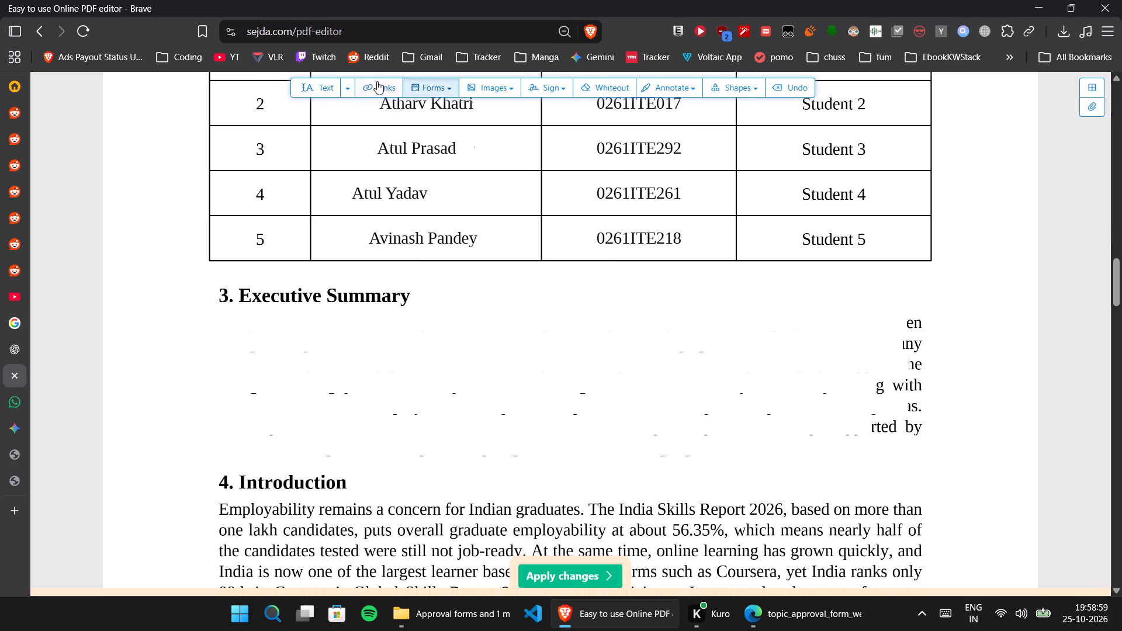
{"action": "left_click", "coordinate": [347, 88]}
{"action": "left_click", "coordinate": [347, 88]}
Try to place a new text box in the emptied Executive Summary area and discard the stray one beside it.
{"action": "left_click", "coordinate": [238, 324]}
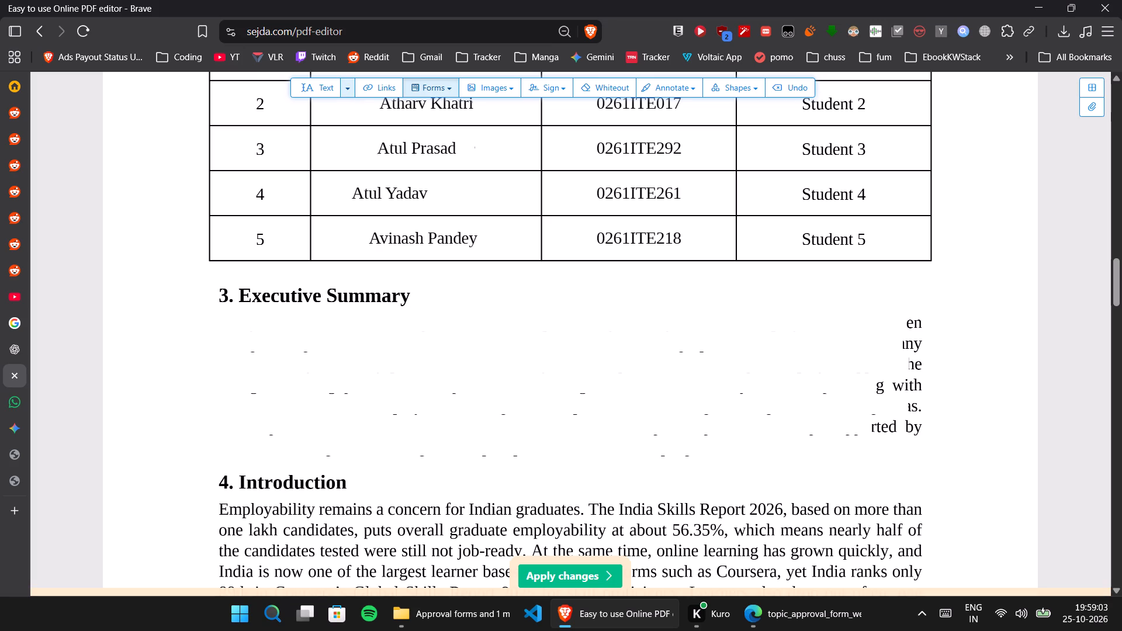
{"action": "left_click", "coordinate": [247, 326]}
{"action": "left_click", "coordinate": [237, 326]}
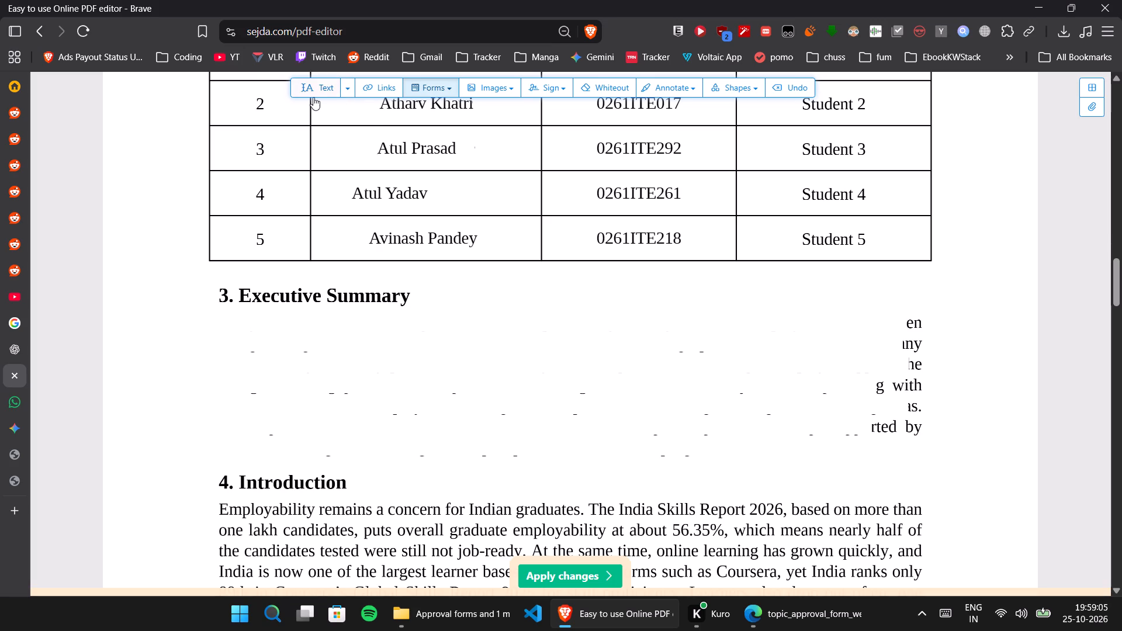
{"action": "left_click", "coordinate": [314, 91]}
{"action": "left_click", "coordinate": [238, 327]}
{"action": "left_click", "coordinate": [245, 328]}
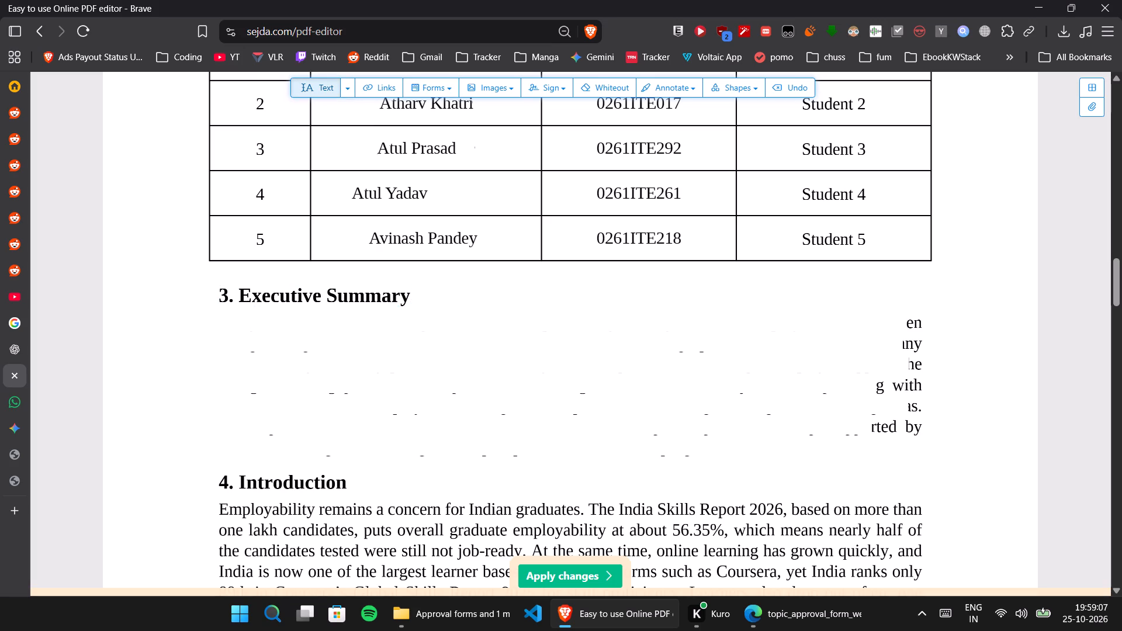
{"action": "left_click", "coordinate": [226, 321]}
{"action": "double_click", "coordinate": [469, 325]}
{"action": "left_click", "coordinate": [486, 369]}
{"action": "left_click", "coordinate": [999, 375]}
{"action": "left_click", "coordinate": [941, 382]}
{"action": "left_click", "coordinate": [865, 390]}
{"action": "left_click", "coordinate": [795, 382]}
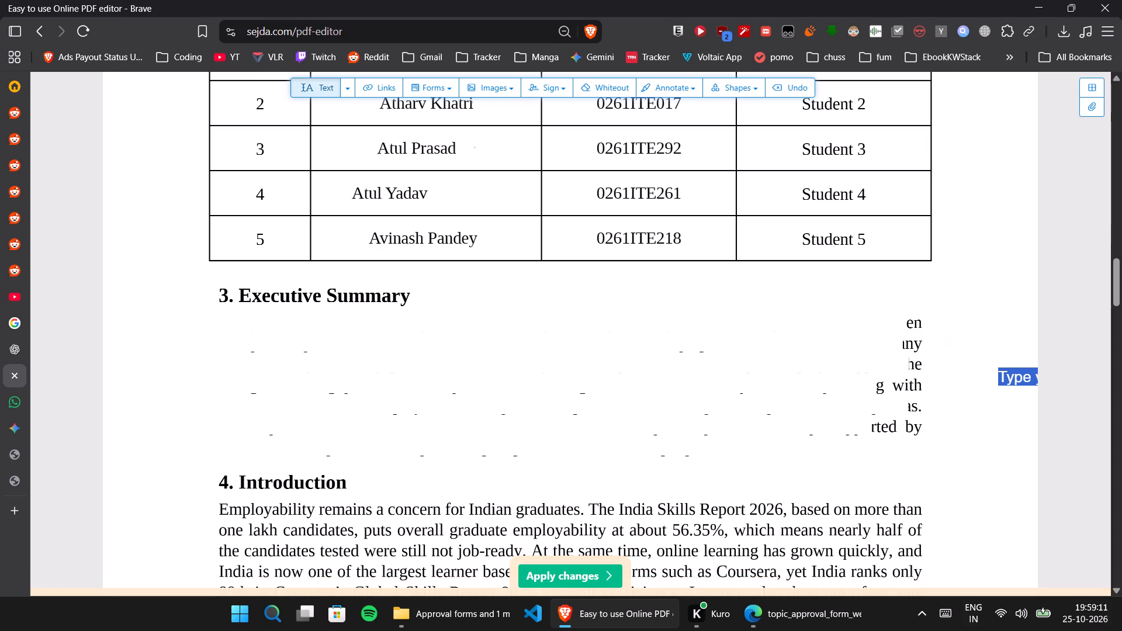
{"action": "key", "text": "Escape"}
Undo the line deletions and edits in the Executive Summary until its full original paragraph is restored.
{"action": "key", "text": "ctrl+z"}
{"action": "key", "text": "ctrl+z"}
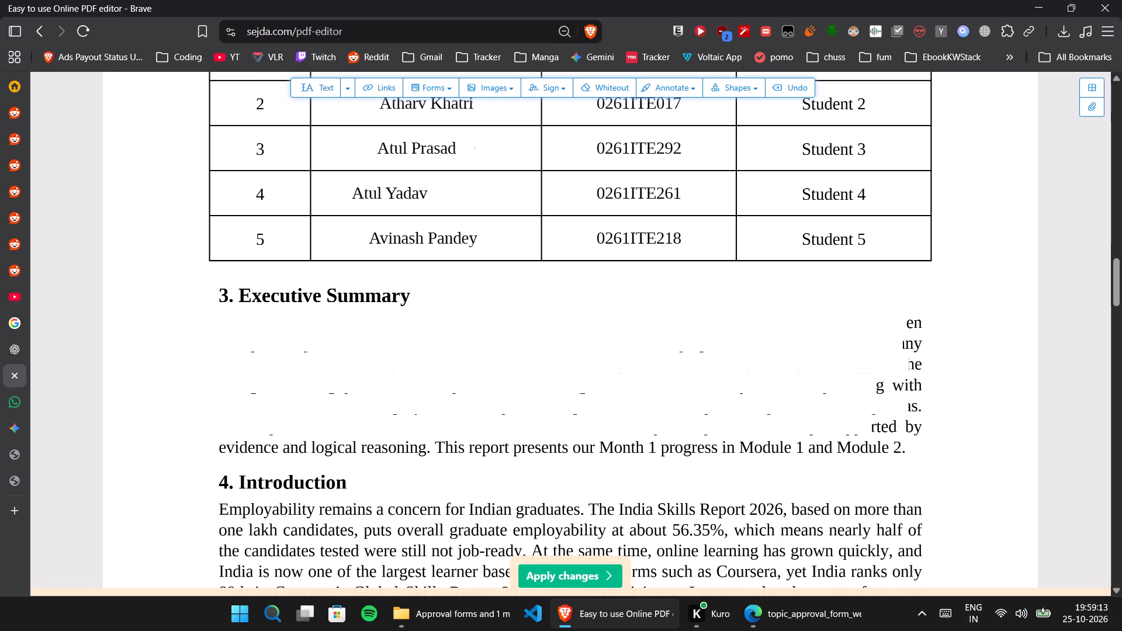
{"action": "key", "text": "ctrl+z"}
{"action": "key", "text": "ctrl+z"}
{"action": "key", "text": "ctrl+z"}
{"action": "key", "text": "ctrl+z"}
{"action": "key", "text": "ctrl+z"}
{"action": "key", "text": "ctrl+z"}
Review the edited report from the Executive Summary back up through the team details to the first page.
{"action": "scroll", "coordinate": [774, 331], "scroll_direction": "up", "scroll_amount": 2}
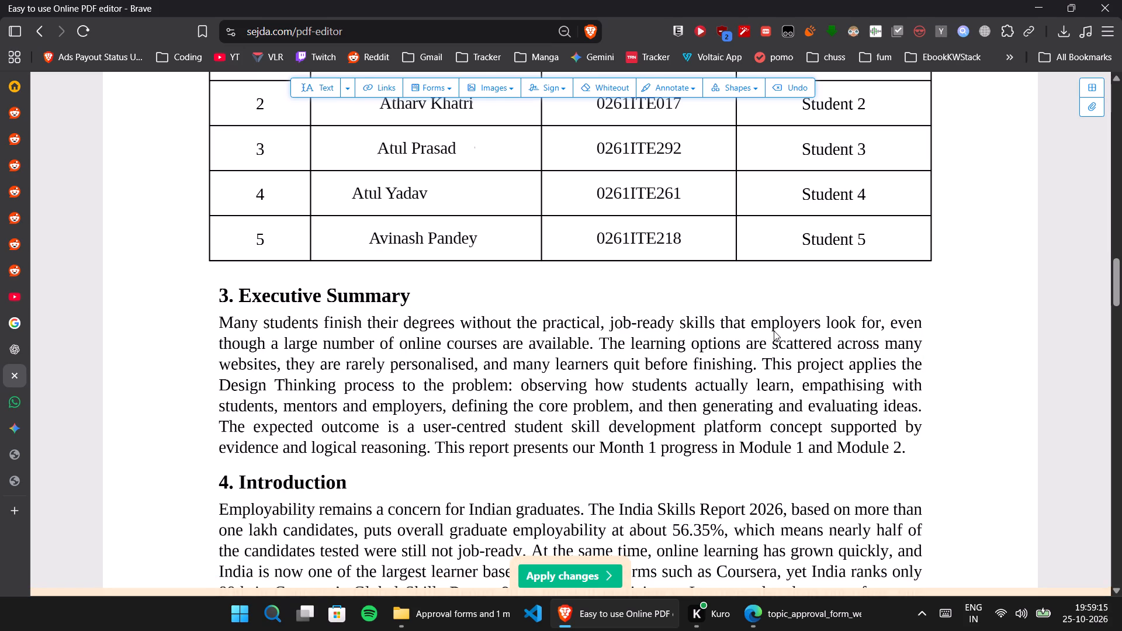
{"action": "scroll", "coordinate": [774, 331], "scroll_direction": "up", "scroll_amount": 1}
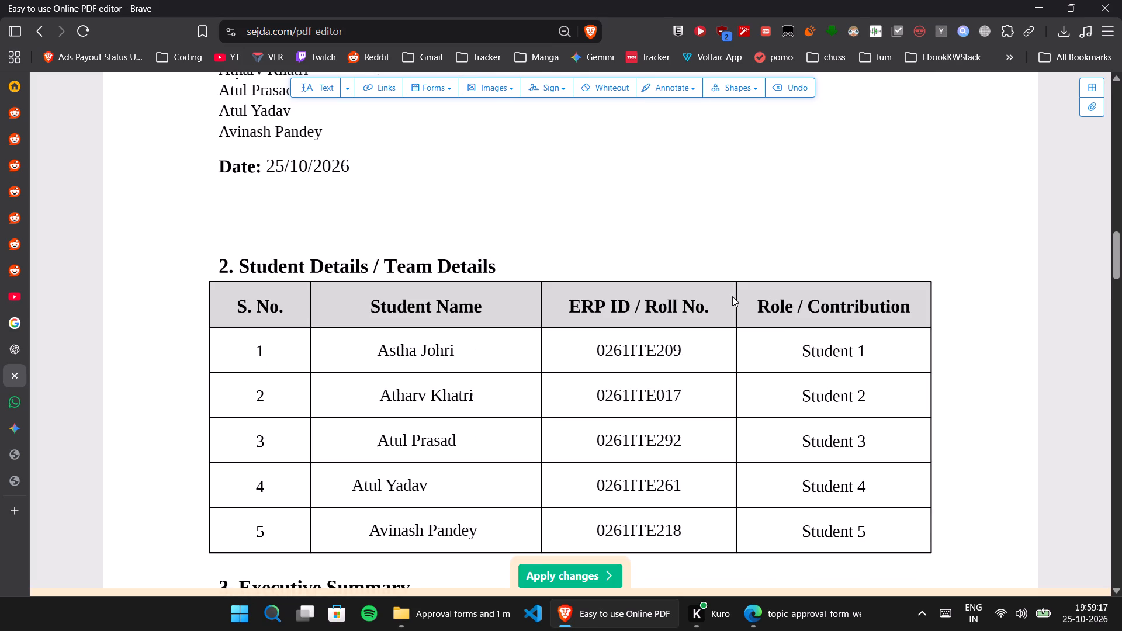
{"action": "scroll", "coordinate": [722, 293], "scroll_direction": "up", "scroll_amount": 1}
{"action": "scroll", "coordinate": [699, 284], "scroll_direction": "down", "scroll_amount": 15}
{"action": "scroll", "coordinate": [693, 281], "scroll_direction": "up", "scroll_amount": 12}
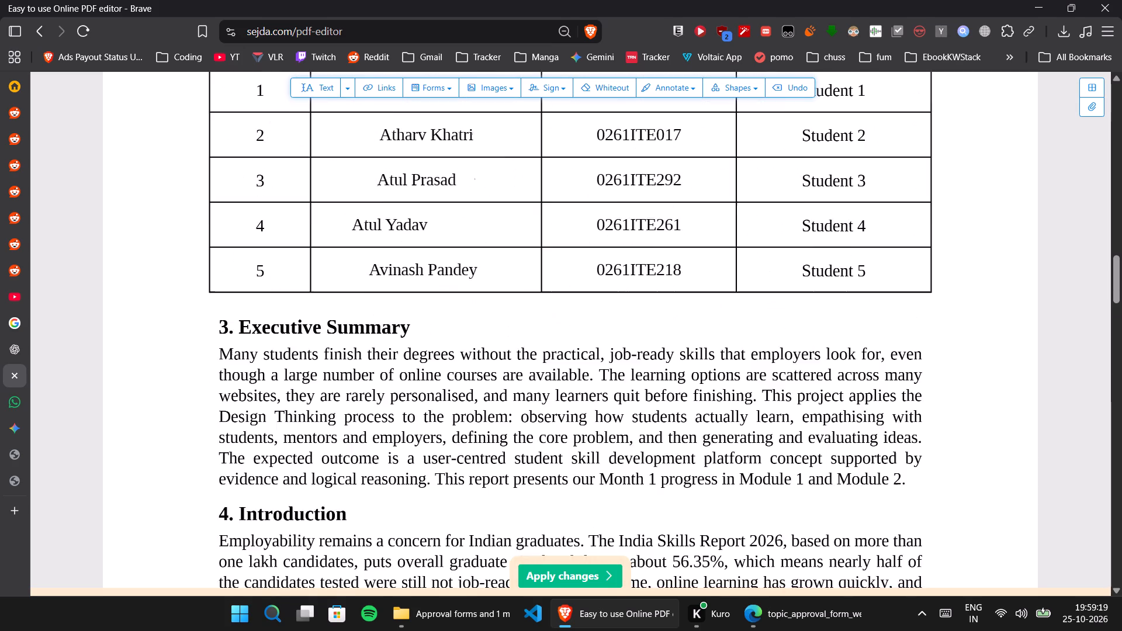
{"action": "scroll", "coordinate": [690, 276], "scroll_direction": "up", "scroll_amount": 9}
{"action": "scroll", "coordinate": [689, 276], "scroll_direction": "down", "scroll_amount": 5}
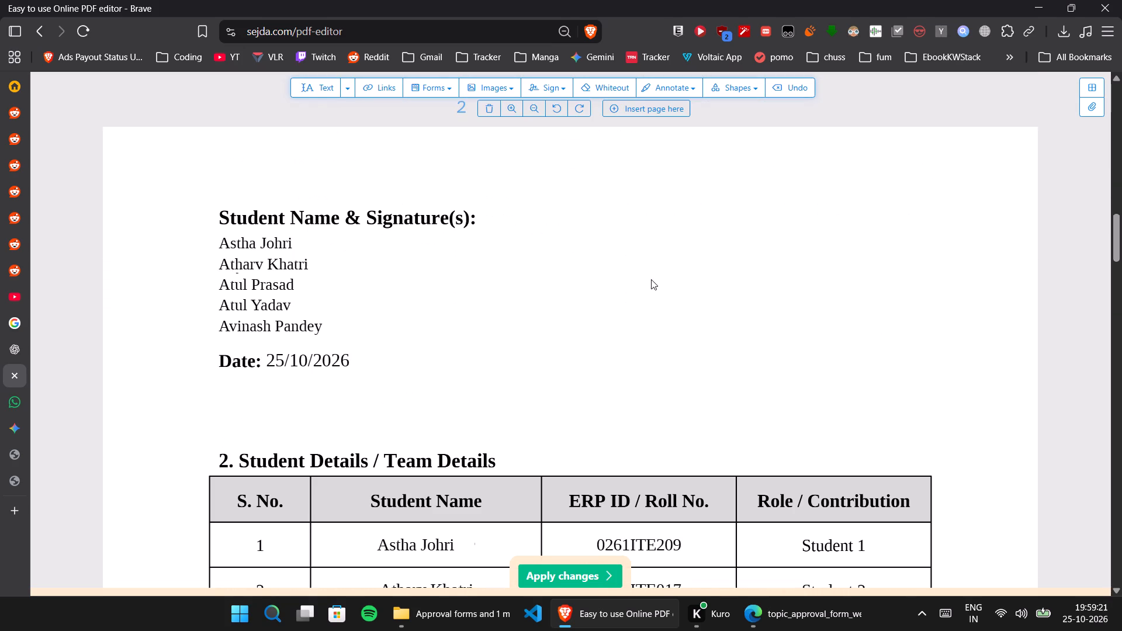
{"action": "scroll", "coordinate": [295, 318], "scroll_direction": "up", "scroll_amount": 17}
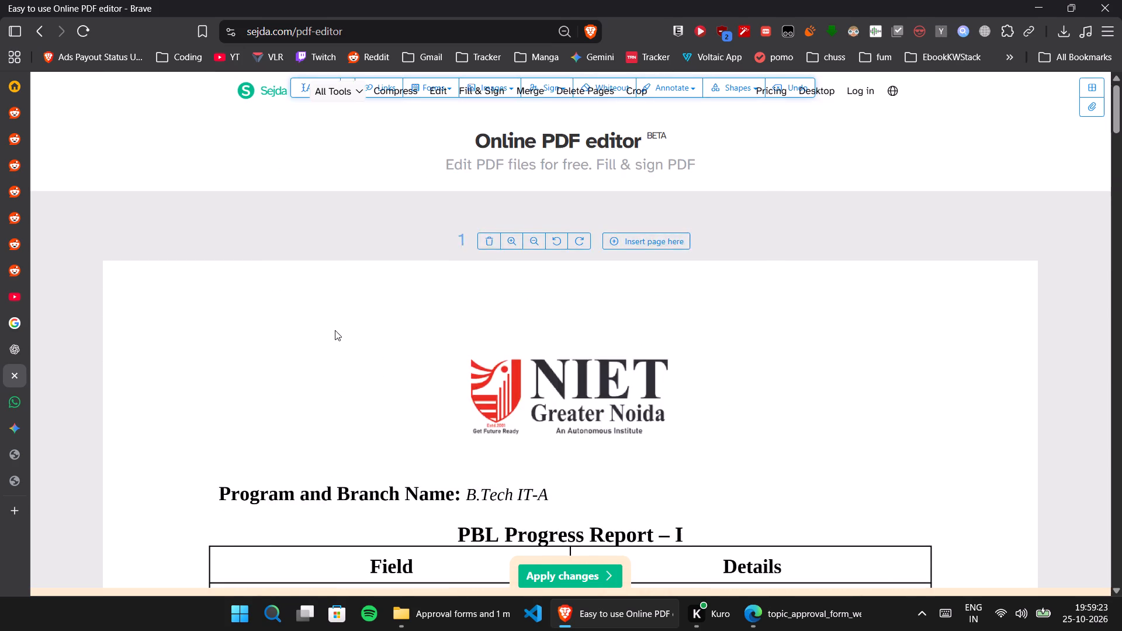
Review the edited report once more, from the first-page details table to the team details table and Executive Summary.
{"action": "scroll", "coordinate": [335, 330], "scroll_direction": "up", "scroll_amount": 2}
{"action": "scroll", "coordinate": [338, 327], "scroll_direction": "down", "scroll_amount": 1}
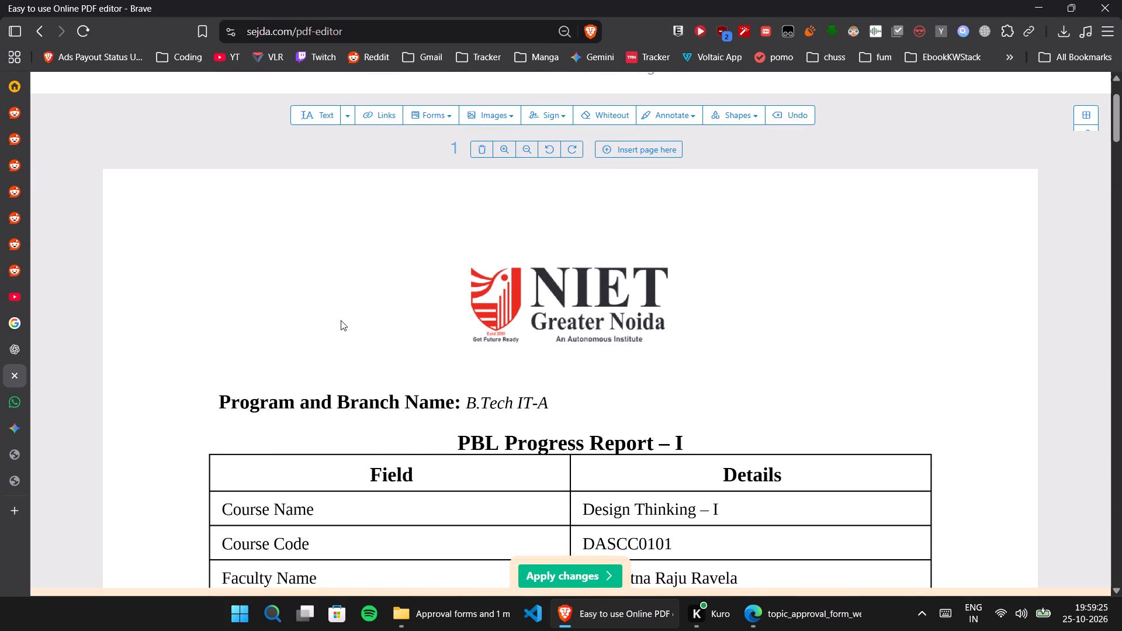
{"action": "scroll", "coordinate": [338, 313], "scroll_direction": "down", "scroll_amount": 6}
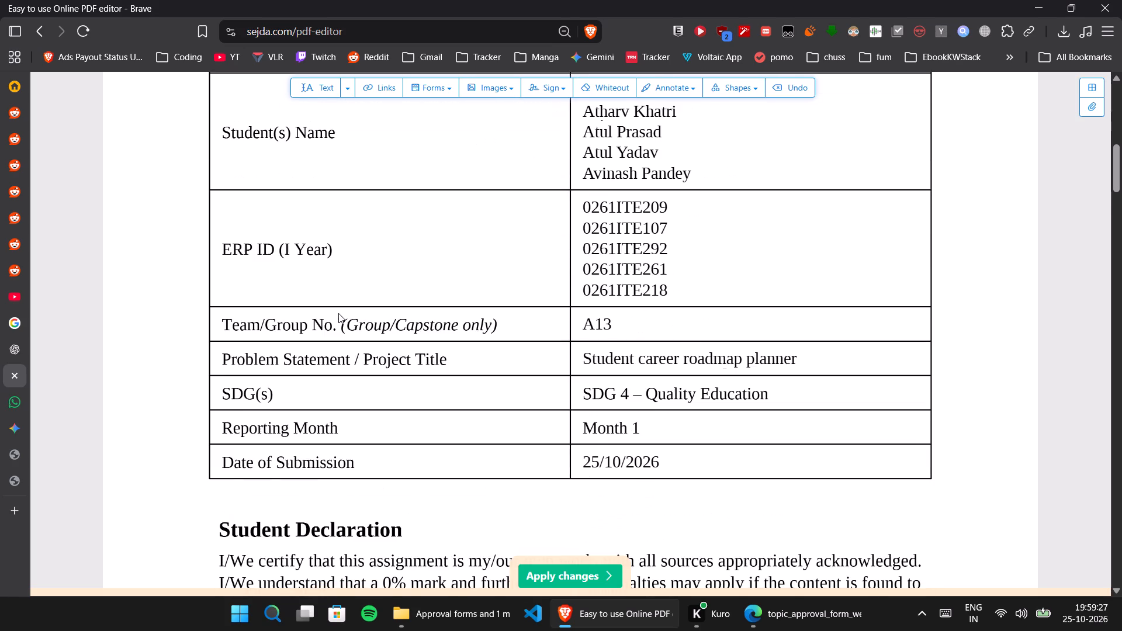
{"action": "scroll", "coordinate": [333, 314], "scroll_direction": "up", "scroll_amount": 2}
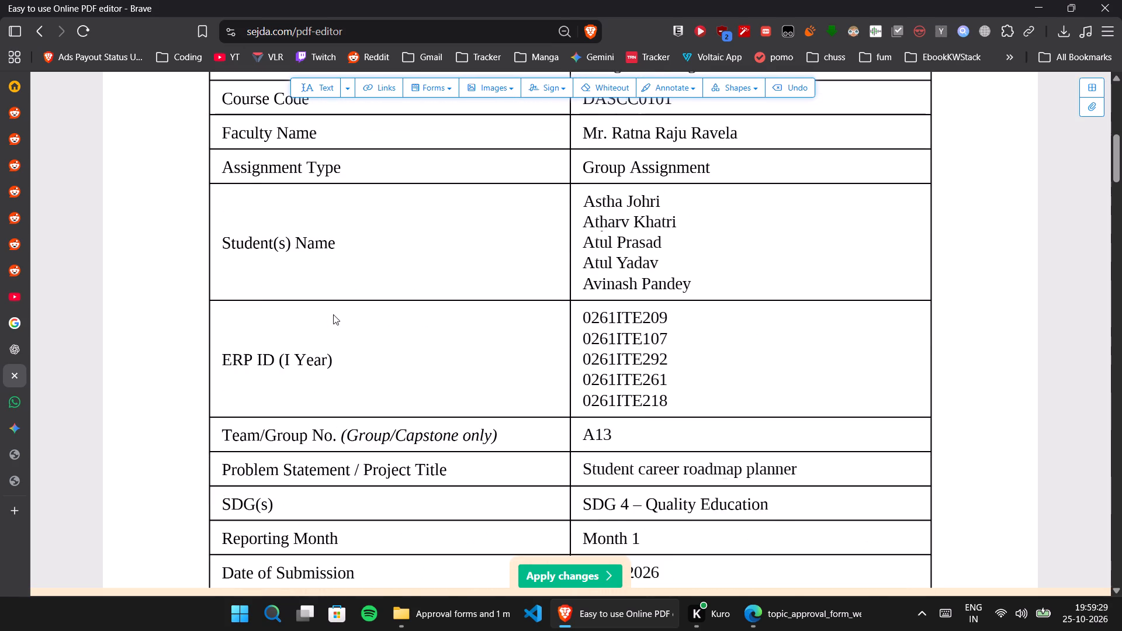
{"action": "scroll", "coordinate": [333, 314], "scroll_direction": "up", "scroll_amount": 8}
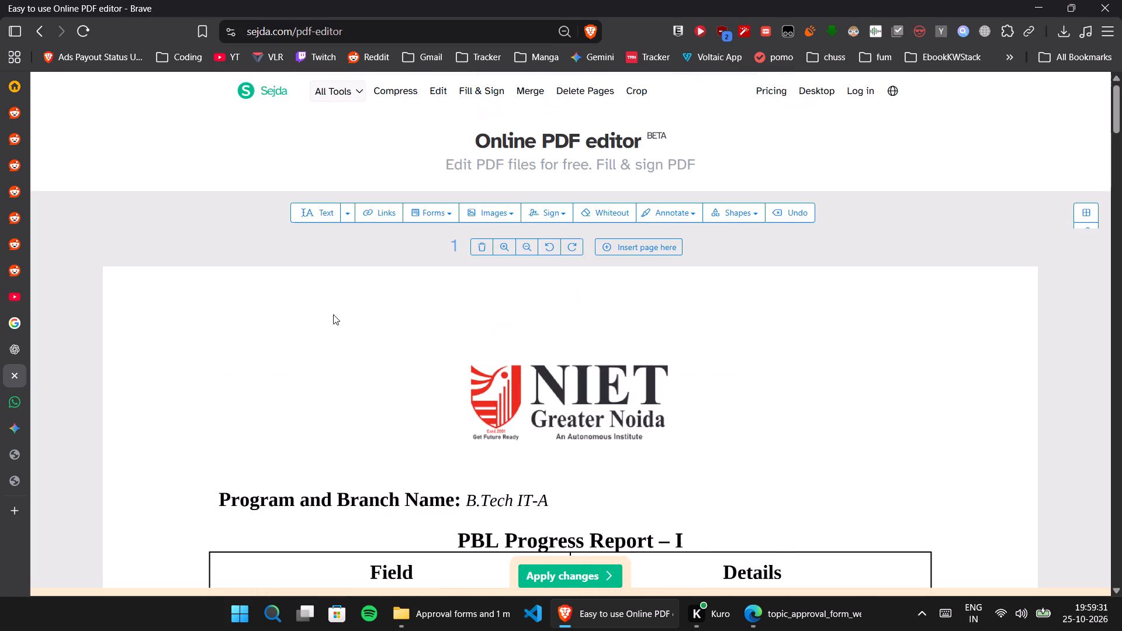
{"action": "scroll", "coordinate": [333, 314], "scroll_direction": "up", "scroll_amount": 1}
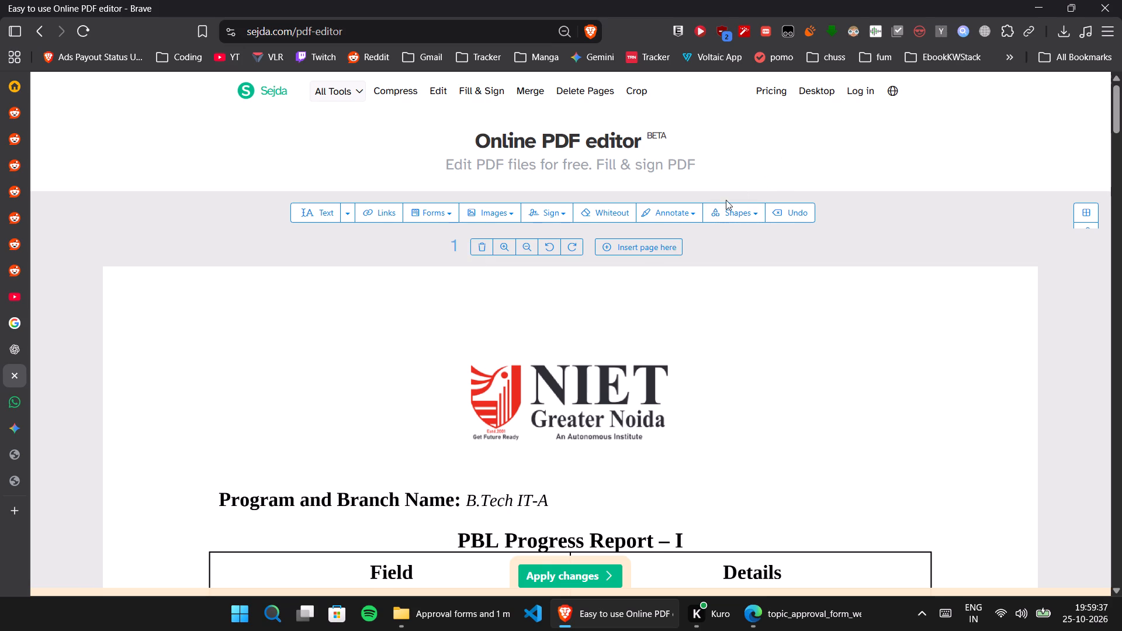
{"action": "scroll", "coordinate": [726, 205], "scroll_direction": "down", "scroll_amount": 16}
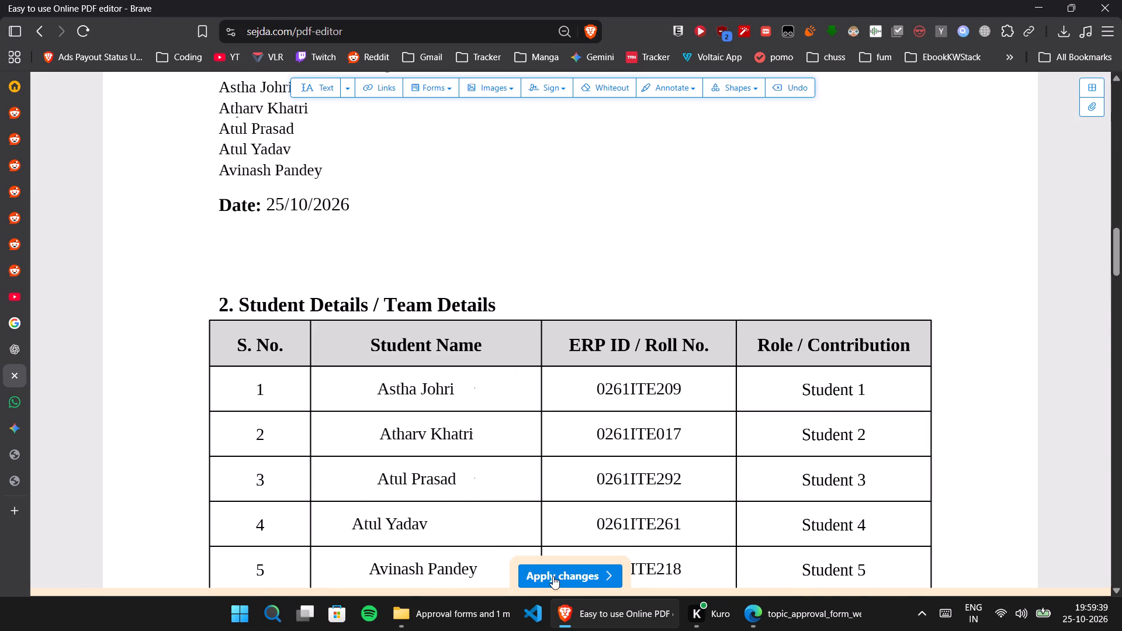
{"action": "scroll", "coordinate": [549, 564], "scroll_direction": "down", "scroll_amount": 8}
{"action": "scroll", "coordinate": [547, 481], "scroll_direction": "up", "scroll_amount": 4}
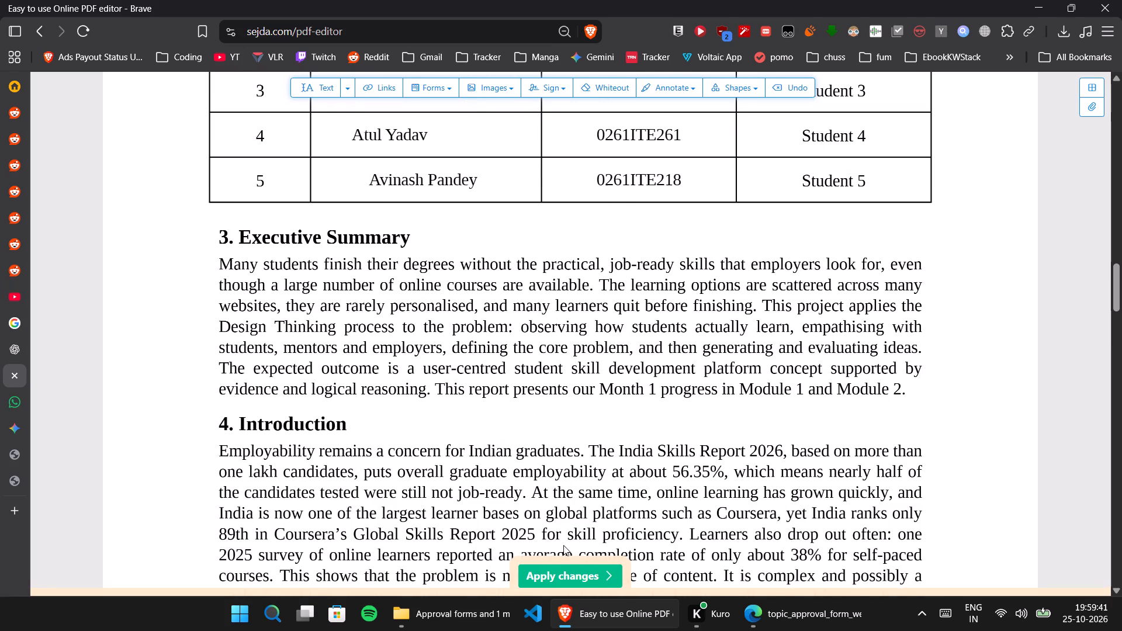
Apply all changes to the report and start downloading the resulting PDF.
{"action": "left_click", "coordinate": [565, 575]}
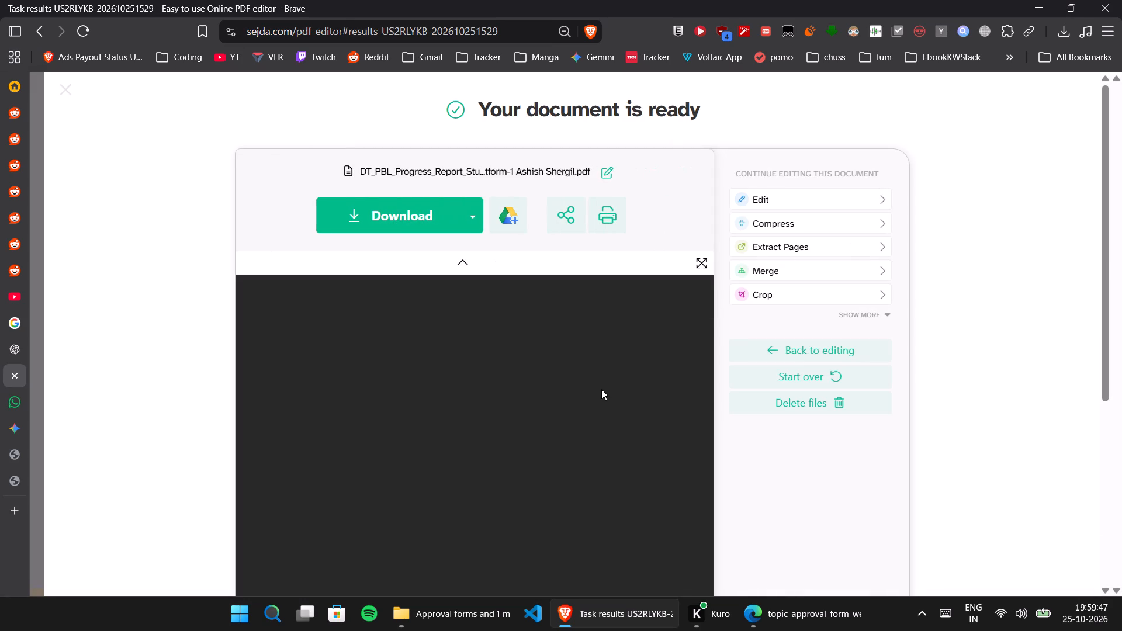
{"action": "left_click", "coordinate": [412, 217]}
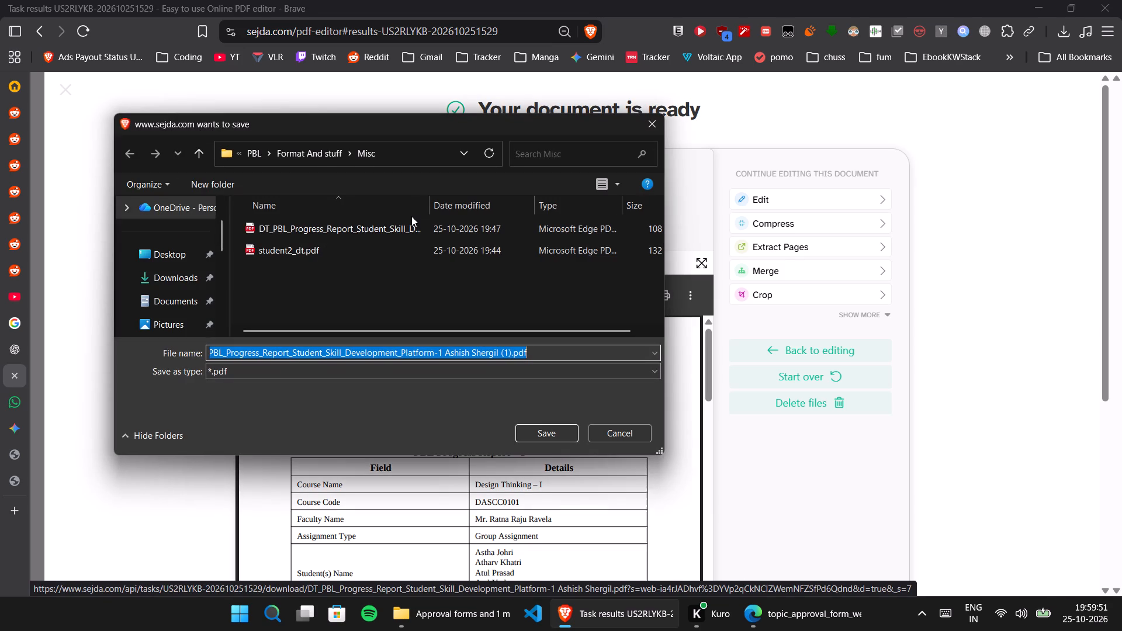
Create a folder named Report1 inside the PBL folder's Design Thinking subfolder and open it as the save location.
{"action": "left_click", "coordinate": [304, 157]}
{"action": "left_click", "coordinate": [302, 157]}
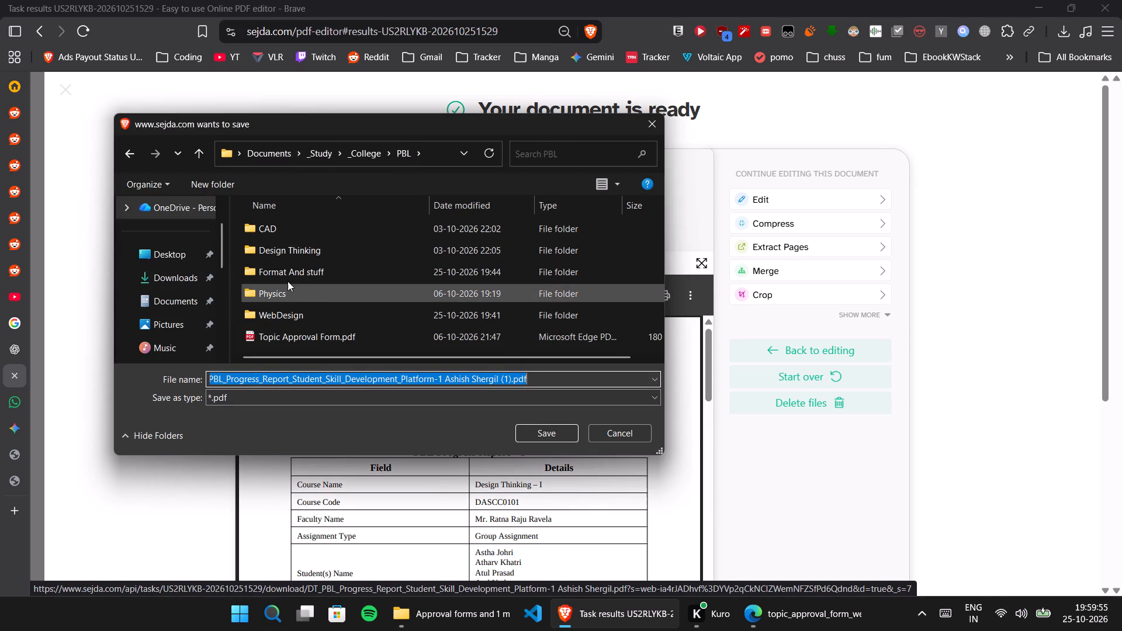
{"action": "double_click", "coordinate": [300, 255]}
{"action": "left_click", "coordinate": [311, 281]}
{"action": "key", "text": "ctrl+shift+n"}
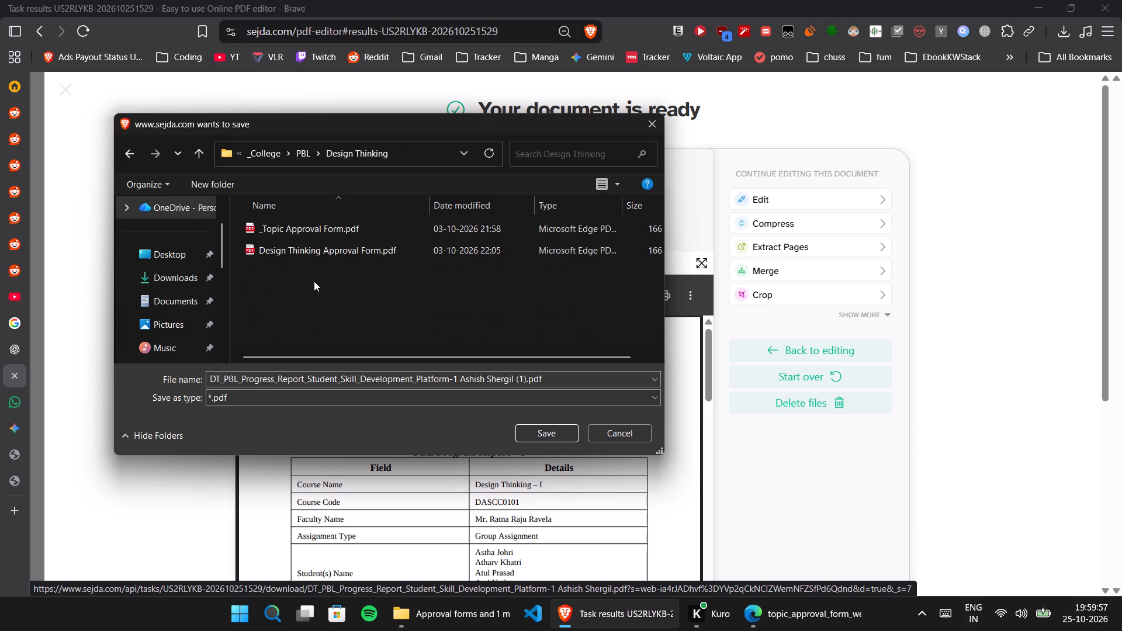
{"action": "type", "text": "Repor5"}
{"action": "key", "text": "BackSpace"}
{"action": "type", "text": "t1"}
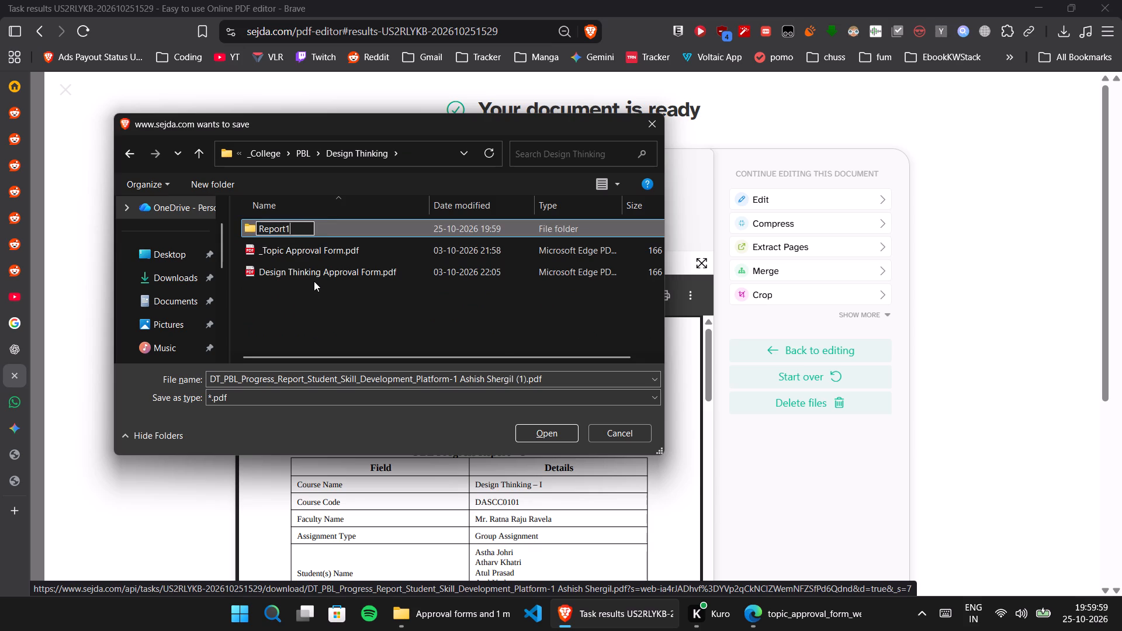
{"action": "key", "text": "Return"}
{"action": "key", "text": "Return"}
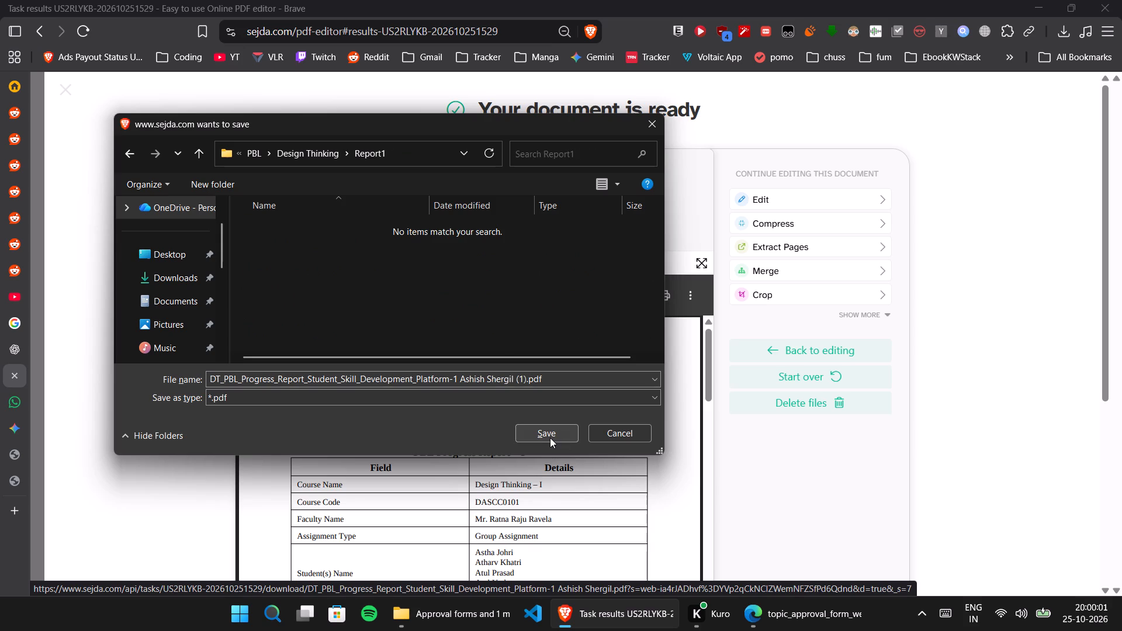
{"action": "left_click", "coordinate": [461, 380]}
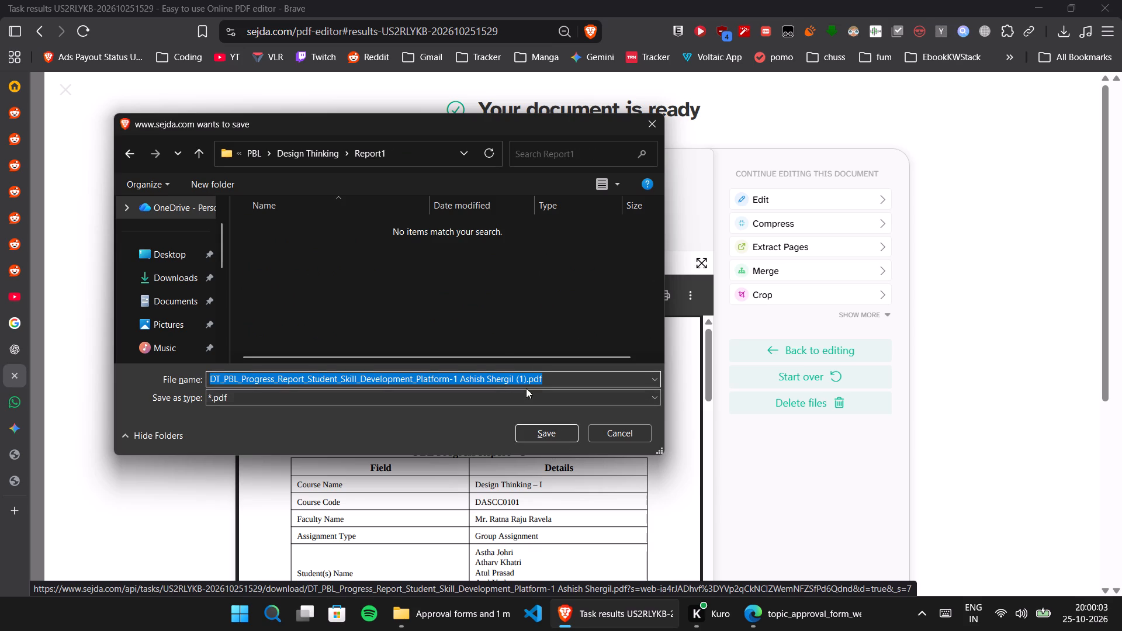
{"action": "left_click_drag", "start_coordinate": [526, 383], "coordinate": [158, 389]}
{"action": "key", "text": "BackSpace"}
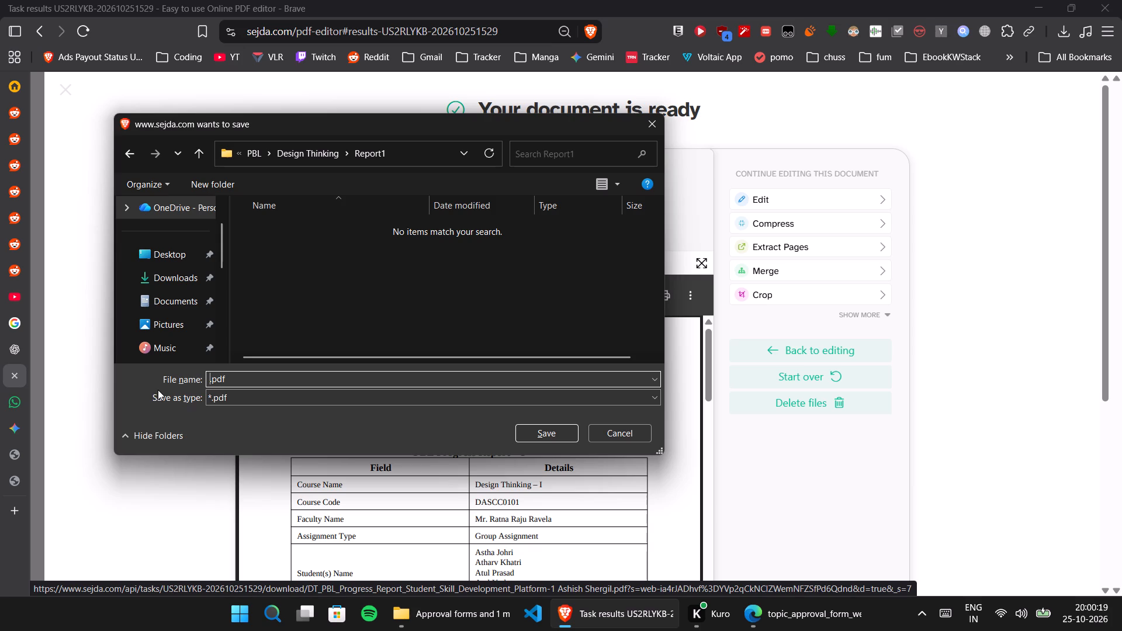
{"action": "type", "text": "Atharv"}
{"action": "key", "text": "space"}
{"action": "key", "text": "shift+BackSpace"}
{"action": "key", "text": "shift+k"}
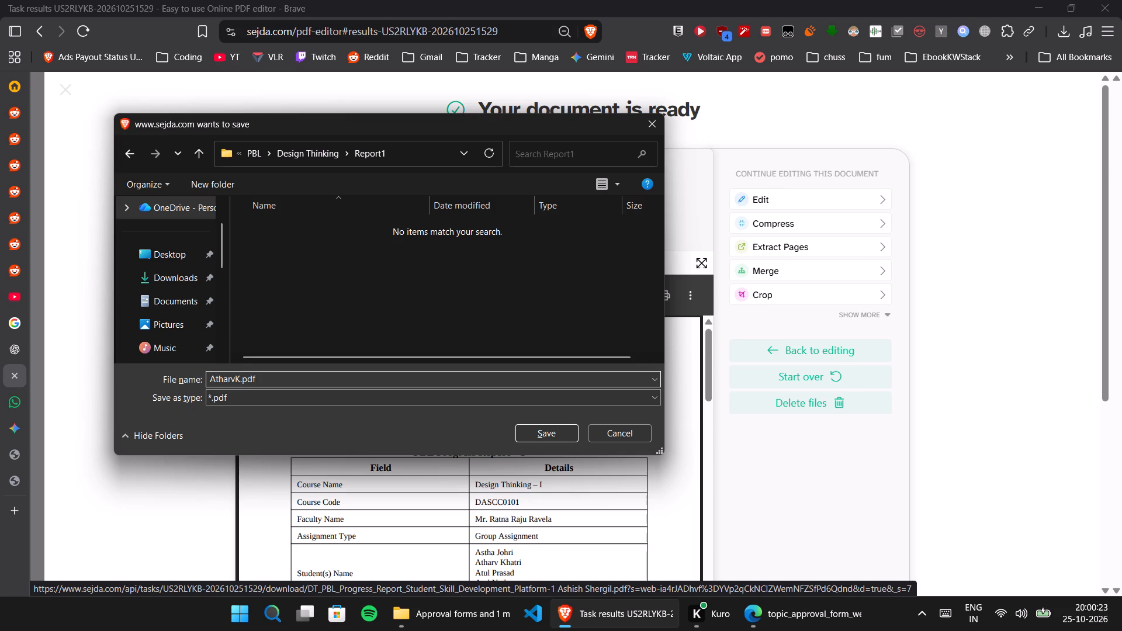
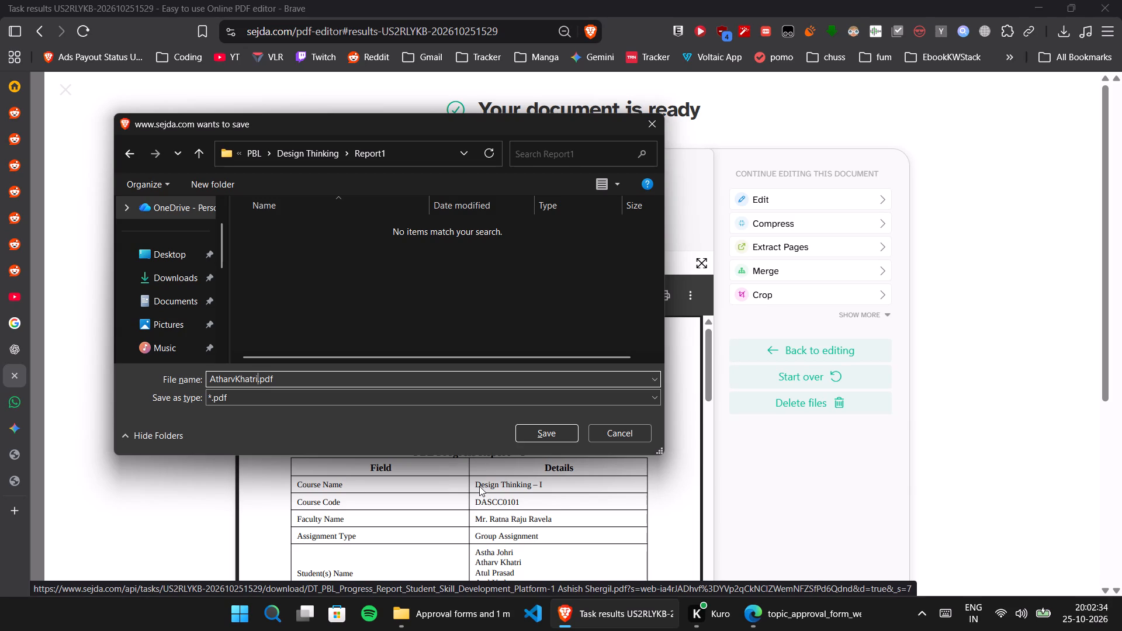
Extend the file name with the student's surname and ERP ID, separating the name from the ID with an underscore.
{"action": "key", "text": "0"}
{"action": "key", "text": "BackSpace"}
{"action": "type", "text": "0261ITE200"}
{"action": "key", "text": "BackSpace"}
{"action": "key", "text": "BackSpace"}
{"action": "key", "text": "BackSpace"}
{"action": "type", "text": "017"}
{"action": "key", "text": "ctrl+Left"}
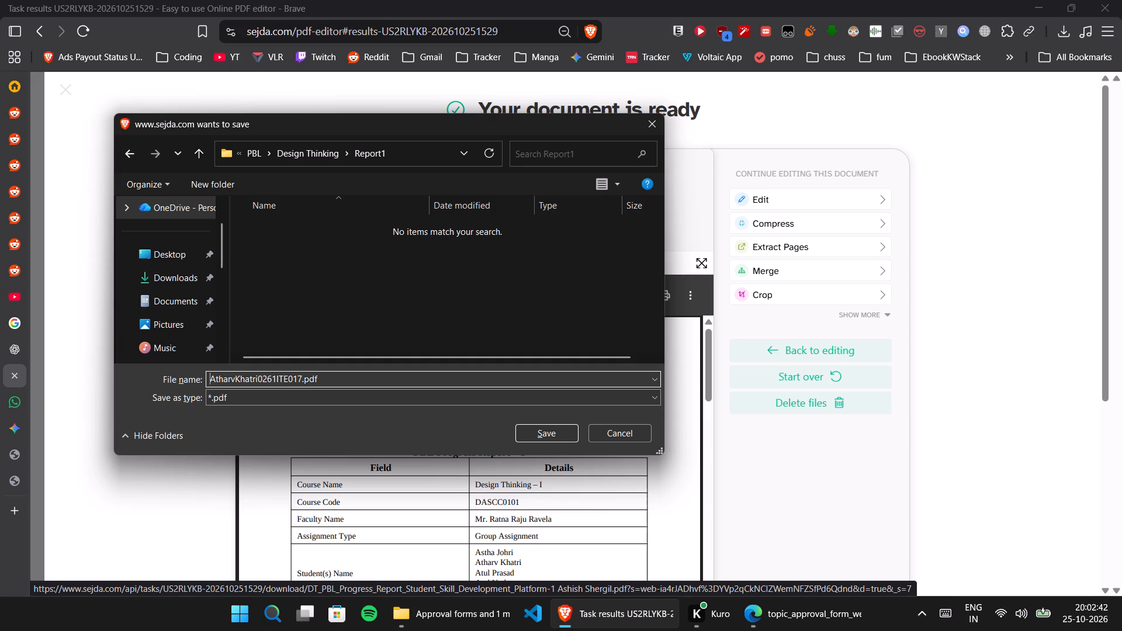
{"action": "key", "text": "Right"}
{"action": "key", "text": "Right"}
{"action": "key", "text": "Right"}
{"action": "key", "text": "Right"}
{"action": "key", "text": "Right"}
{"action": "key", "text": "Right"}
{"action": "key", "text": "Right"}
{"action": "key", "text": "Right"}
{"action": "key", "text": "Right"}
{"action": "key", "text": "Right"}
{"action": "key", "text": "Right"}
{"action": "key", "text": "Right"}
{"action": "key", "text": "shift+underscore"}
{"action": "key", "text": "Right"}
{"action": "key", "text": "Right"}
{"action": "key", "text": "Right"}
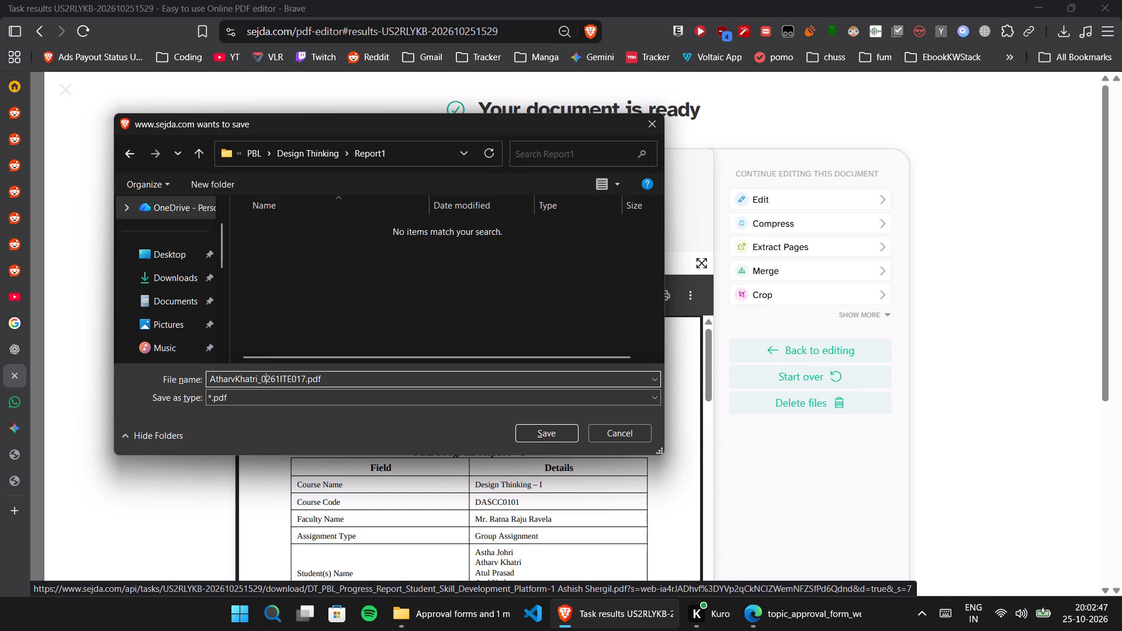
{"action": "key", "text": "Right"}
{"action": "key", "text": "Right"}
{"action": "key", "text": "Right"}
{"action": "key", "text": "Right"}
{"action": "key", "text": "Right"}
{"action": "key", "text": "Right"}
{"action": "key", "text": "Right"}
Complete the file name with _progress_report_1 after the ERP ID and save the PDF in the Report1 folder.
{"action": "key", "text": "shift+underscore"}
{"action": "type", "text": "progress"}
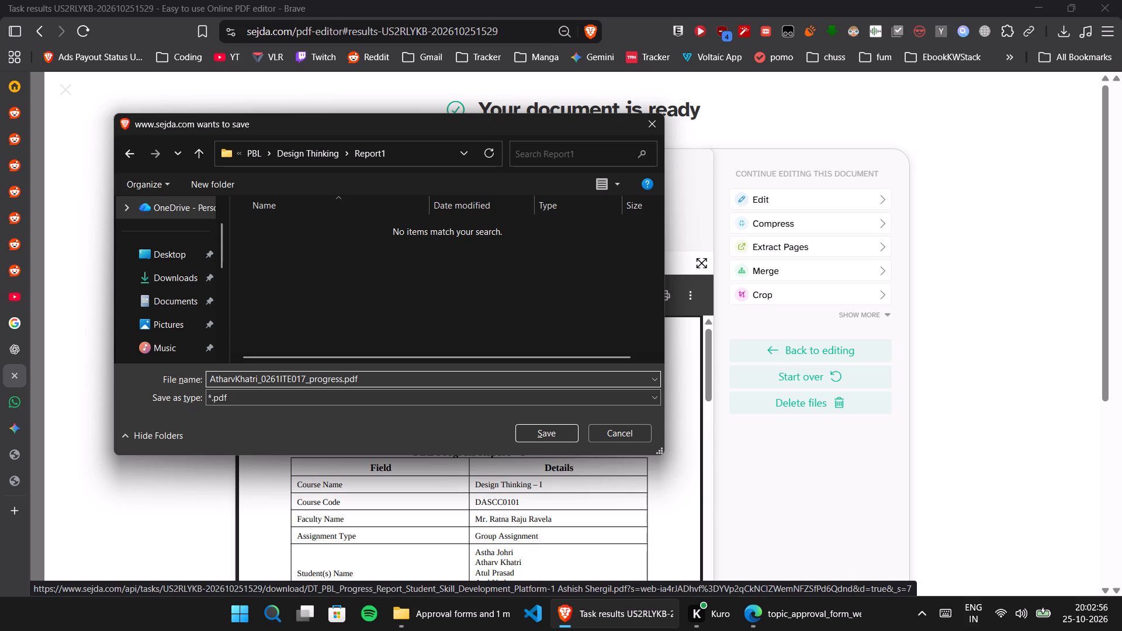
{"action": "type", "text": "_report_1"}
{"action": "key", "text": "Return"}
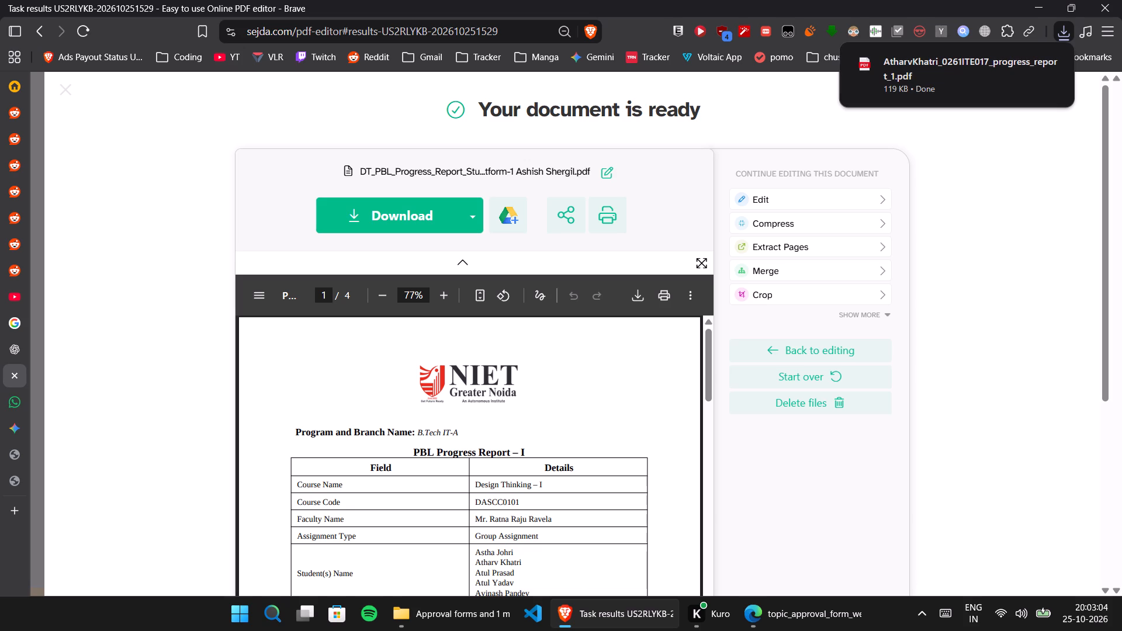
Review the finished report's preview from the details table on page 1 to the Module 2 findings on page 4.
{"action": "scroll", "coordinate": [457, 483], "scroll_direction": "down", "scroll_amount": 1}
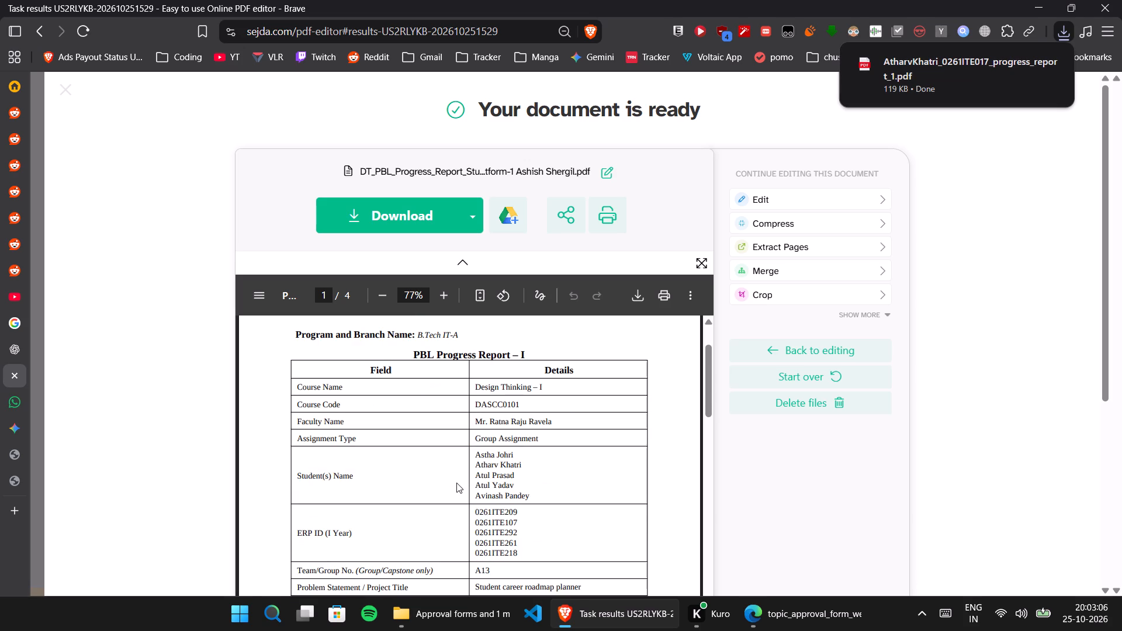
{"action": "scroll", "coordinate": [456, 483], "scroll_direction": "down", "scroll_amount": 2}
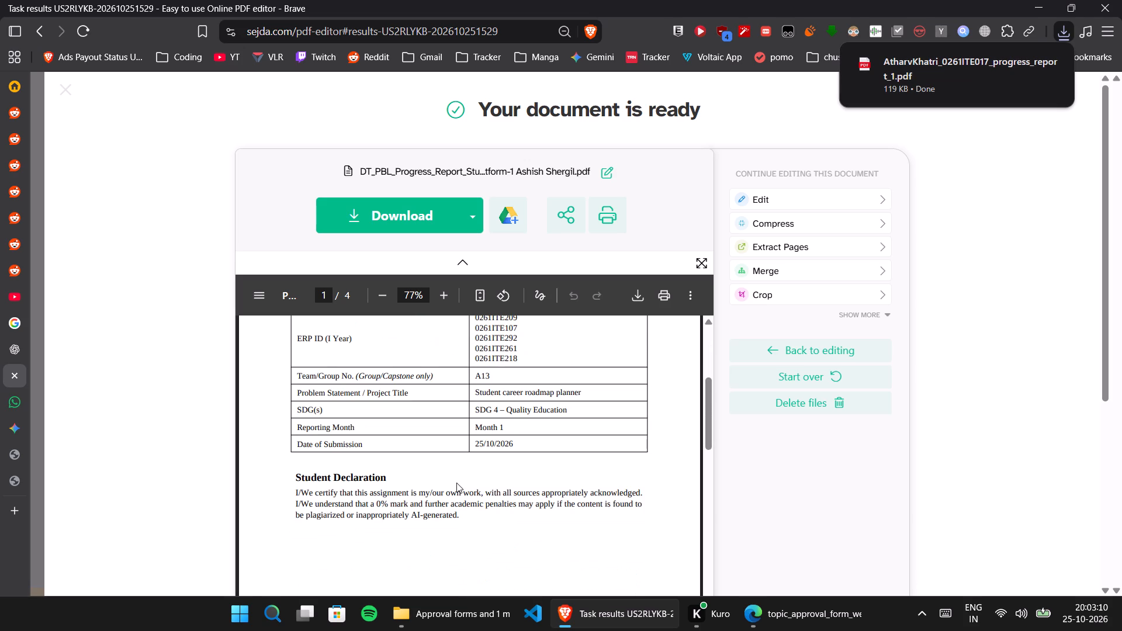
{"action": "scroll", "coordinate": [456, 483], "scroll_direction": "down", "scroll_amount": 3}
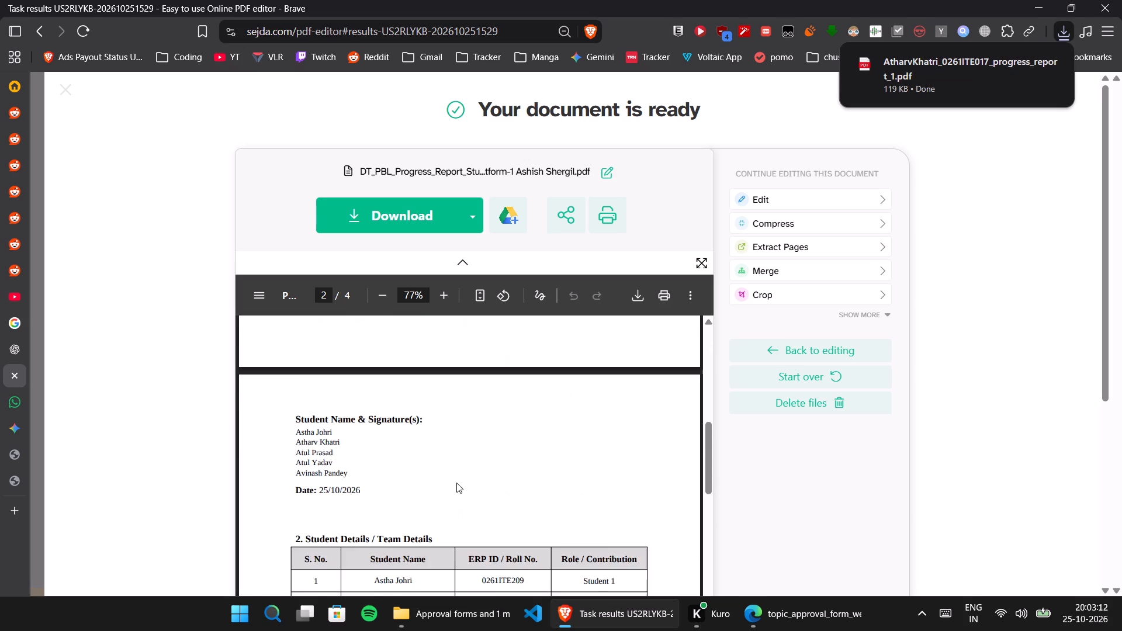
{"action": "scroll", "coordinate": [456, 483], "scroll_direction": "down", "scroll_amount": 3}
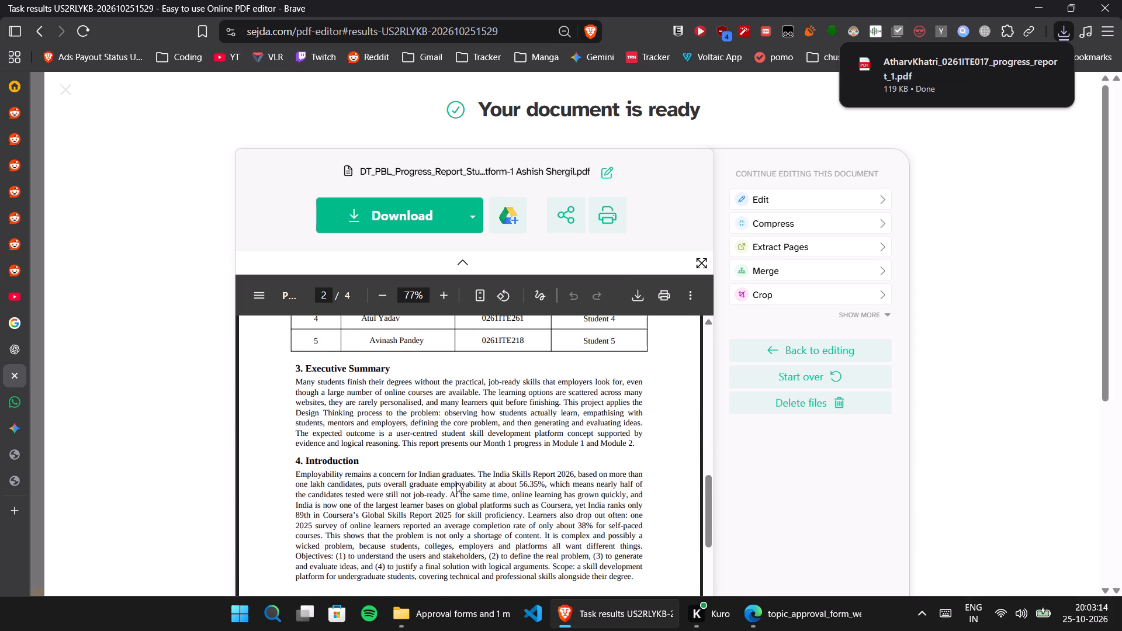
{"action": "scroll", "coordinate": [456, 483], "scroll_direction": "down", "scroll_amount": 11}
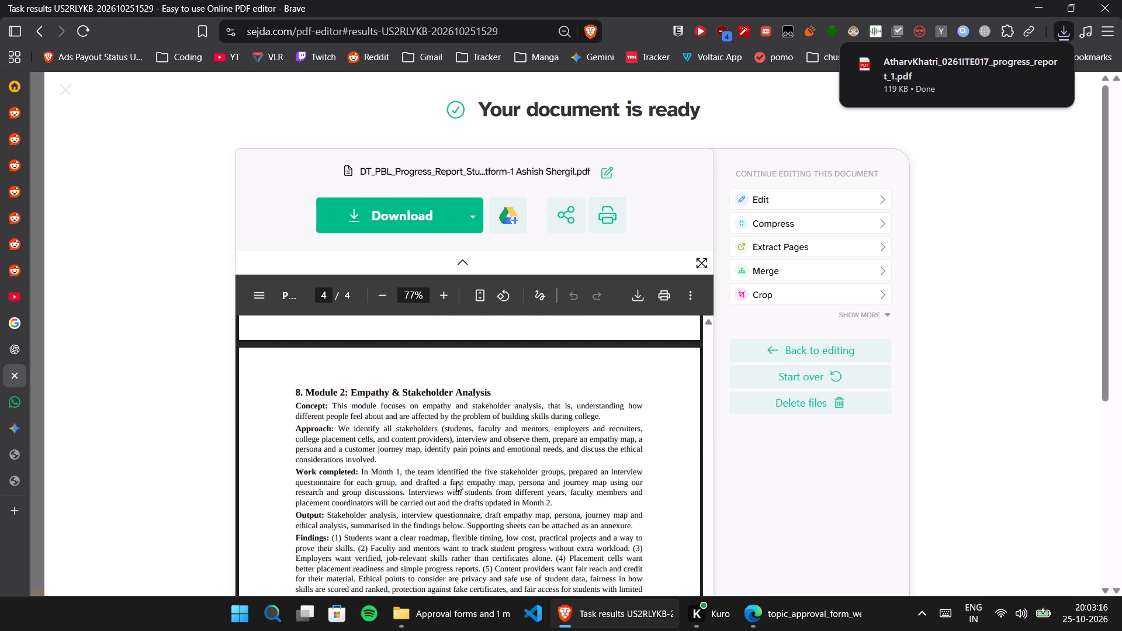
{"action": "scroll", "coordinate": [456, 482], "scroll_direction": "down", "scroll_amount": 5}
{"action": "left_click", "coordinate": [1000, 341]}
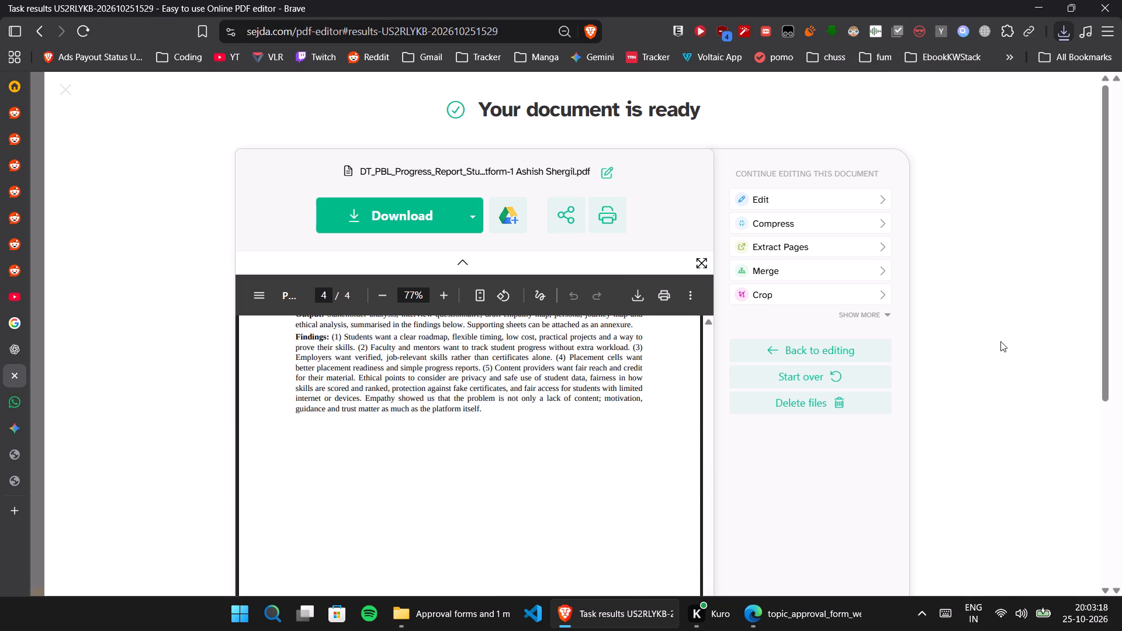
Find the installed PDF application and switch to Stirling PDF.
{"action": "key", "text": "ctrl+t"}
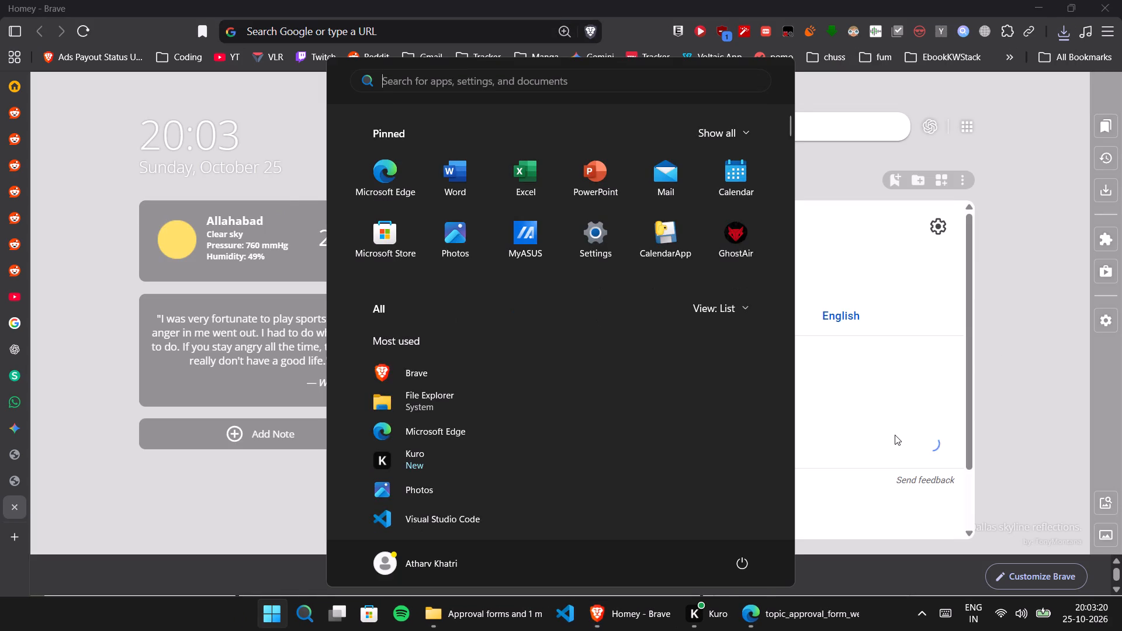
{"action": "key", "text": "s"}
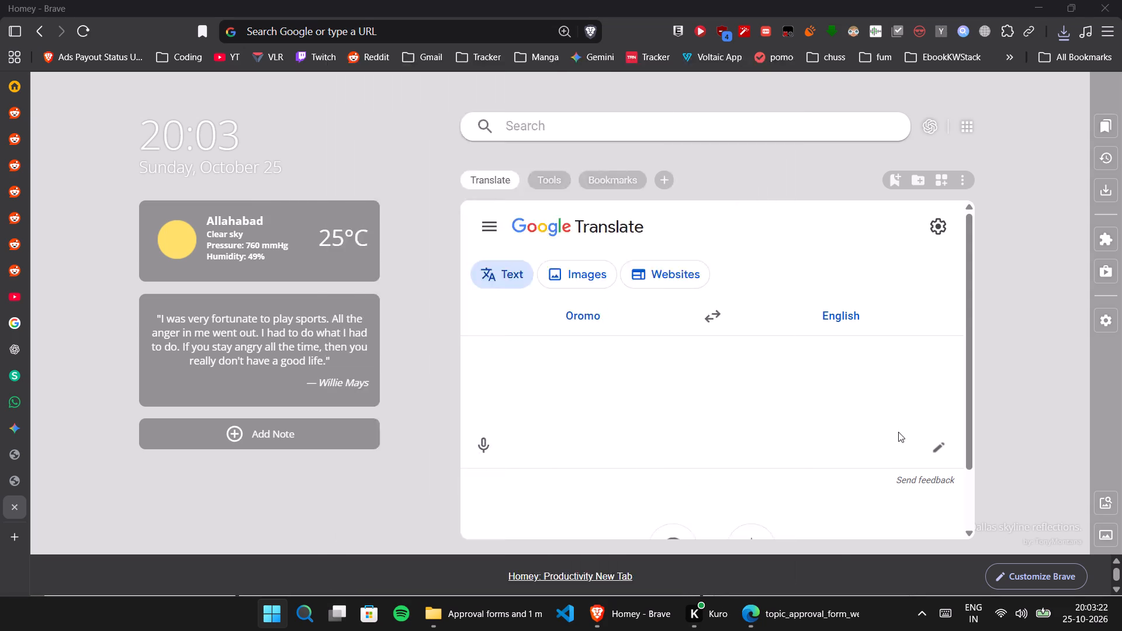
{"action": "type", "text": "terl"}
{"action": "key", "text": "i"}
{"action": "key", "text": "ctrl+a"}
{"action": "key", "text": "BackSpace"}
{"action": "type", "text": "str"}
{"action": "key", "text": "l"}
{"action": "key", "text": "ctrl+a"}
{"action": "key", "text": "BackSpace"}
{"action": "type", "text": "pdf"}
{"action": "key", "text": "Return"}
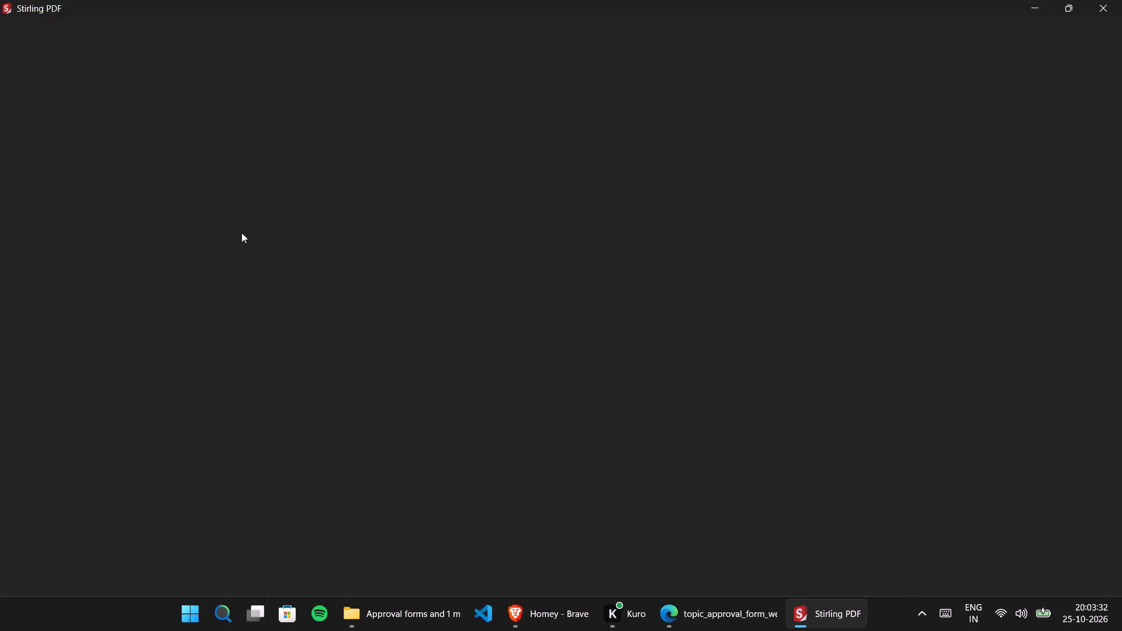
Open the saved progress report PDF from the Report1 folder inside PBL's Design Thinking folder.
{"action": "left_click", "coordinate": [473, 438]}
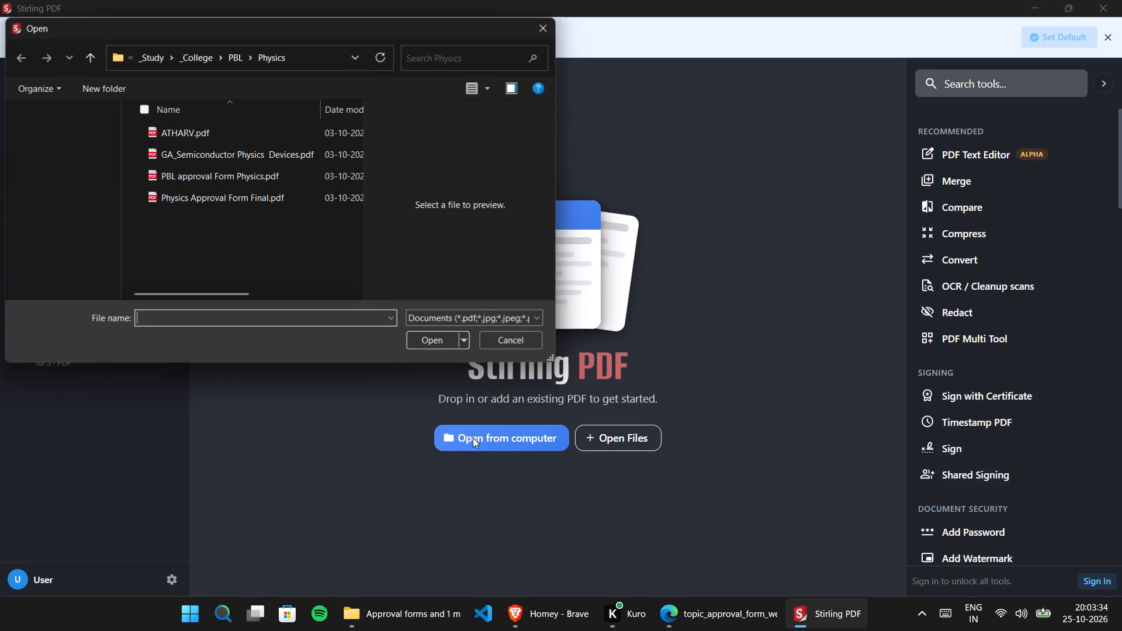
{"action": "left_click", "coordinate": [235, 64]}
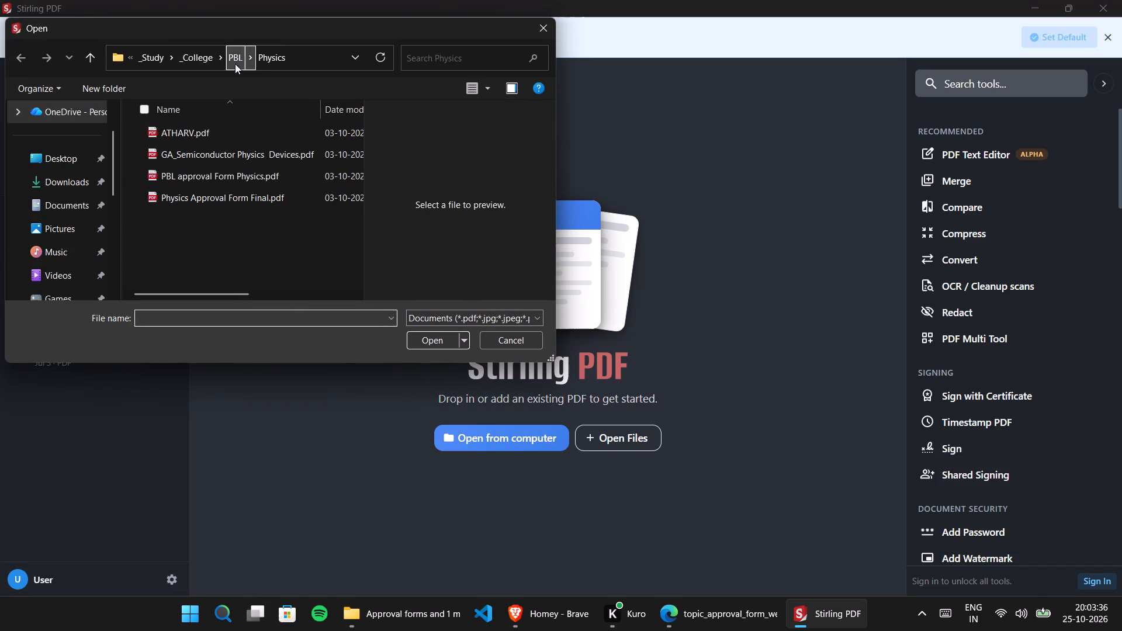
{"action": "double_click", "coordinate": [200, 160]}
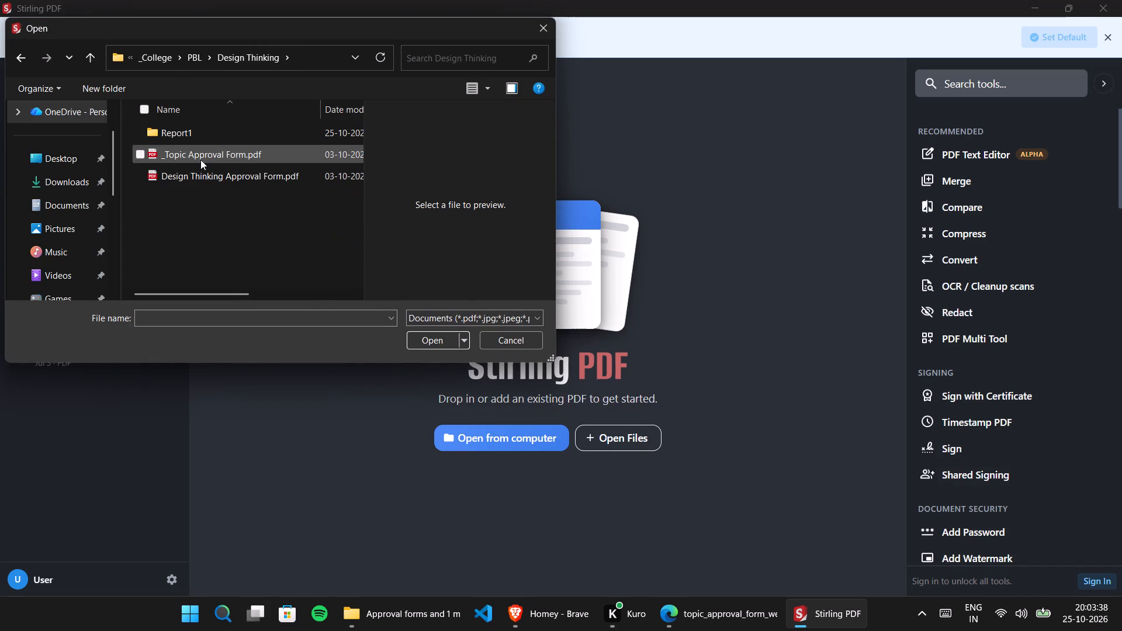
{"action": "double_click", "coordinate": [188, 139]}
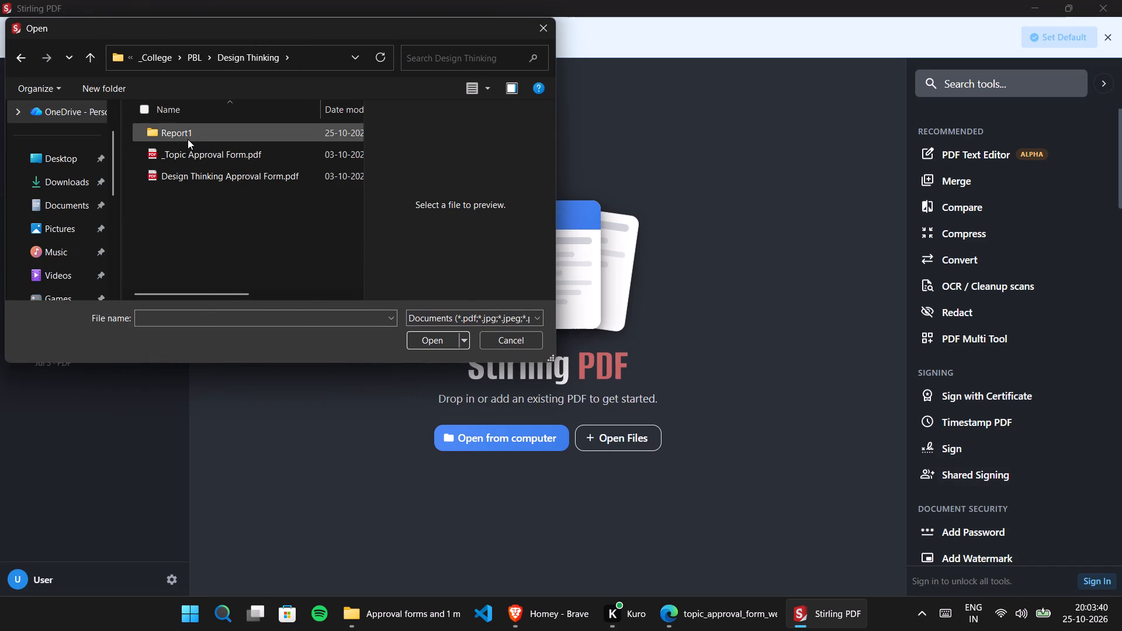
{"action": "double_click", "coordinate": [187, 135]}
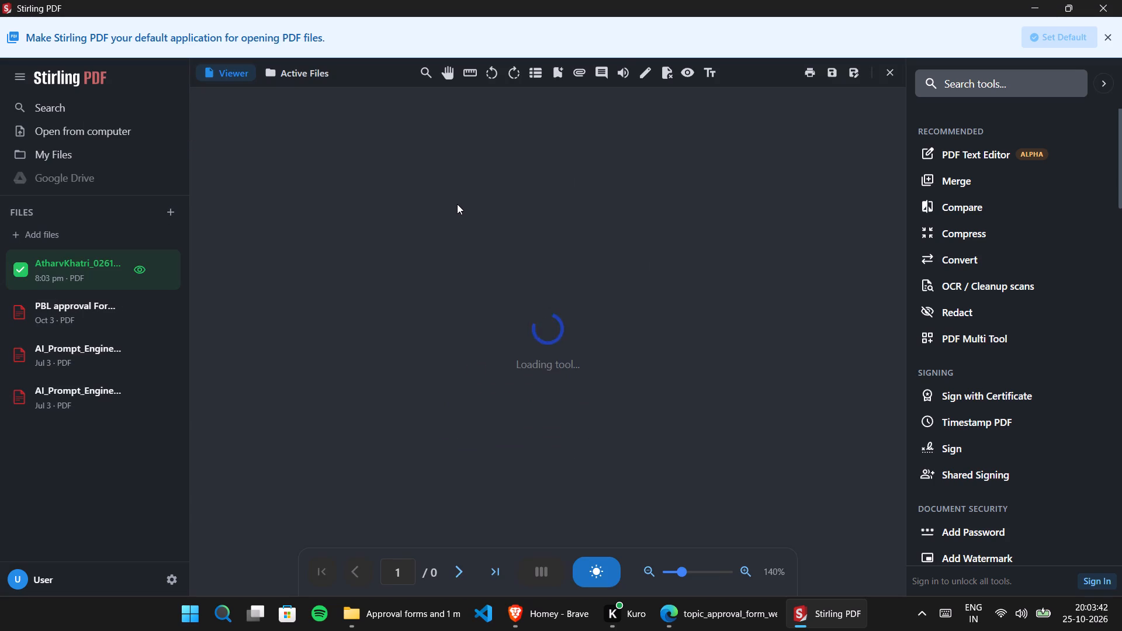
Look through the report to the team details table and Executive Summary on page 2, dismissing the update offer.
{"action": "scroll", "coordinate": [566, 283], "scroll_direction": "down", "scroll_amount": 1}
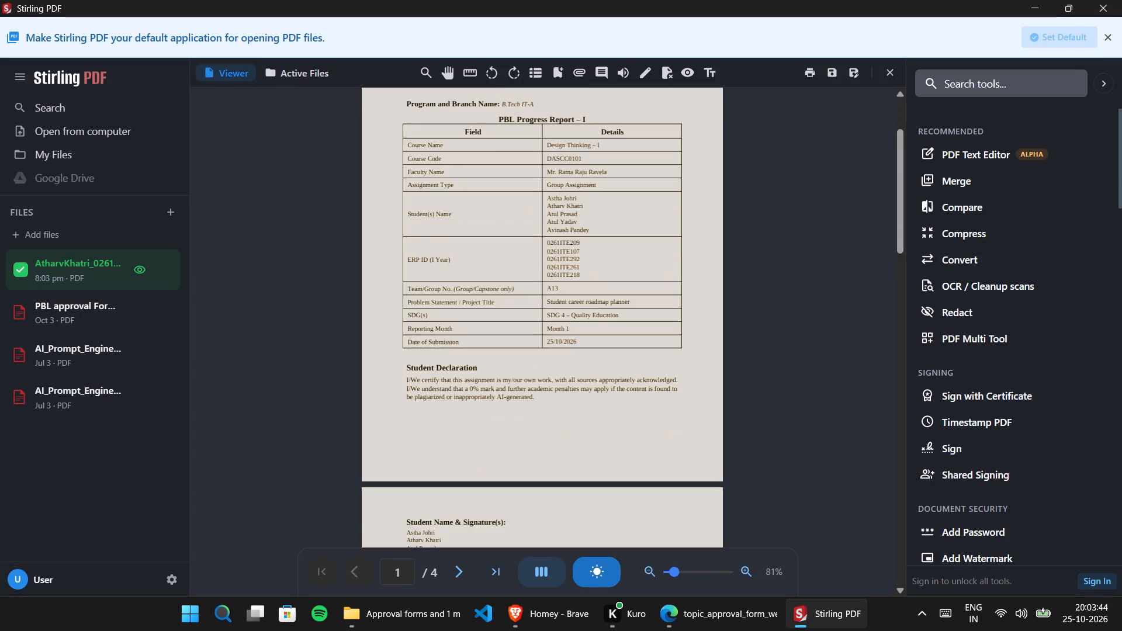
{"action": "scroll", "coordinate": [565, 274], "scroll_direction": "down", "scroll_amount": 5}
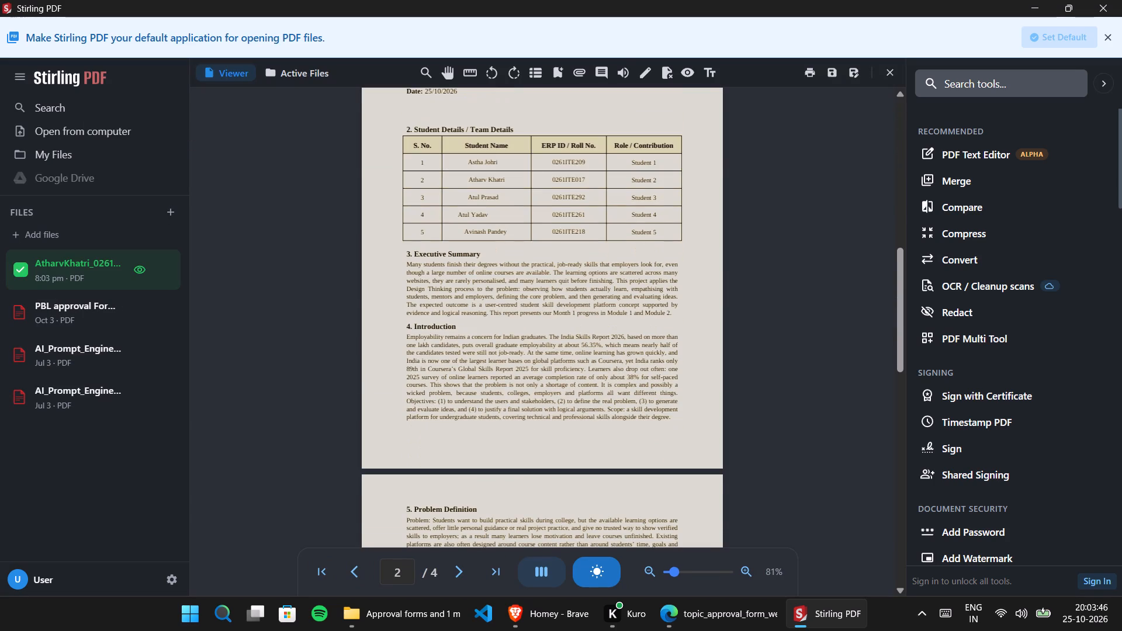
{"action": "double_click", "coordinate": [494, 271]}
{"action": "left_click", "coordinate": [459, 285]}
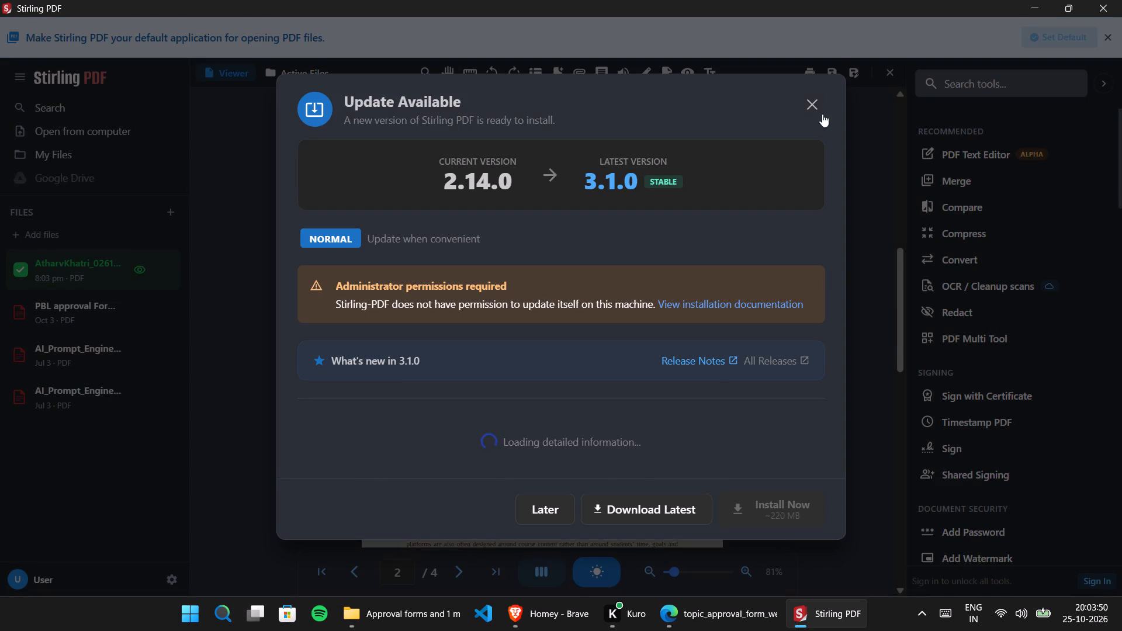
{"action": "left_click", "coordinate": [811, 105]}
{"action": "left_click", "coordinate": [815, 88]}
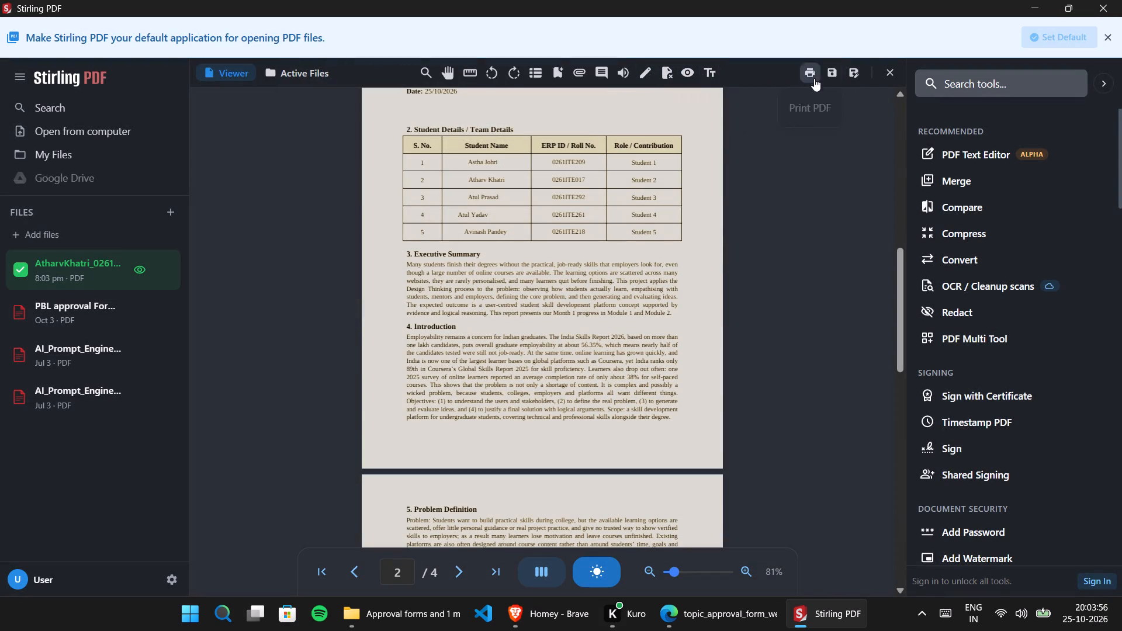
Open the report in the PDF Text Editor and set its welcome notice not to show again.
{"action": "left_click", "coordinate": [967, 158]}
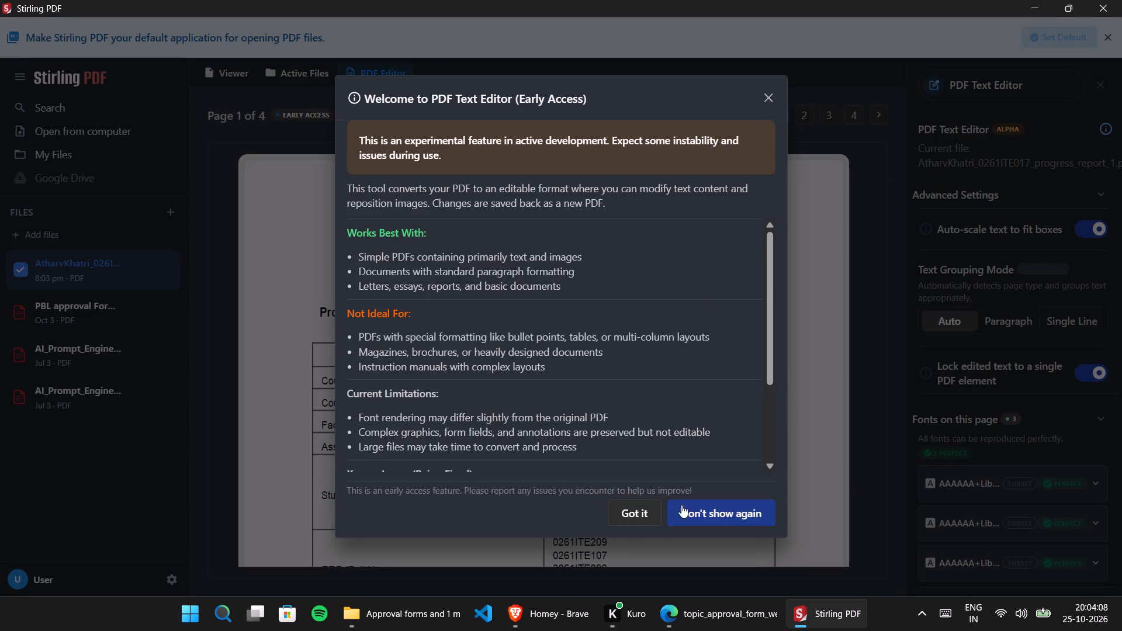
{"action": "left_click", "coordinate": [708, 516]}
On page 2, clear the Executive Summary line beginning "though a large number of online courses are available".
{"action": "scroll", "coordinate": [662, 403], "scroll_direction": "down", "scroll_amount": 2}
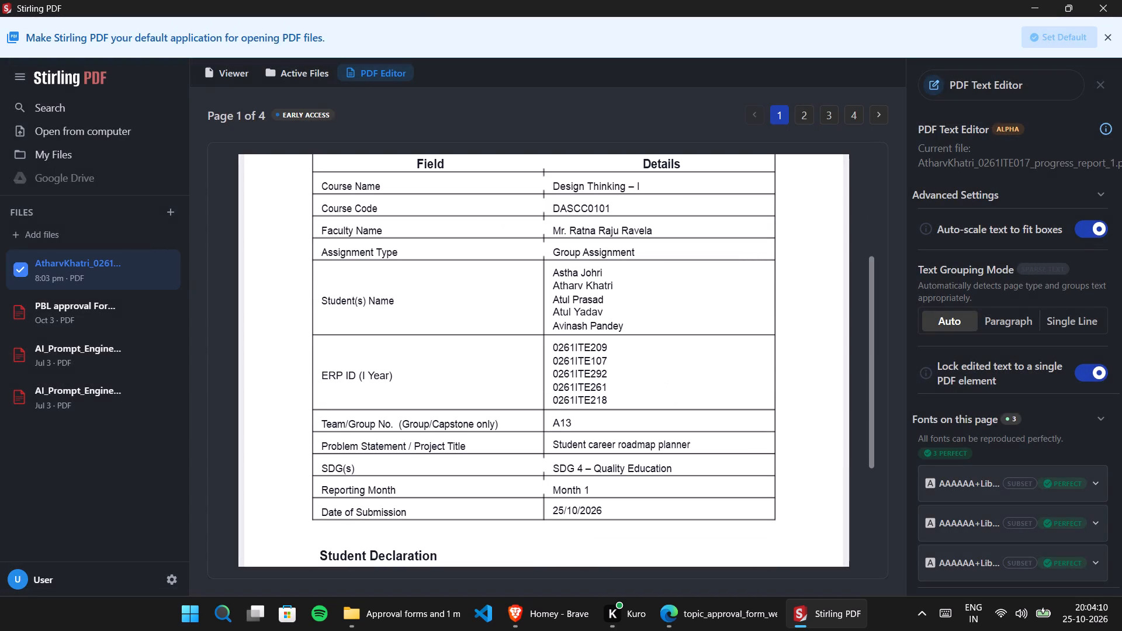
{"action": "scroll", "coordinate": [598, 219], "scroll_direction": "down", "scroll_amount": 3}
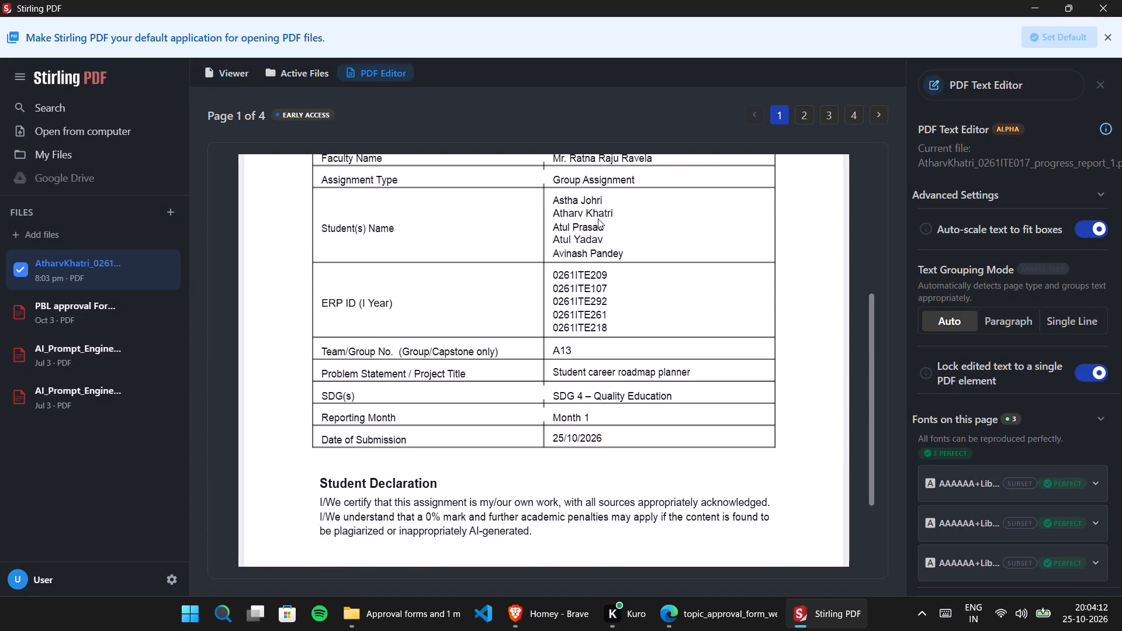
{"action": "scroll", "coordinate": [598, 219], "scroll_direction": "down", "scroll_amount": 7}
{"action": "scroll", "coordinate": [601, 307], "scroll_direction": "down", "scroll_amount": 2}
{"action": "scroll", "coordinate": [601, 307], "scroll_direction": "up", "scroll_amount": 10}
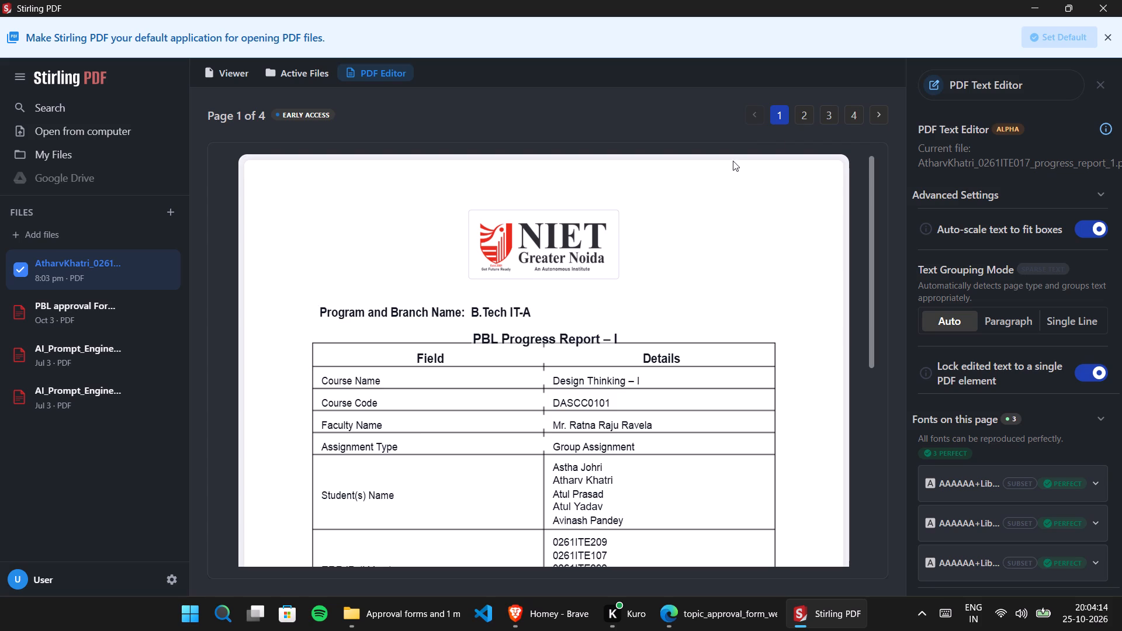
{"action": "left_click", "coordinate": [805, 110]}
{"action": "scroll", "coordinate": [663, 237], "scroll_direction": "down", "scroll_amount": 4}
{"action": "scroll", "coordinate": [653, 249], "scroll_direction": "up", "scroll_amount": 2}
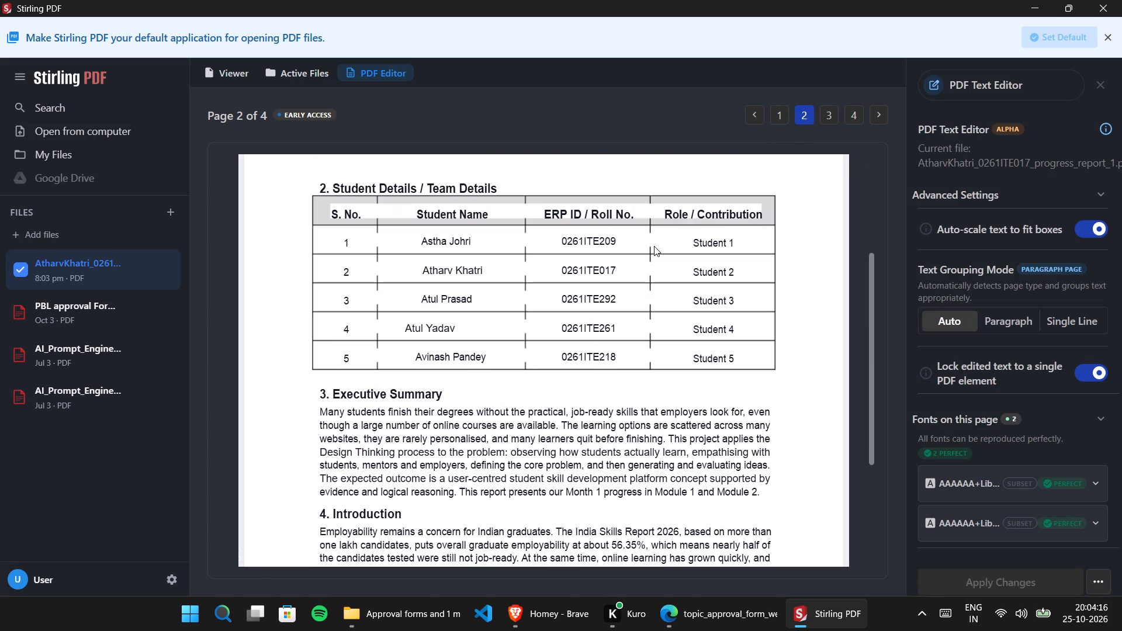
{"action": "left_click", "coordinate": [422, 423]}
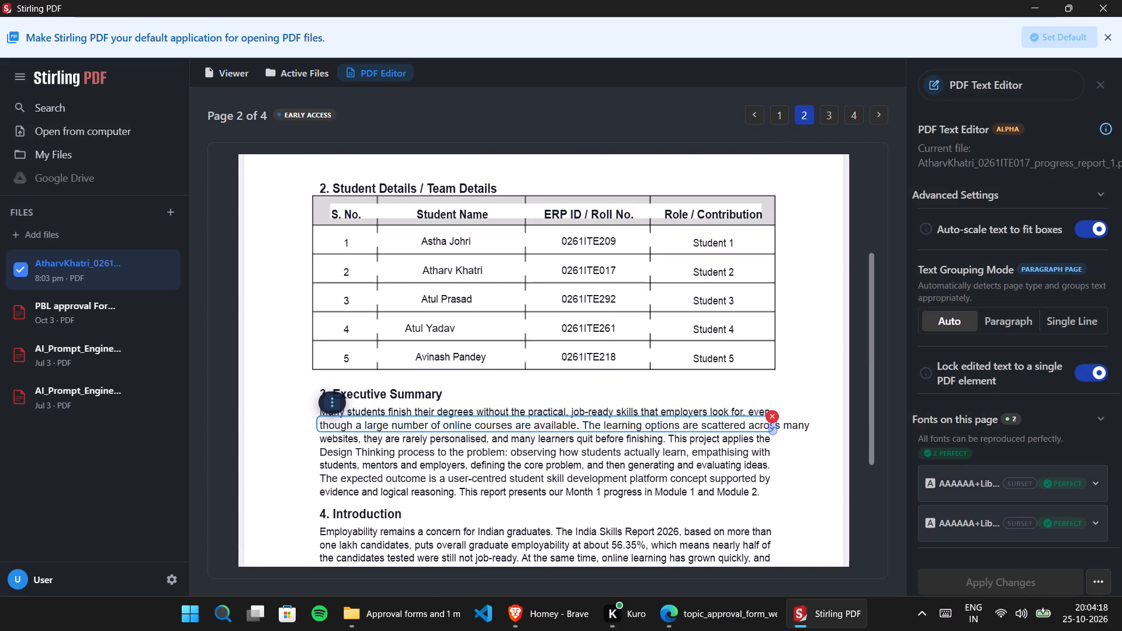
{"action": "left_click", "coordinate": [777, 417]}
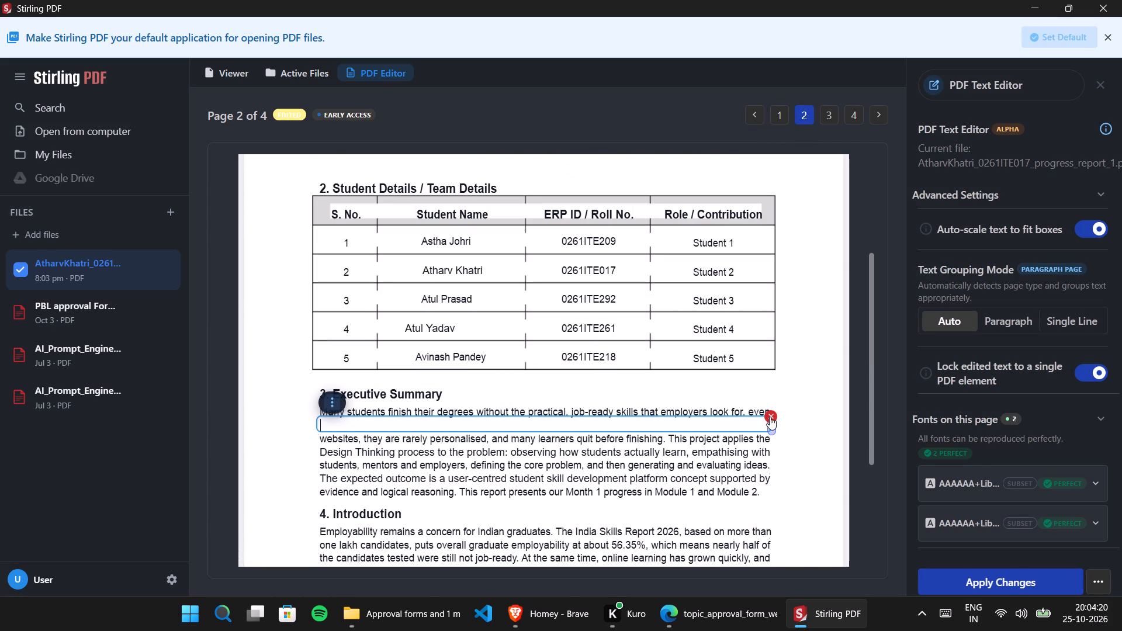
Clear all remaining Executive Summary lines on page 2, from "Many students finish their degrees" through "evidence and logical reasoning".
{"action": "left_click", "coordinate": [742, 412]}
{"action": "left_click", "coordinate": [773, 403]}
{"action": "left_click", "coordinate": [760, 445]}
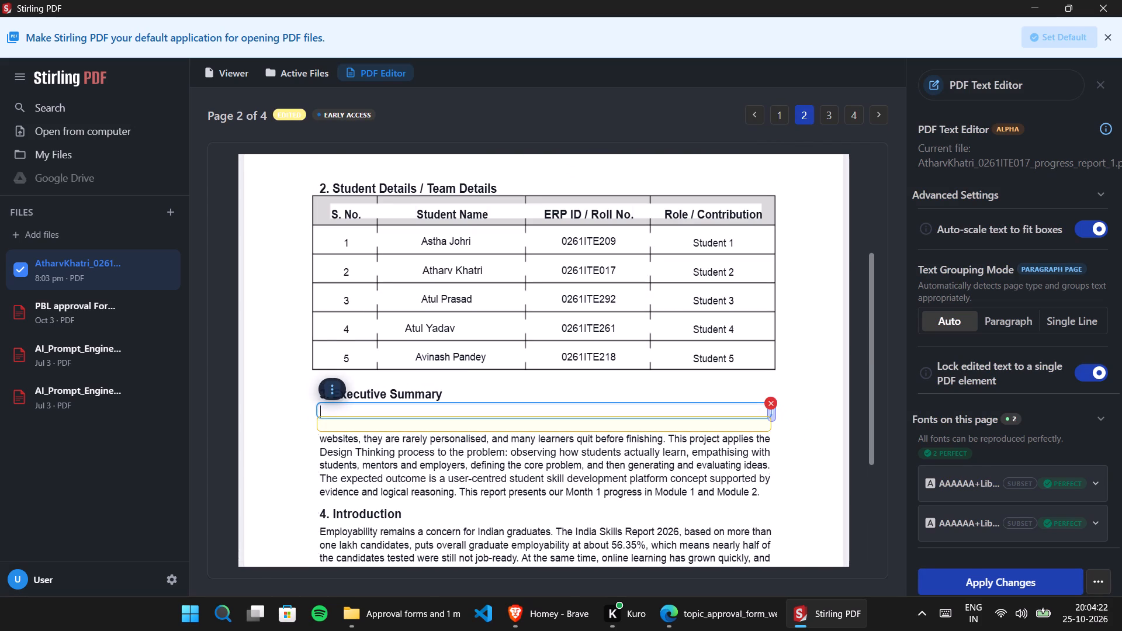
{"action": "left_click", "coordinate": [771, 440]}
{"action": "left_click", "coordinate": [752, 441]}
{"action": "left_click", "coordinate": [774, 429]}
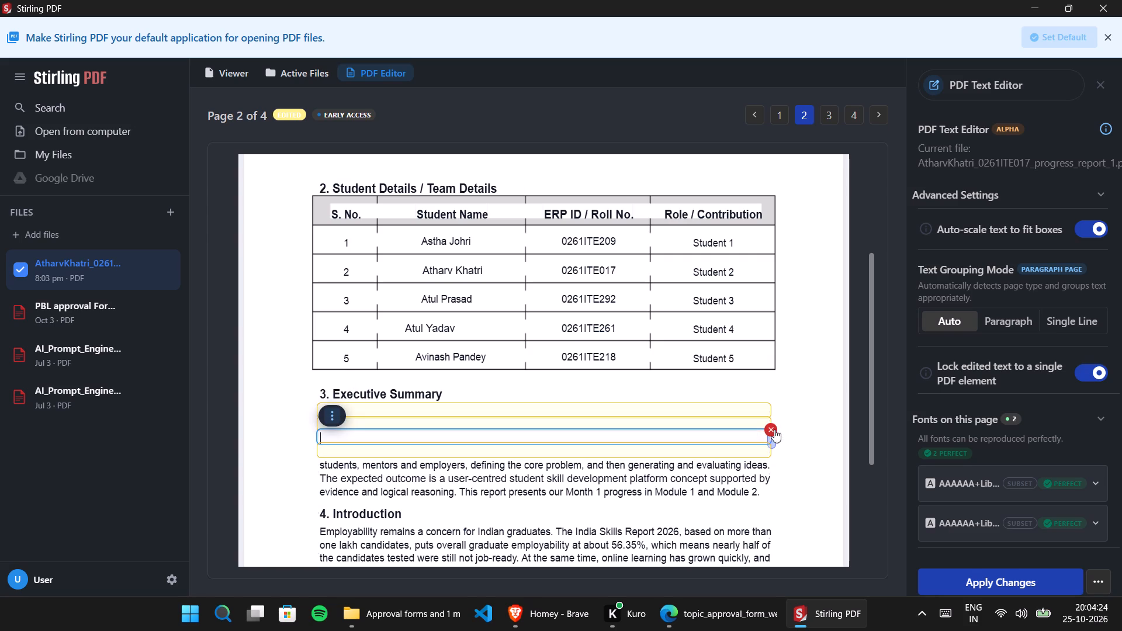
{"action": "left_click", "coordinate": [758, 467]}
{"action": "left_click", "coordinate": [774, 456]}
{"action": "left_click", "coordinate": [739, 479]}
{"action": "left_click", "coordinate": [774, 466]}
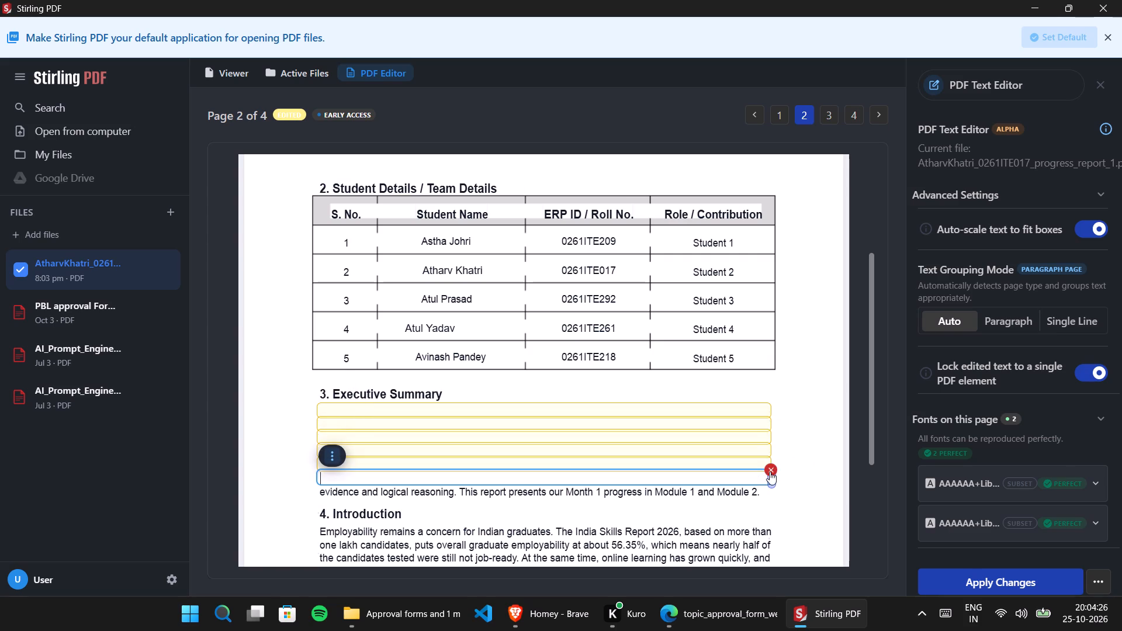
{"action": "left_click", "coordinate": [730, 492]}
{"action": "left_click", "coordinate": [765, 481]}
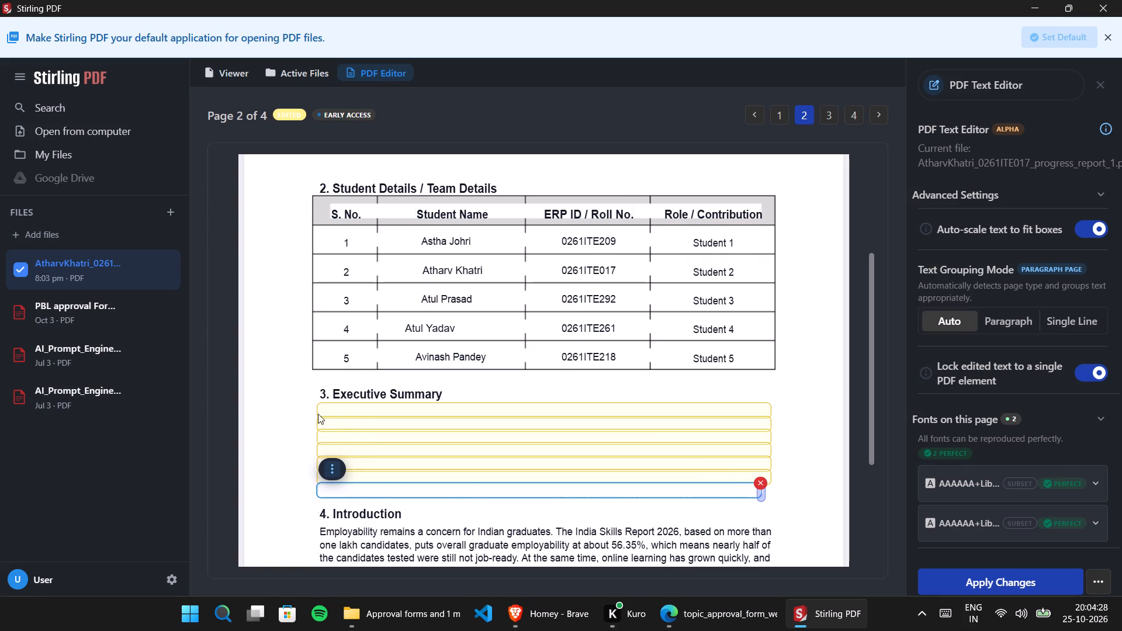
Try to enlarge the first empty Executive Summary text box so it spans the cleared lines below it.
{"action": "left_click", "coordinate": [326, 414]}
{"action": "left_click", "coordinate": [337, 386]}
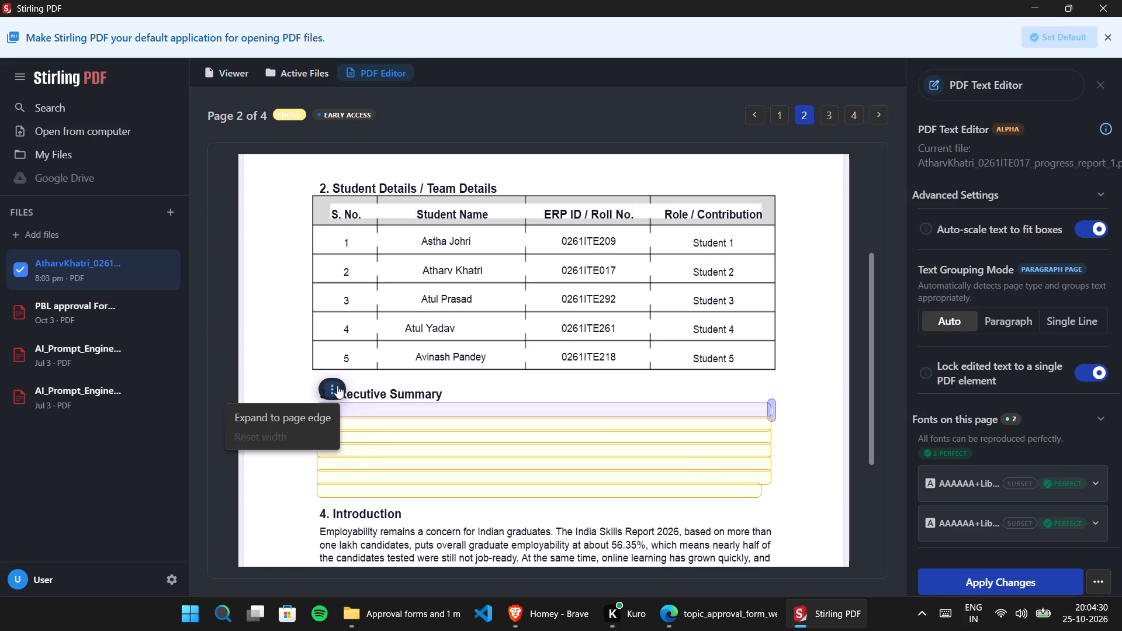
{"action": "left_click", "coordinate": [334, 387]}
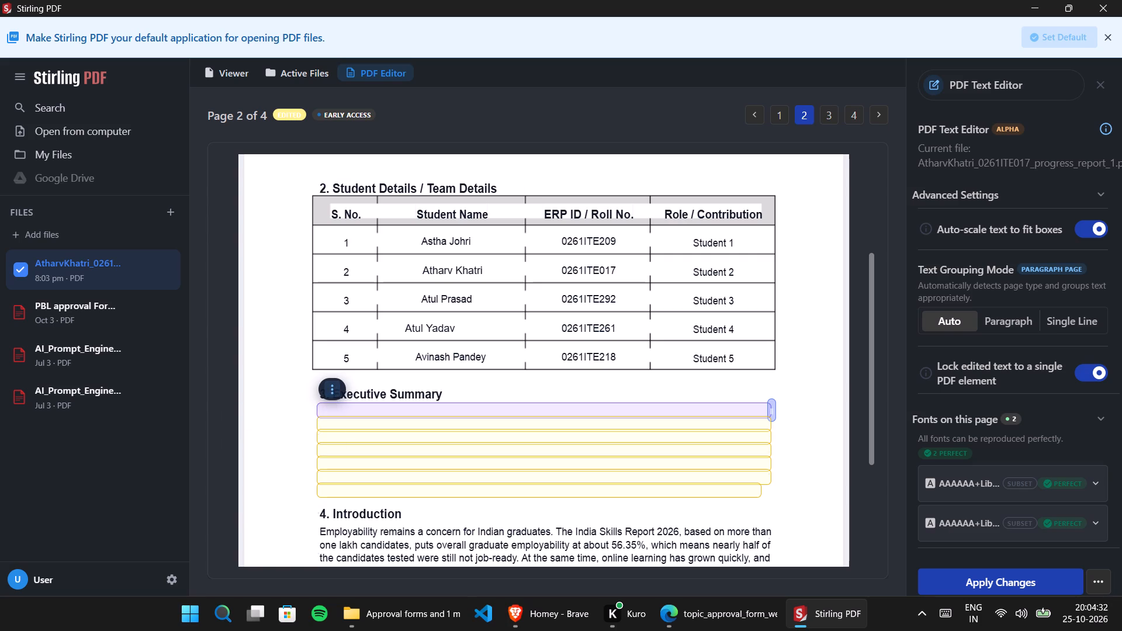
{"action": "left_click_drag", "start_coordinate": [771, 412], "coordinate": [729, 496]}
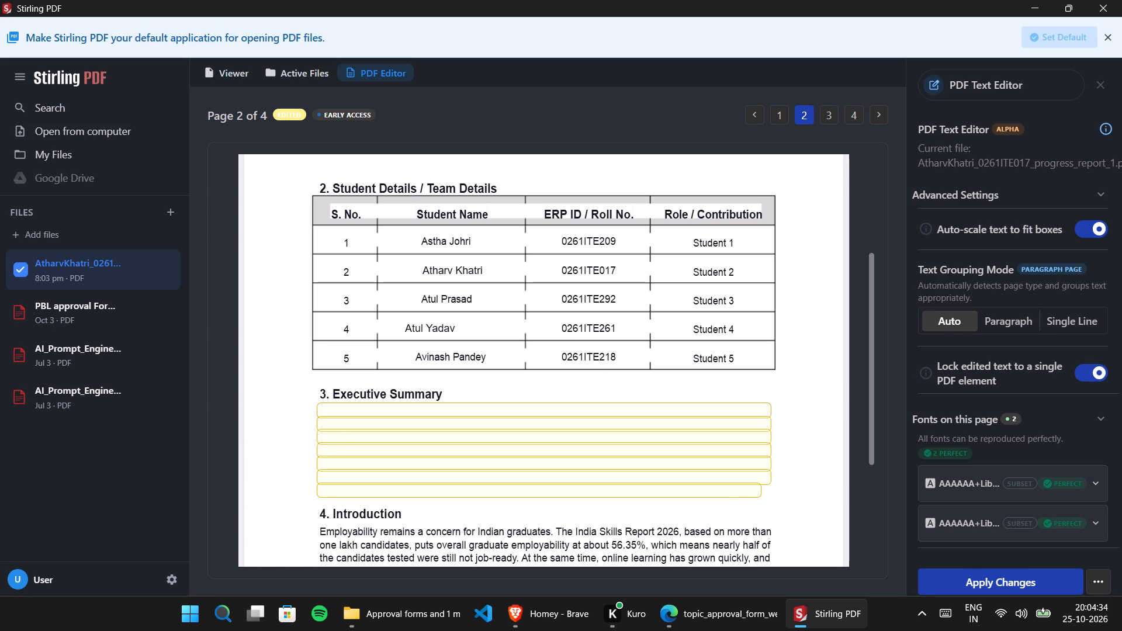
Paste the copied summary beginning "Undergraduate engineering students face severe career confusion" into the first empty Executive Summary line.
{"action": "left_click", "coordinate": [319, 410]}
{"action": "key", "text": "super+v"}
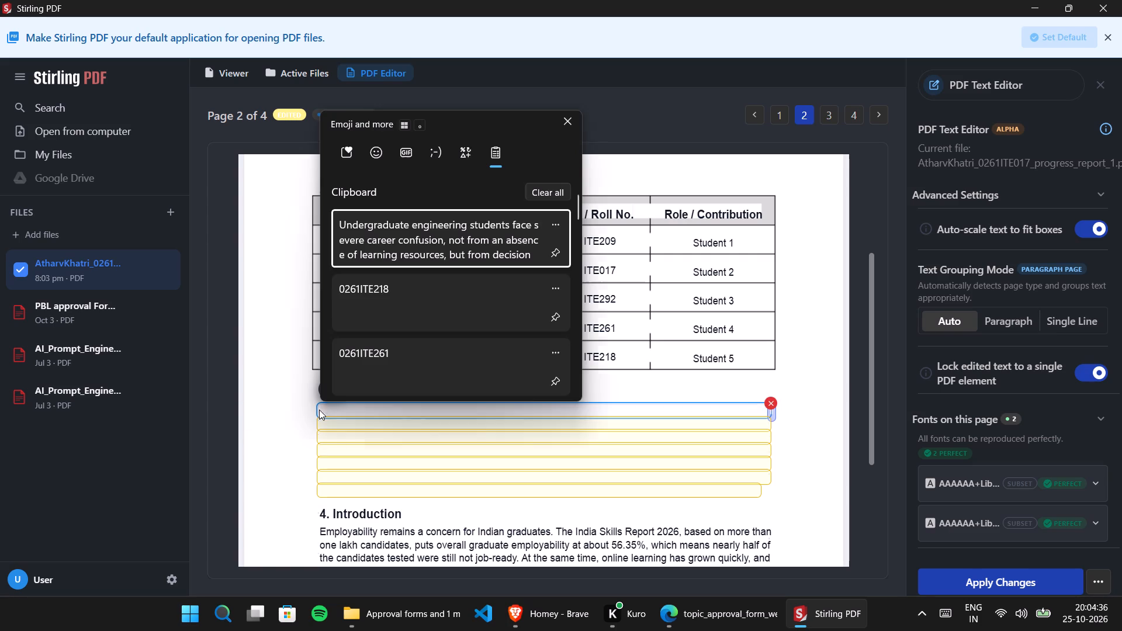
{"action": "left_click", "coordinate": [394, 239]}
{"action": "key", "text": "ctrl+v"}
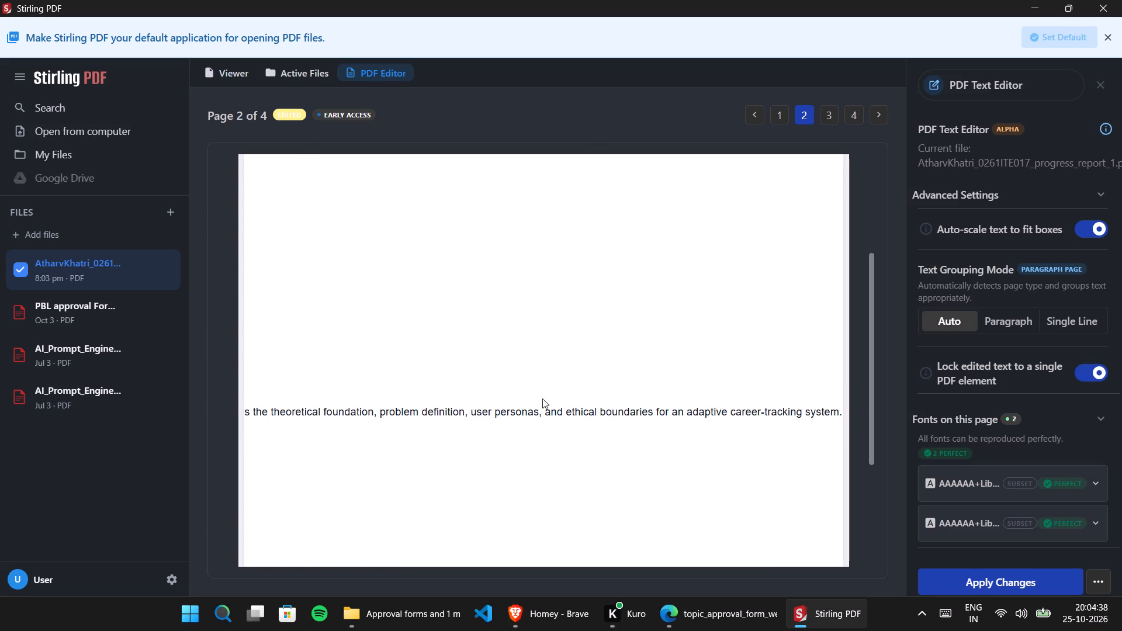
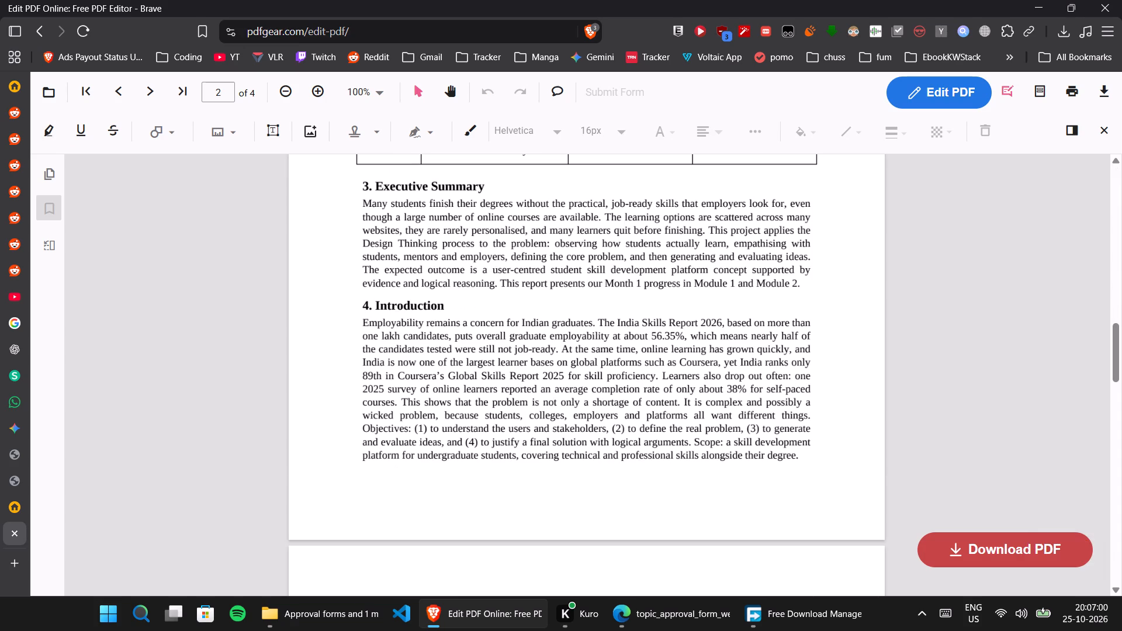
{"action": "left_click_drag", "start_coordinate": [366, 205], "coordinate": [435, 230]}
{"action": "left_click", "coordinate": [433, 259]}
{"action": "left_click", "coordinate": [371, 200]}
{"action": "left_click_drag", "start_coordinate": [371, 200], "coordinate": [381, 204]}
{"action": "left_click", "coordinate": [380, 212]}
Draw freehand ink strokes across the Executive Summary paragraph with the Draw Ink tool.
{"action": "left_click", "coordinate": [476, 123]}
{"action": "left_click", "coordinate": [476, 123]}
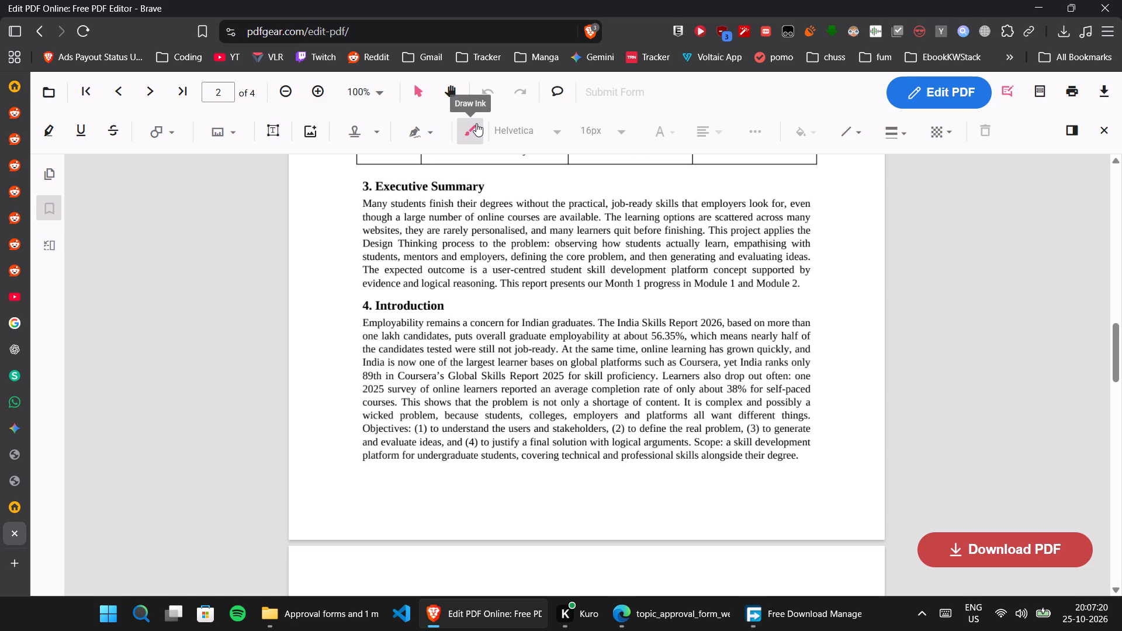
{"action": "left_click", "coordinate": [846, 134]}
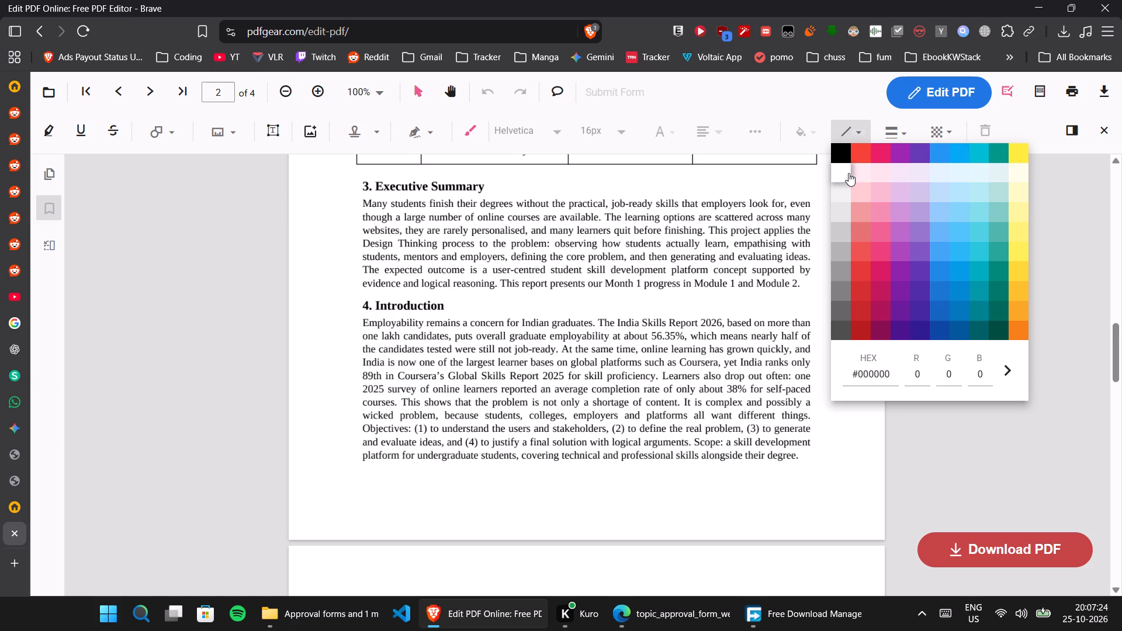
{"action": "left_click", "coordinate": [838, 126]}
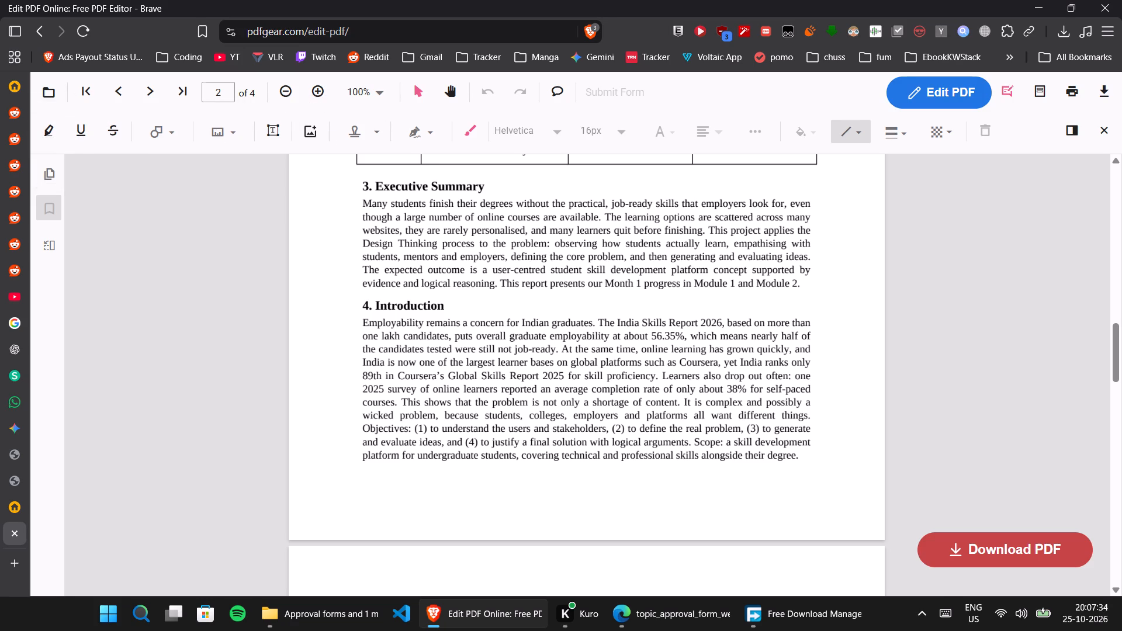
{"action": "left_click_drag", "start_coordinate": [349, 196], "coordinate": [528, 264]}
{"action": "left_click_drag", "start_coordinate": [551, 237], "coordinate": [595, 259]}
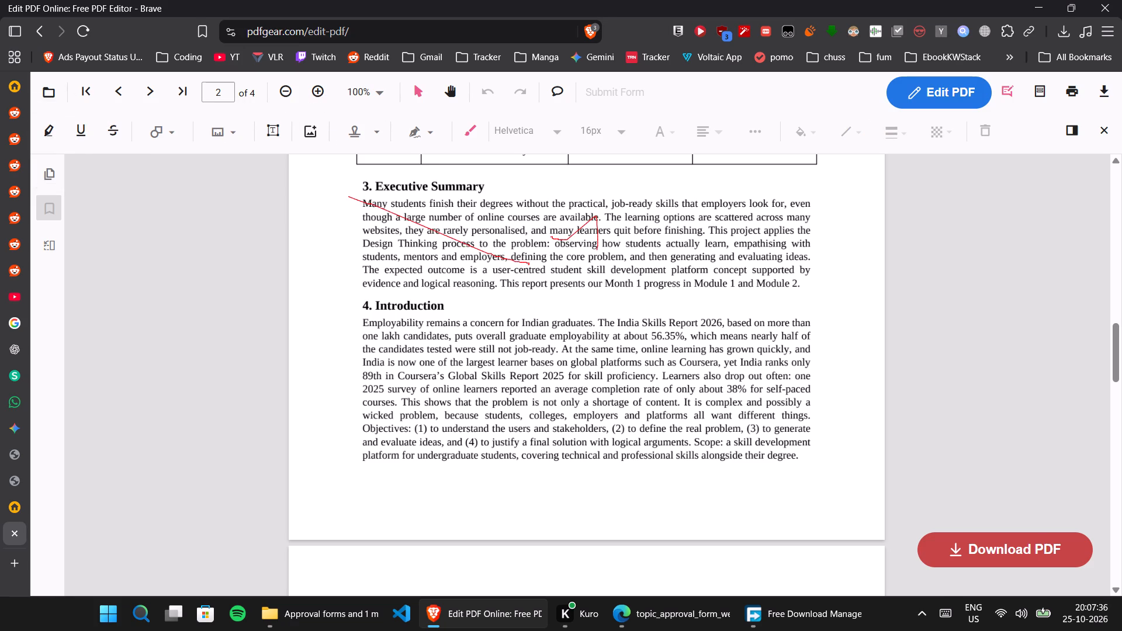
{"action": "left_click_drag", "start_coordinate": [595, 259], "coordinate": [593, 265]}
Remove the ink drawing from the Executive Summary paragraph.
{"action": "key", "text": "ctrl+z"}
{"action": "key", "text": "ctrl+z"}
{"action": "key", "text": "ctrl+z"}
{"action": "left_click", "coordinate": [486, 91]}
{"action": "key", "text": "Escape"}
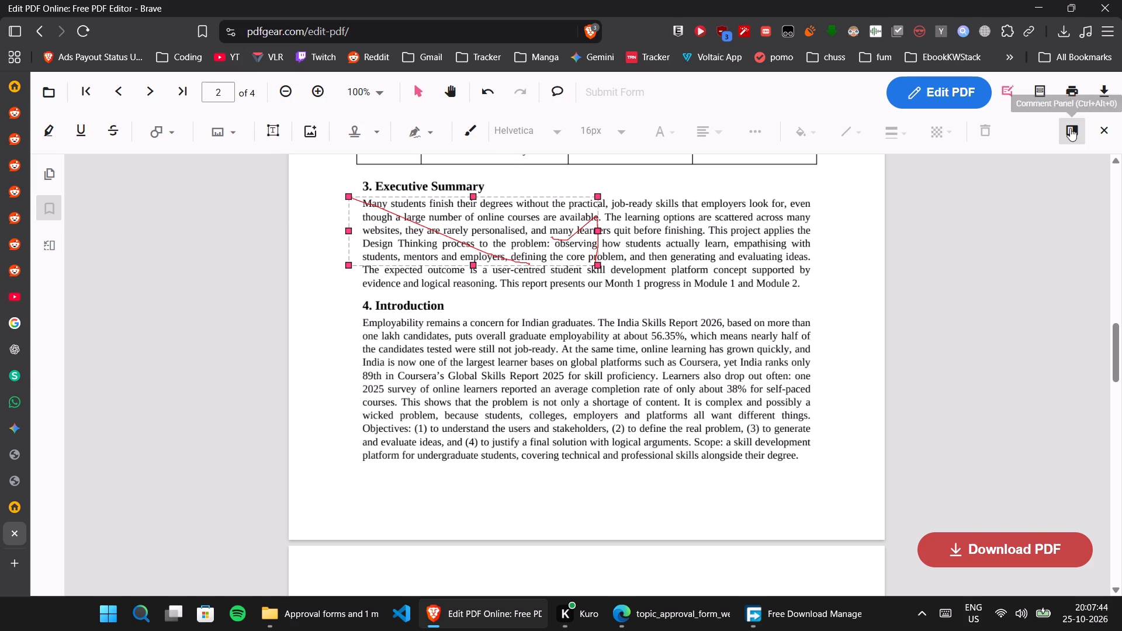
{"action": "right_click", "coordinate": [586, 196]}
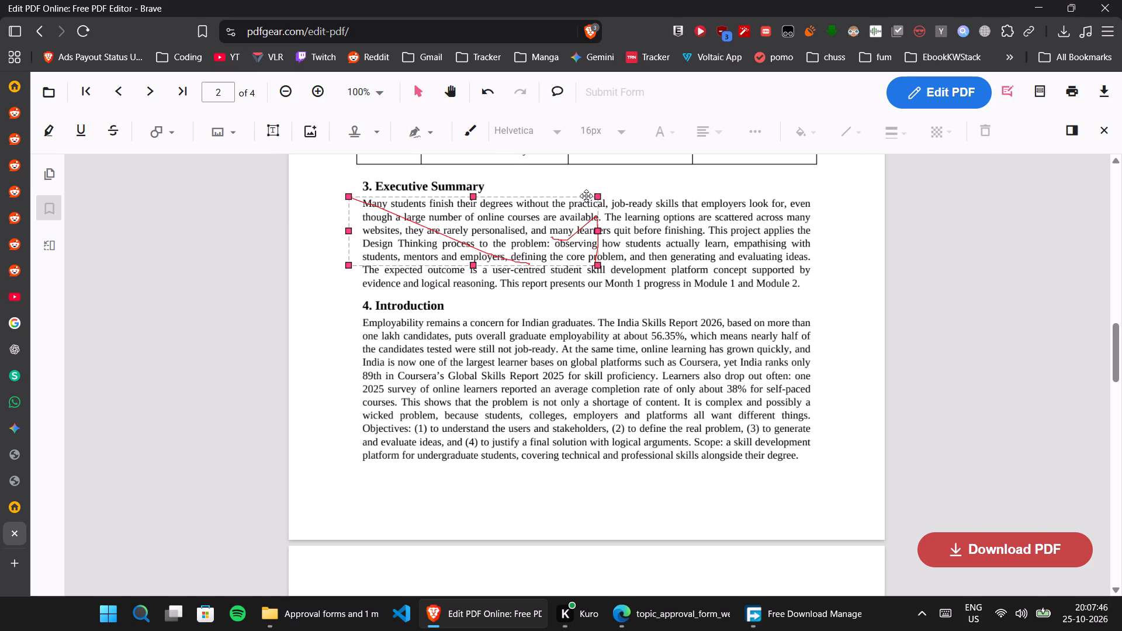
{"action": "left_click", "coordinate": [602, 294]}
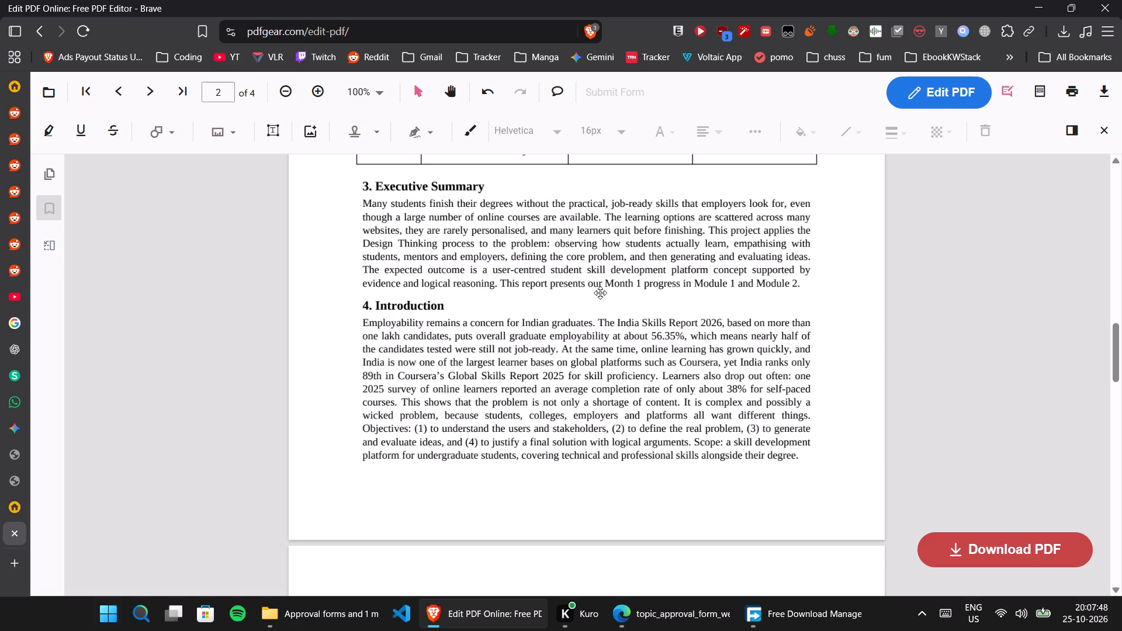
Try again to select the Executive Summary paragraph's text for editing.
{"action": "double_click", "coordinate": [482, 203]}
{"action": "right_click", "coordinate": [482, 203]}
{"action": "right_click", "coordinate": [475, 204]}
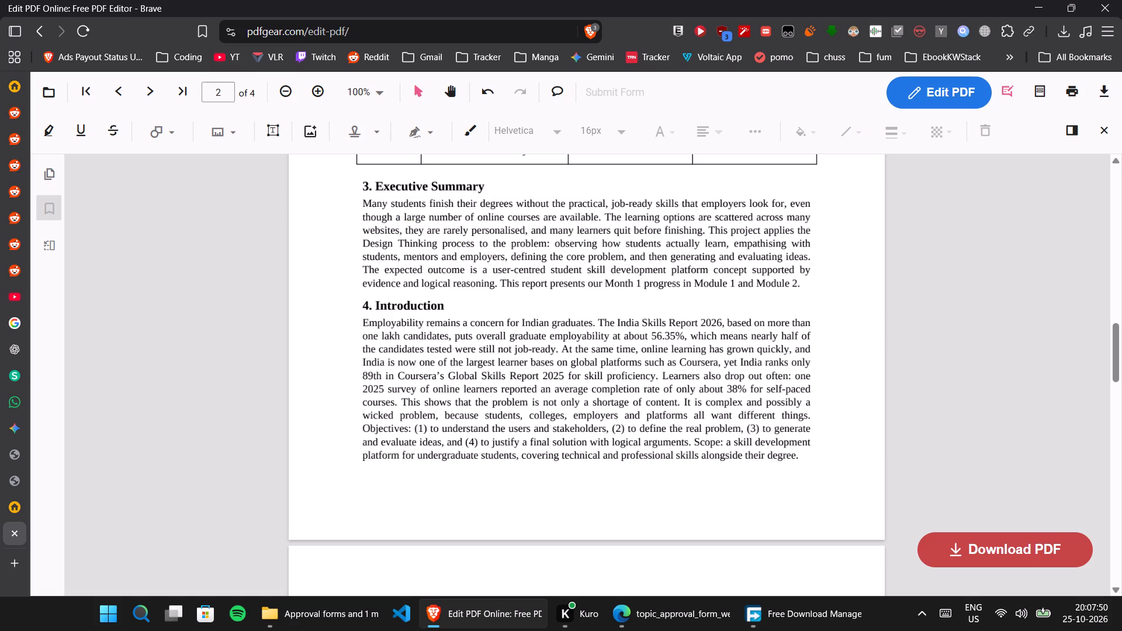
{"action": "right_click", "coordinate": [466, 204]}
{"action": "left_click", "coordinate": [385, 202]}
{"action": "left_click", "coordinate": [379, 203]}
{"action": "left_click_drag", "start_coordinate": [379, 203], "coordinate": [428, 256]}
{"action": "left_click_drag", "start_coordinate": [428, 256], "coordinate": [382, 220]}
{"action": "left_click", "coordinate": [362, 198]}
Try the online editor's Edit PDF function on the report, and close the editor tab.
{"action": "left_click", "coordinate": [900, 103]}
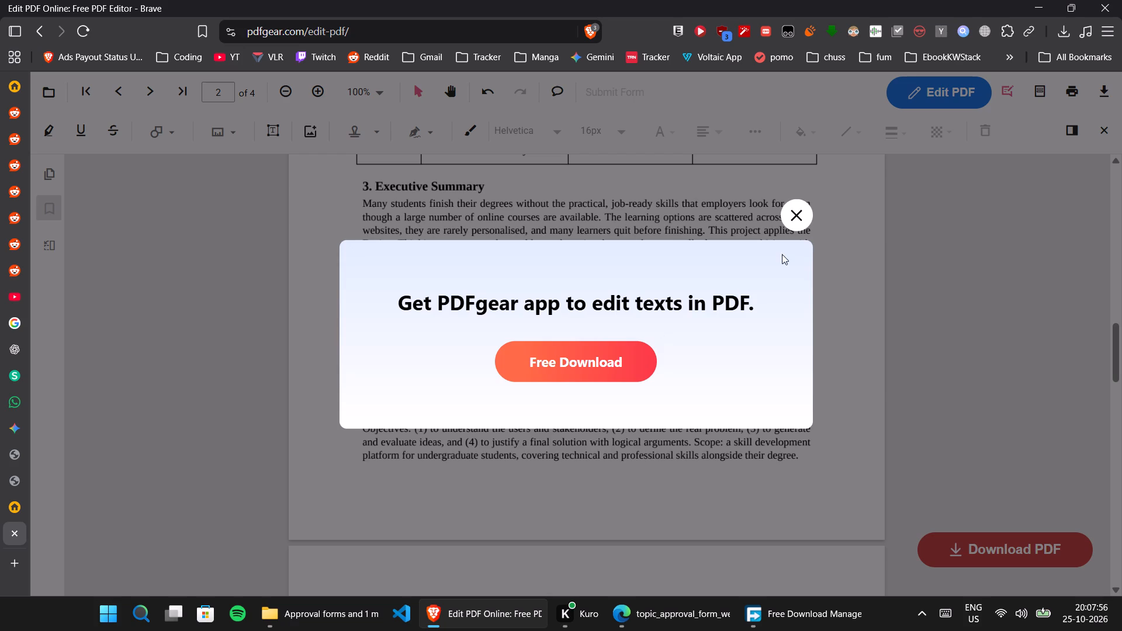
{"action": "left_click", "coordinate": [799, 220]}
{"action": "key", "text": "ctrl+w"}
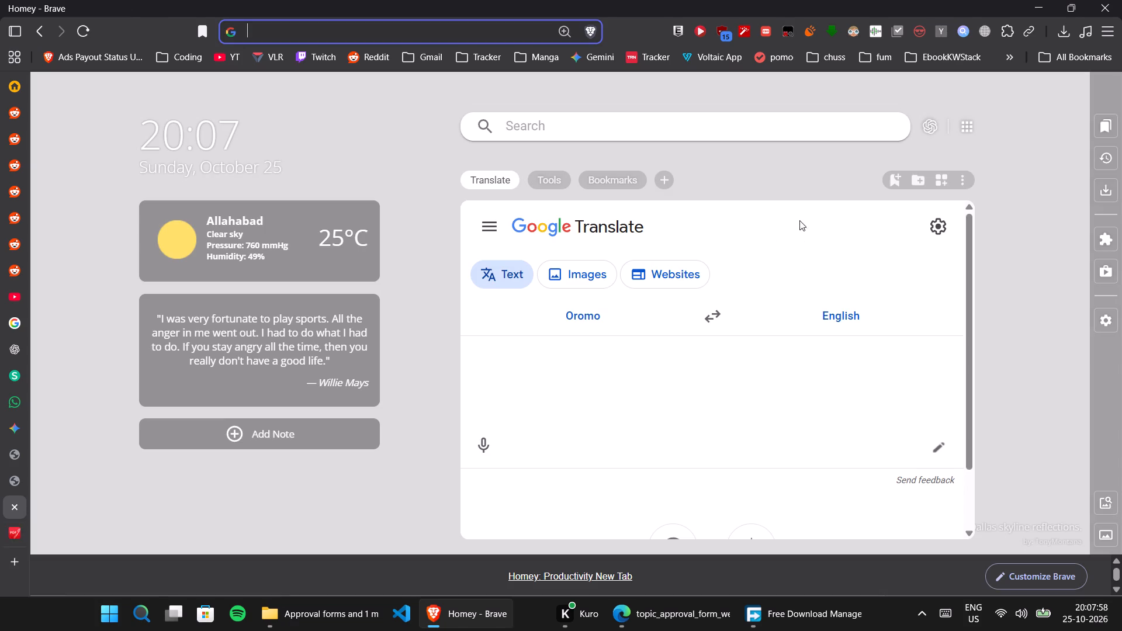
Run the downloaded pdfgear_setup_v3.0.1.exe installer from Free Download Manager.
{"action": "left_click", "coordinate": [792, 614]}
{"action": "double_click", "coordinate": [195, 228]}
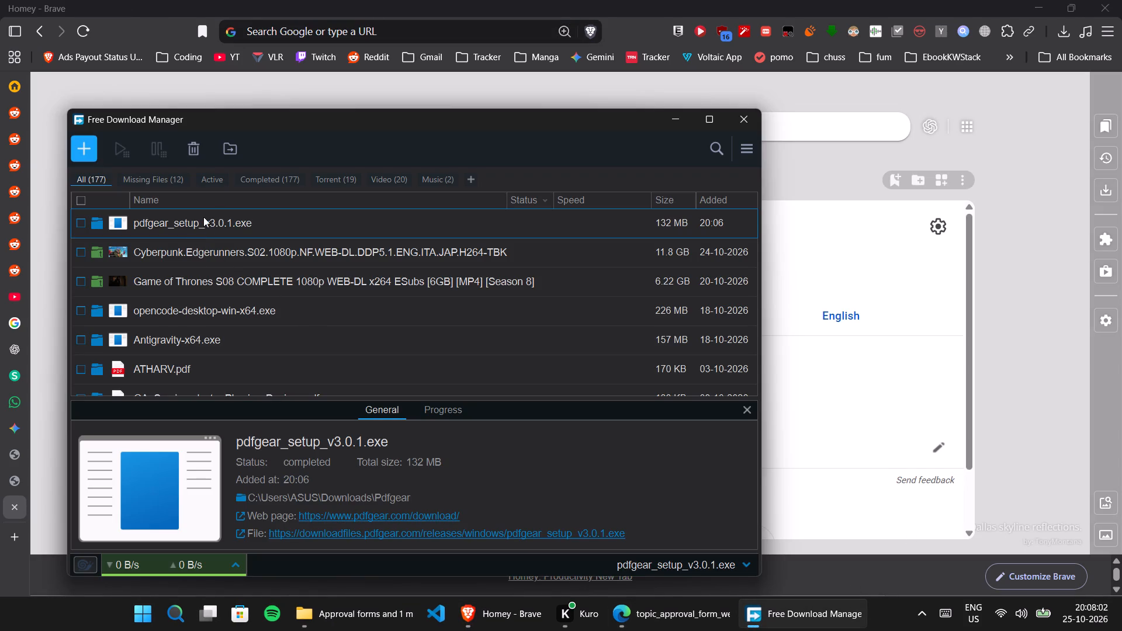
{"action": "left_click", "coordinate": [123, 225]}
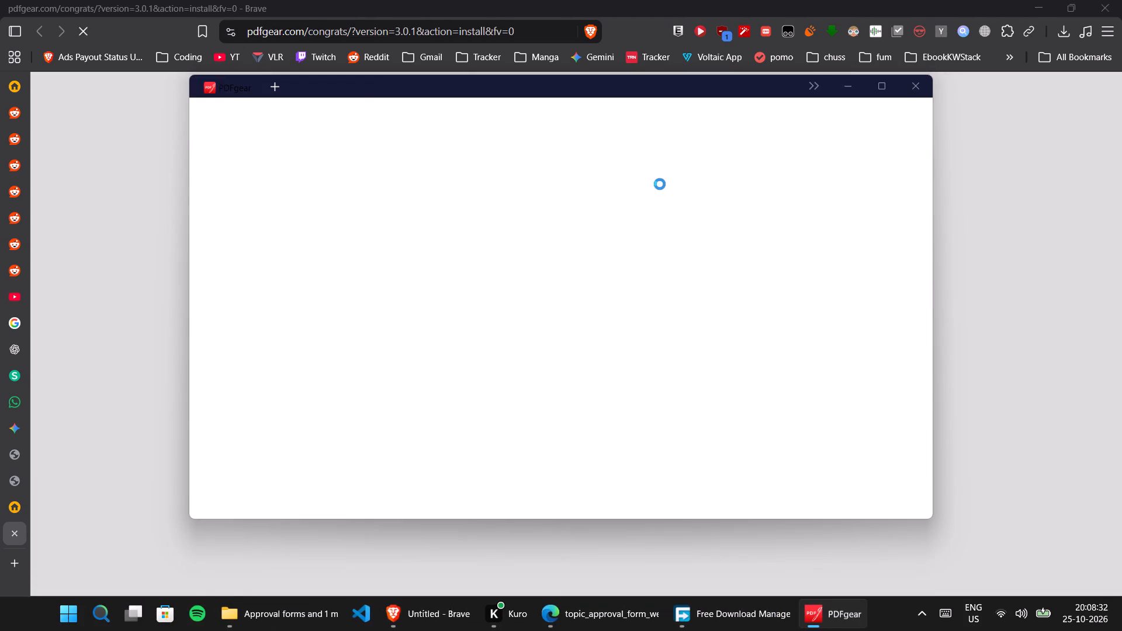
Open the progress report PDF from the Report1 folder under _College > PBL > Design Thinking.
{"action": "left_click", "coordinate": [297, 188]}
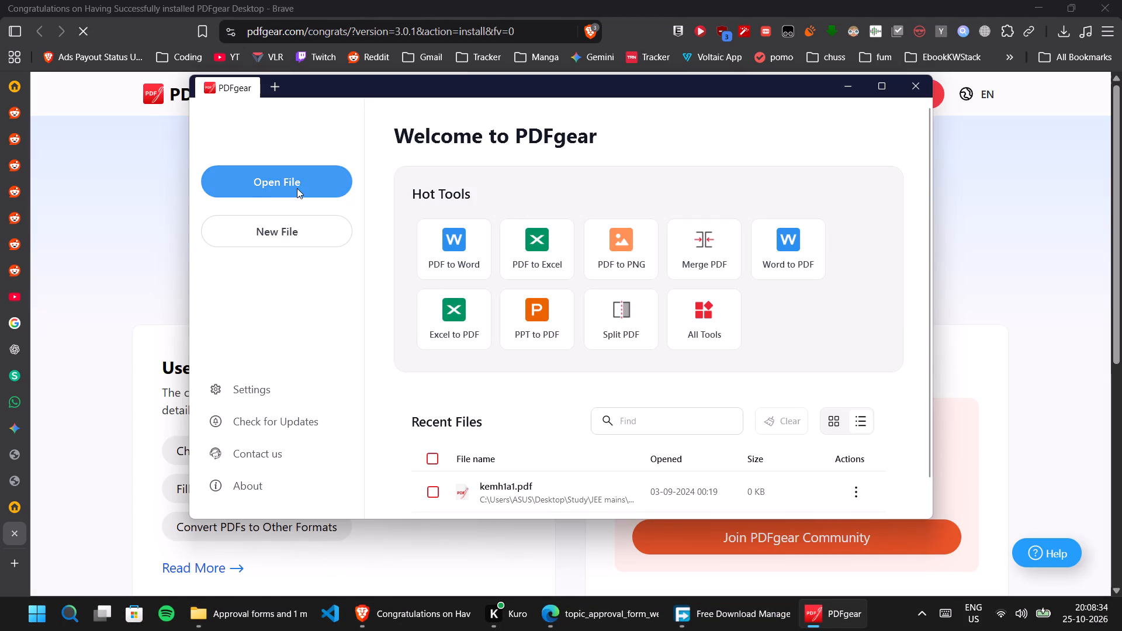
{"action": "scroll", "coordinate": [275, 300], "scroll_direction": "down", "scroll_amount": 1}
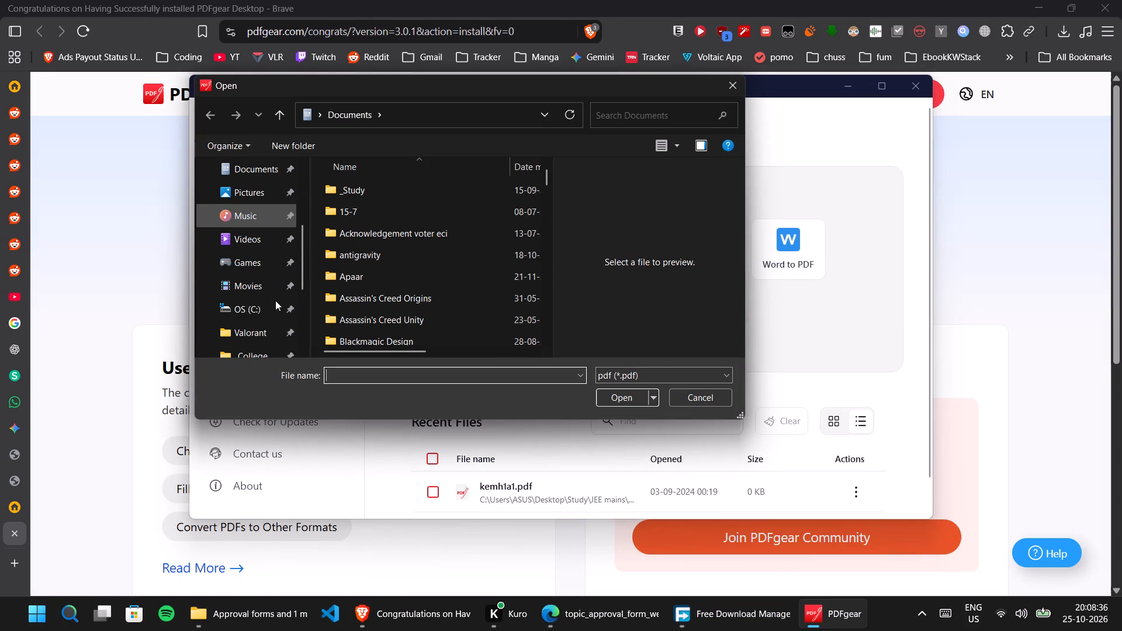
{"action": "scroll", "coordinate": [257, 339], "scroll_direction": "down", "scroll_amount": 1}
{"action": "left_click", "coordinate": [245, 244]}
{"action": "left_click", "coordinate": [247, 265]}
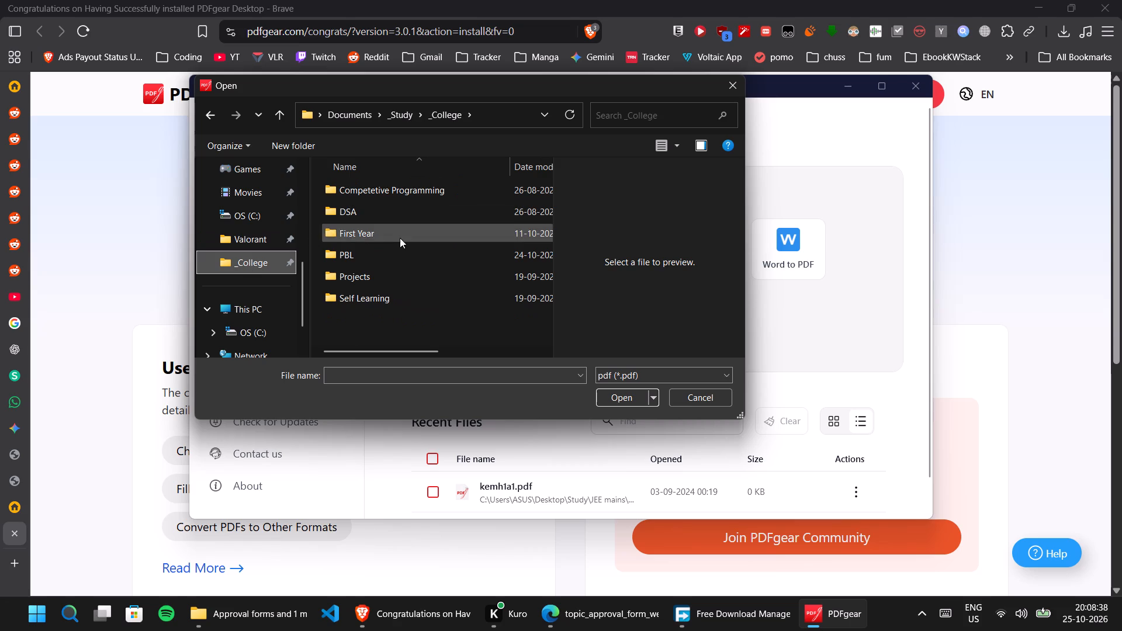
{"action": "double_click", "coordinate": [392, 259]}
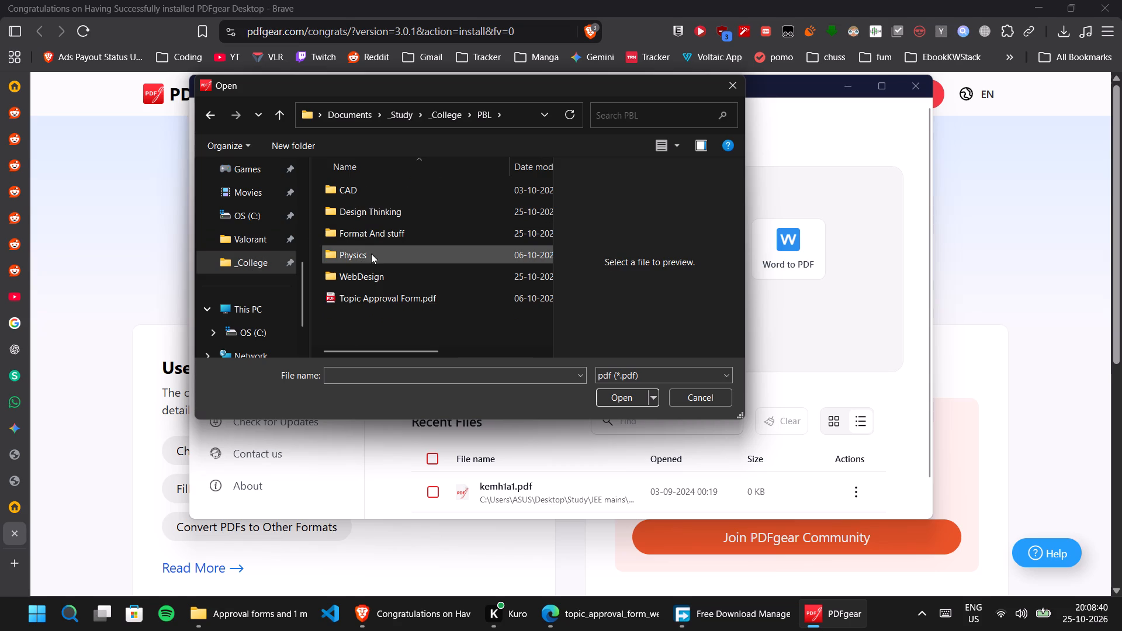
{"action": "double_click", "coordinate": [372, 213]}
{"action": "double_click", "coordinate": [382, 196]}
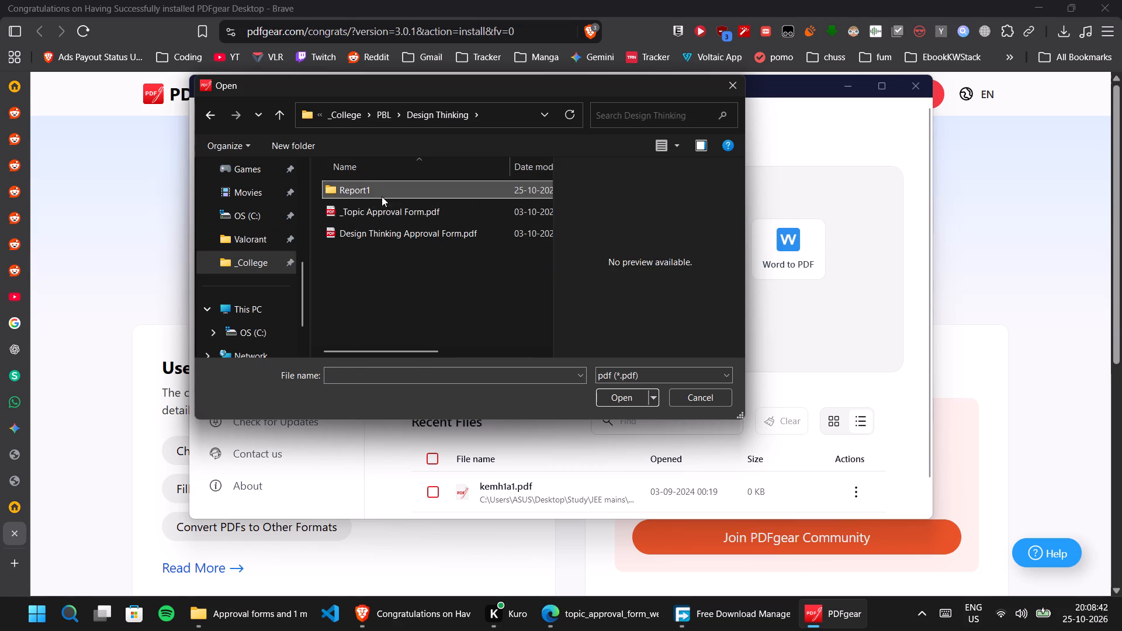
{"action": "double_click", "coordinate": [382, 196]}
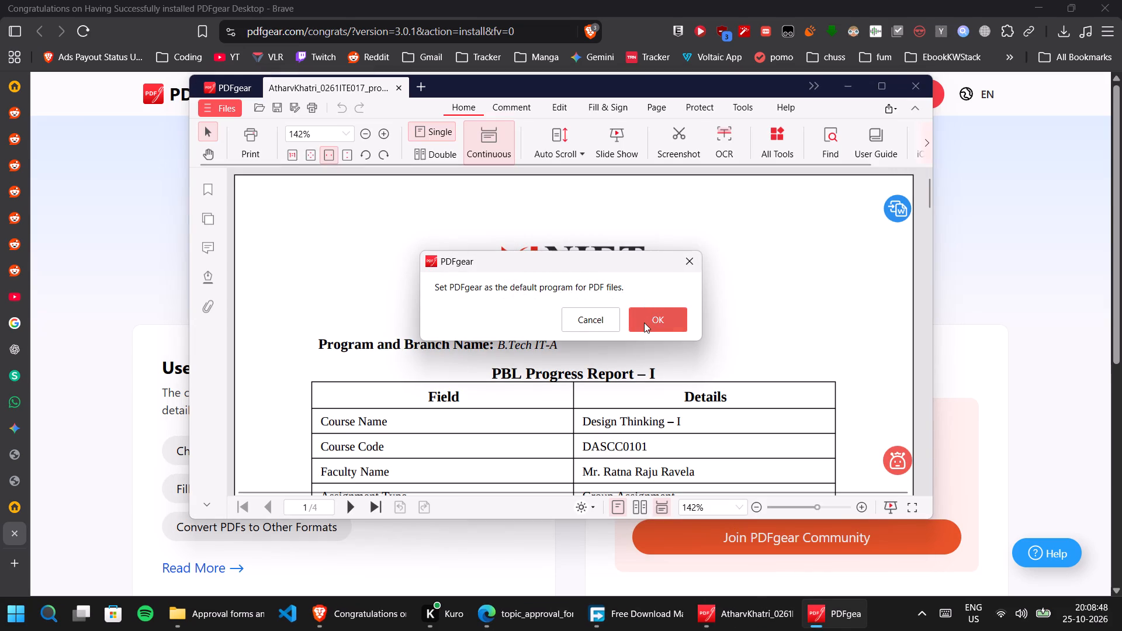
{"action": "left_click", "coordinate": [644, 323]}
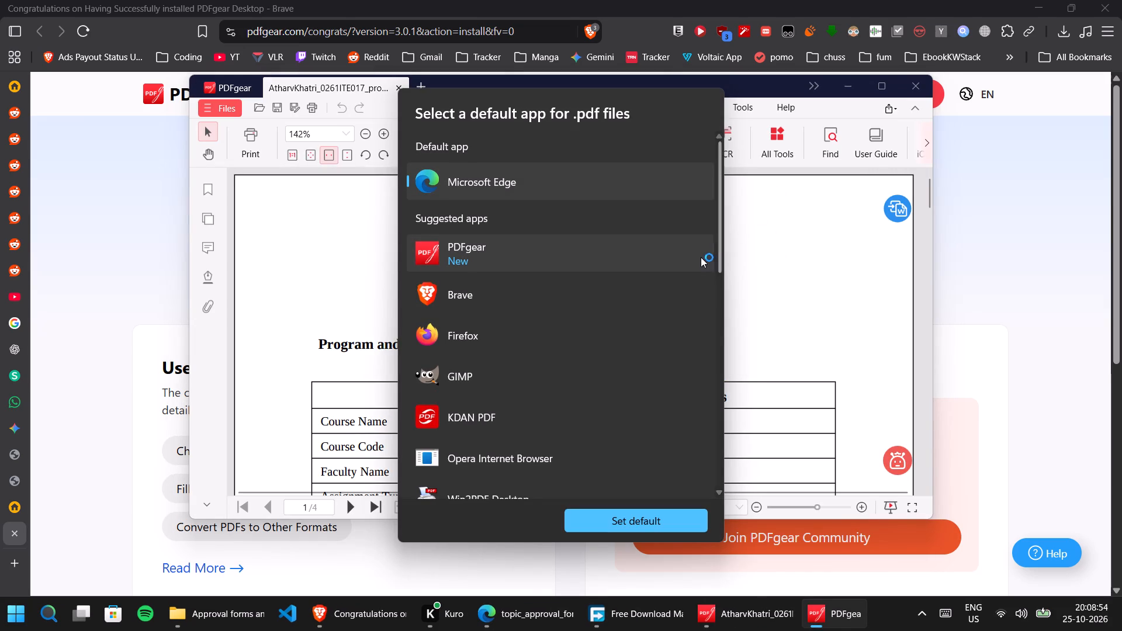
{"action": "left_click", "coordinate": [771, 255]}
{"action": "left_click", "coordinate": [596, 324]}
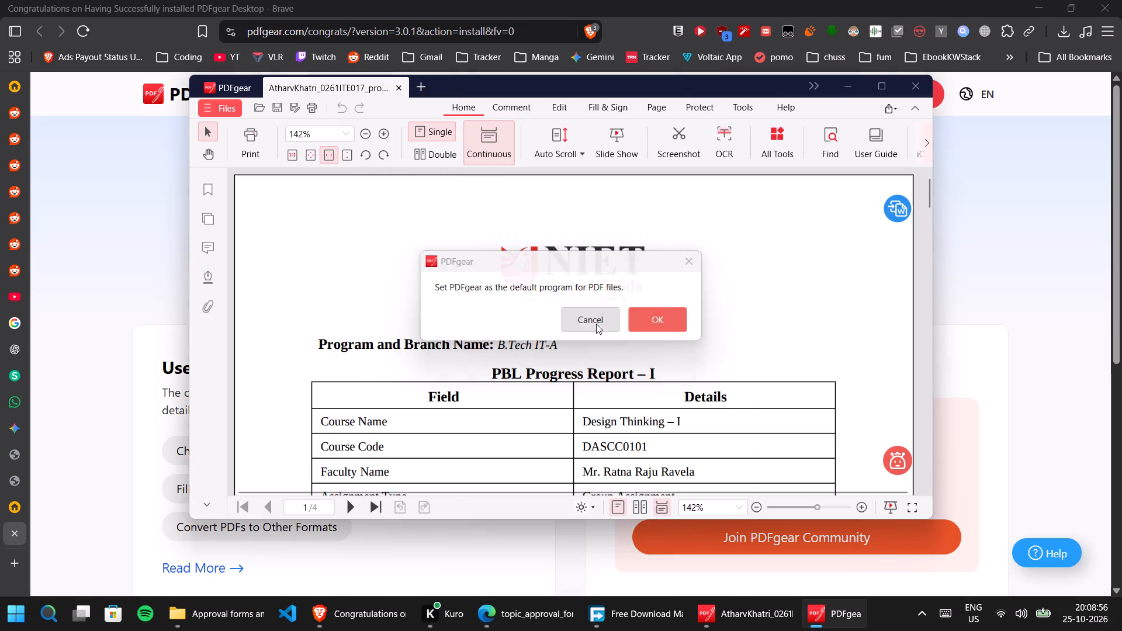
Maximize the report window and turn on text editing for the Executive Summary section on page 2.
{"action": "scroll", "coordinate": [635, 313], "scroll_direction": "down", "scroll_amount": 2}
{"action": "scroll", "coordinate": [628, 318], "scroll_direction": "down", "scroll_amount": 20}
{"action": "scroll", "coordinate": [628, 318], "scroll_direction": "down", "scroll_amount": 8}
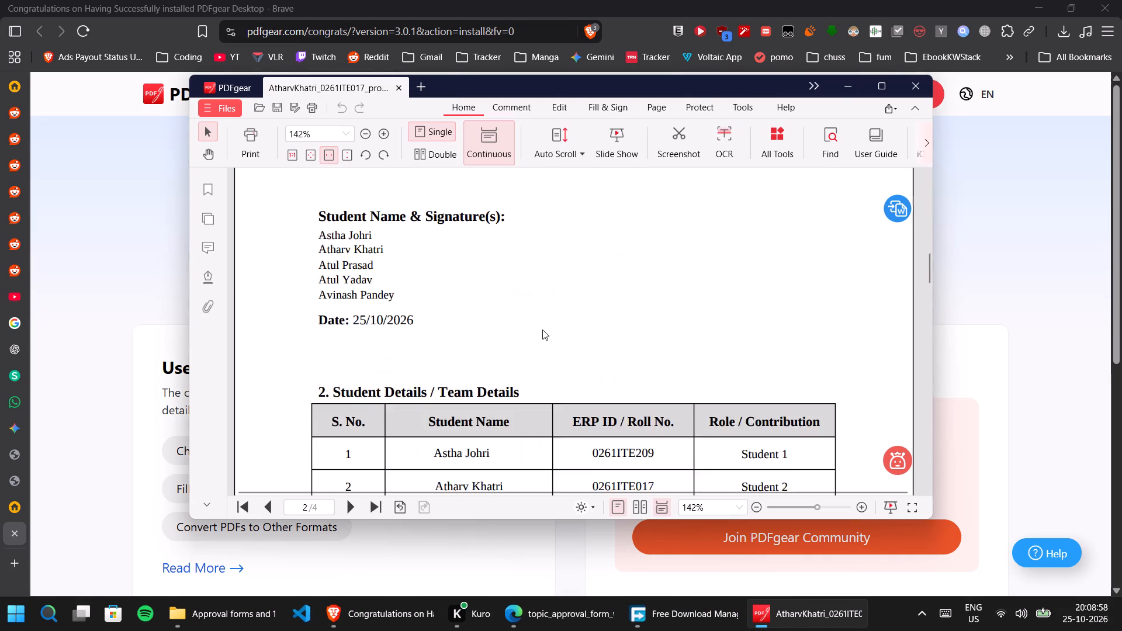
{"action": "scroll", "coordinate": [542, 330], "scroll_direction": "down", "scroll_amount": 14}
{"action": "scroll", "coordinate": [548, 324], "scroll_direction": "up", "scroll_amount": 3}
{"action": "left_click", "coordinate": [377, 279]}
{"action": "left_click", "coordinate": [381, 246]}
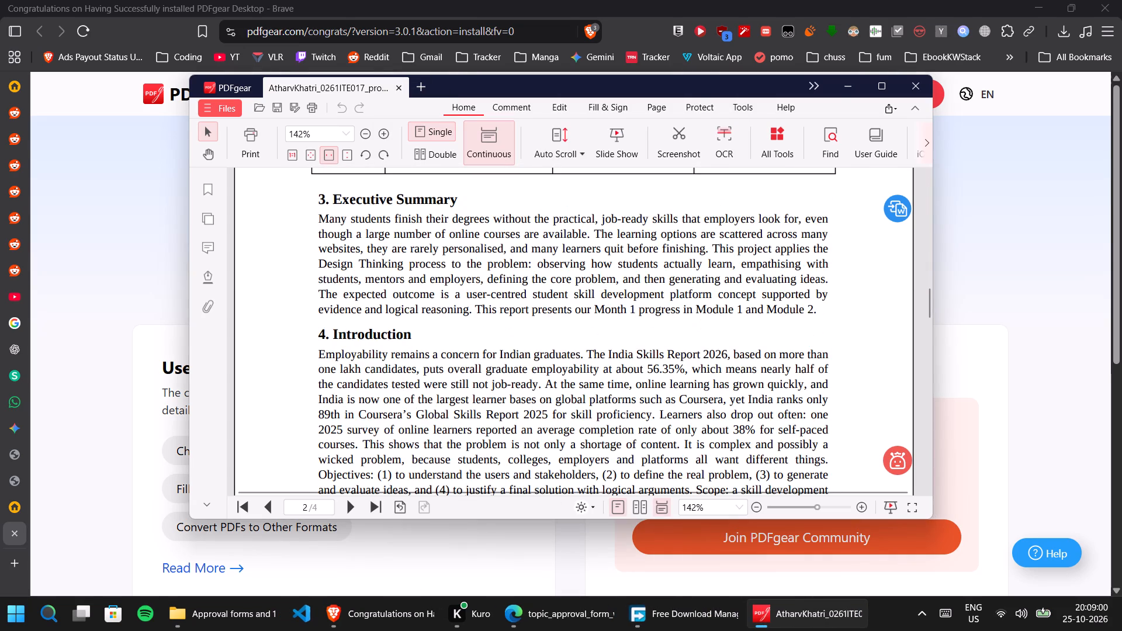
{"action": "left_click", "coordinate": [324, 220]}
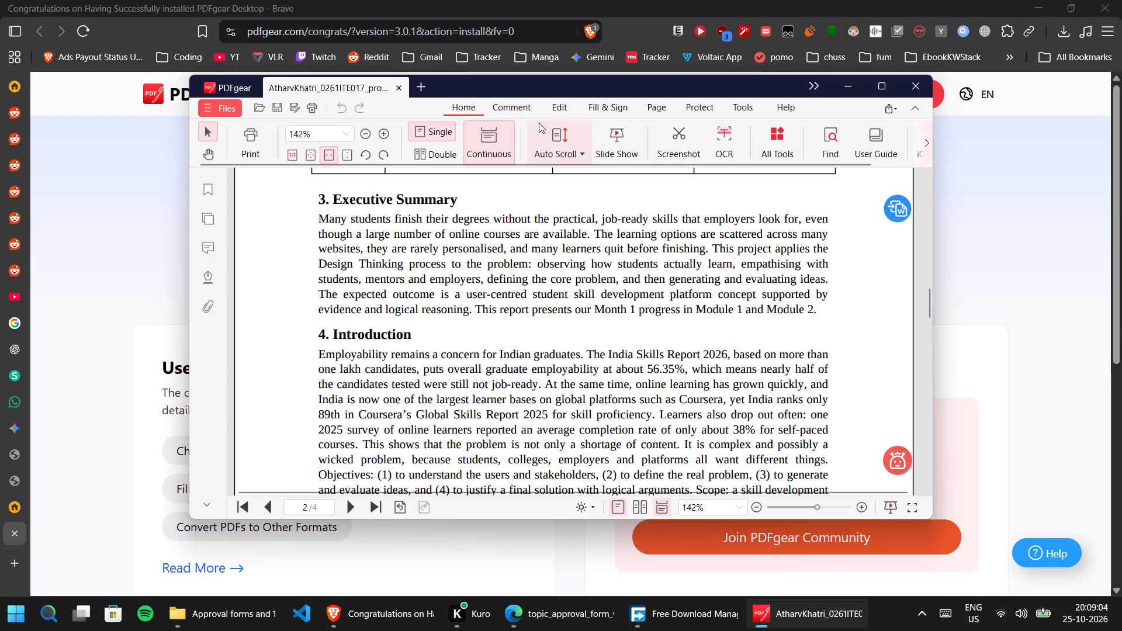
{"action": "left_click_drag", "start_coordinate": [738, 82], "coordinate": [748, 53]}
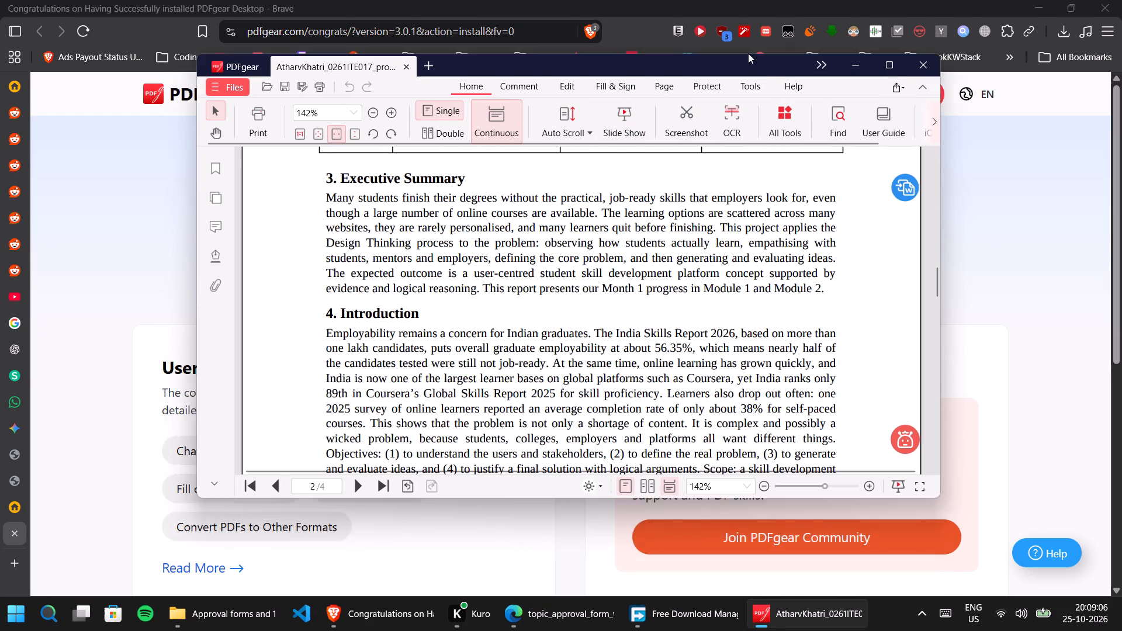
{"action": "left_click_drag", "start_coordinate": [748, 53], "coordinate": [771, 0]}
{"action": "left_click", "coordinate": [561, 34]}
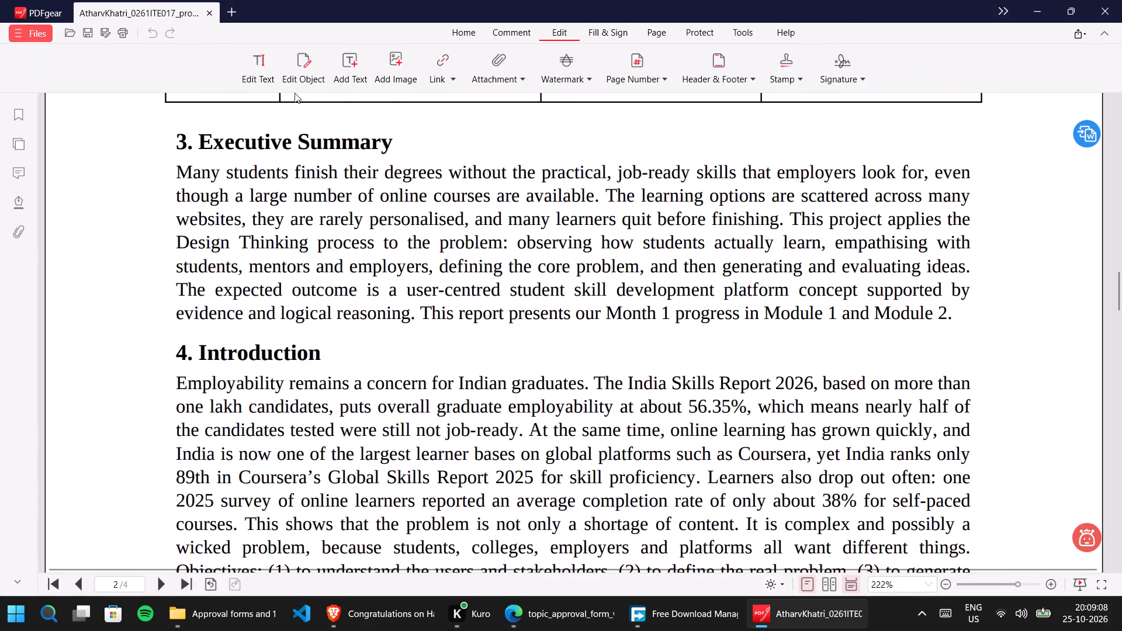
{"action": "left_click", "coordinate": [261, 67]}
Delete the entire paragraph under the "3. Executive Summary" heading and insert two line breaks in its place.
{"action": "left_click", "coordinate": [166, 134]}
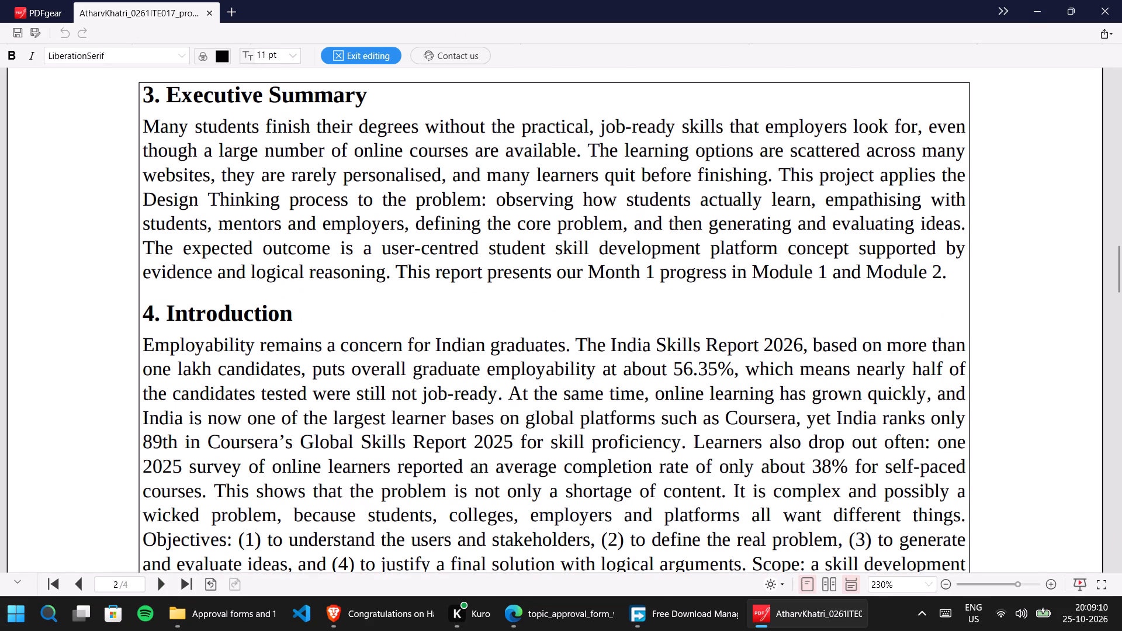
{"action": "left_click", "coordinate": [165, 133]}
{"action": "left_click", "coordinate": [151, 129]}
{"action": "left_click", "coordinate": [151, 127]}
{"action": "left_click_drag", "start_coordinate": [147, 127], "coordinate": [296, 192]}
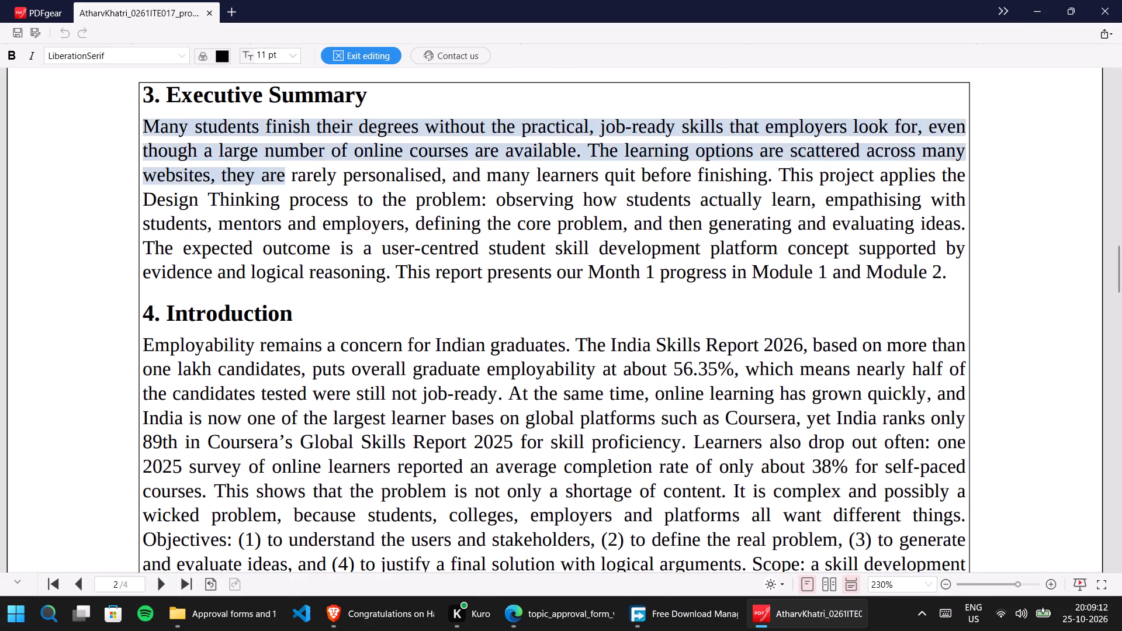
{"action": "left_click_drag", "start_coordinate": [296, 192], "coordinate": [1001, 280]}
{"action": "key", "text": "BackSpace"}
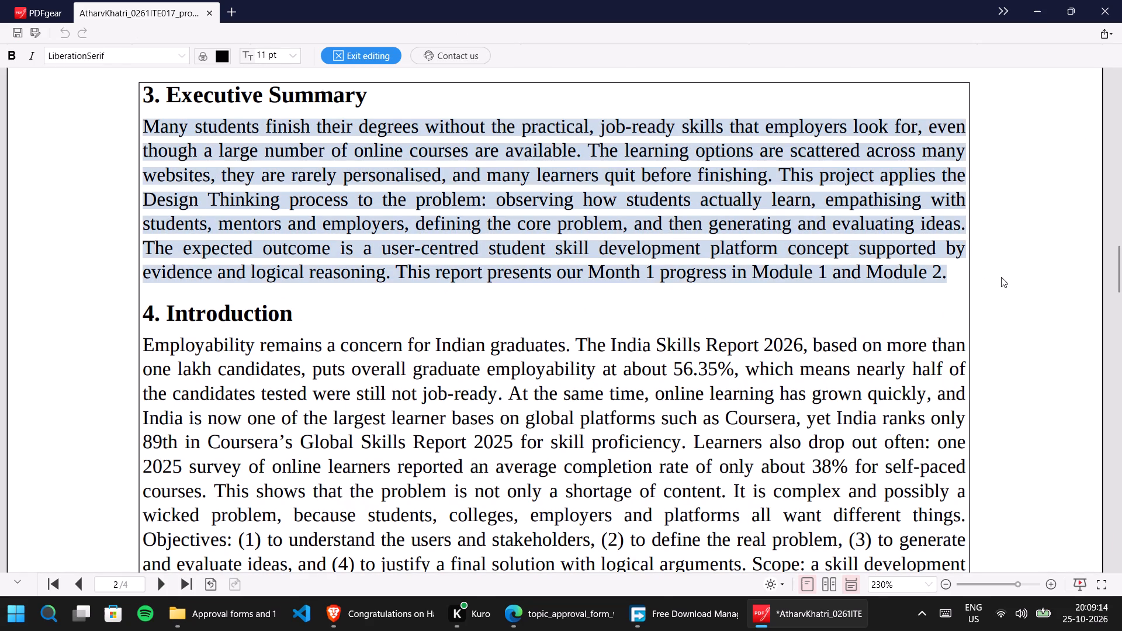
{"action": "key", "text": "Return"}
{"action": "key", "text": "Return"}
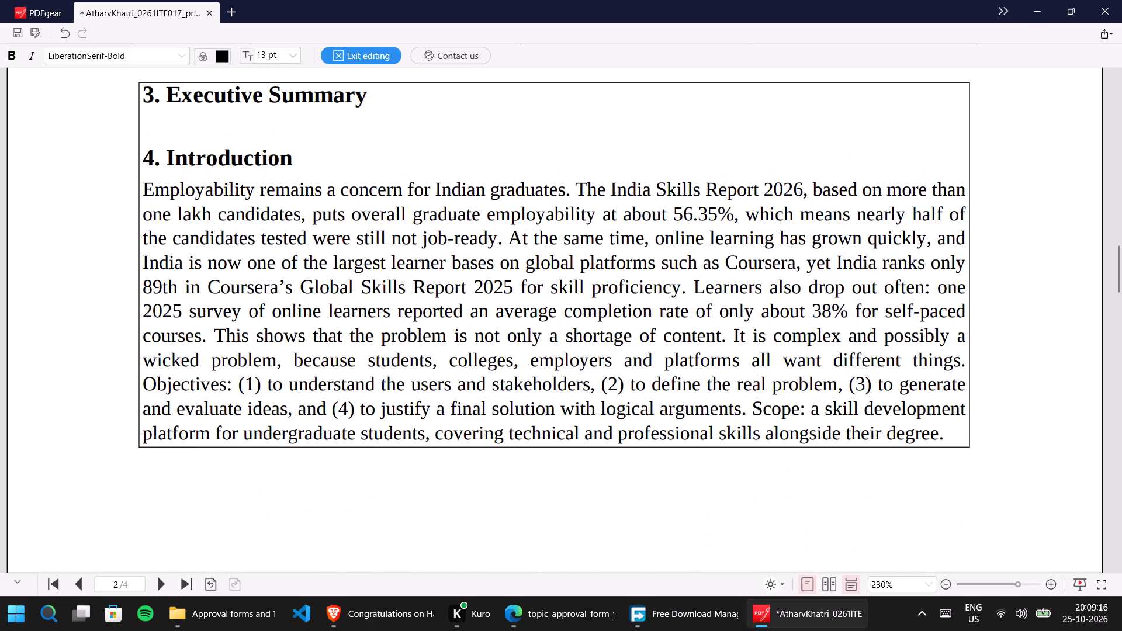
Paste the copied paragraph beginning "Undergraduate engineering students face severe career confusion" from the clipboard history under the "3. Executive Summary" heading.
{"action": "key", "text": "Up"}
{"action": "key", "text": "Up"}
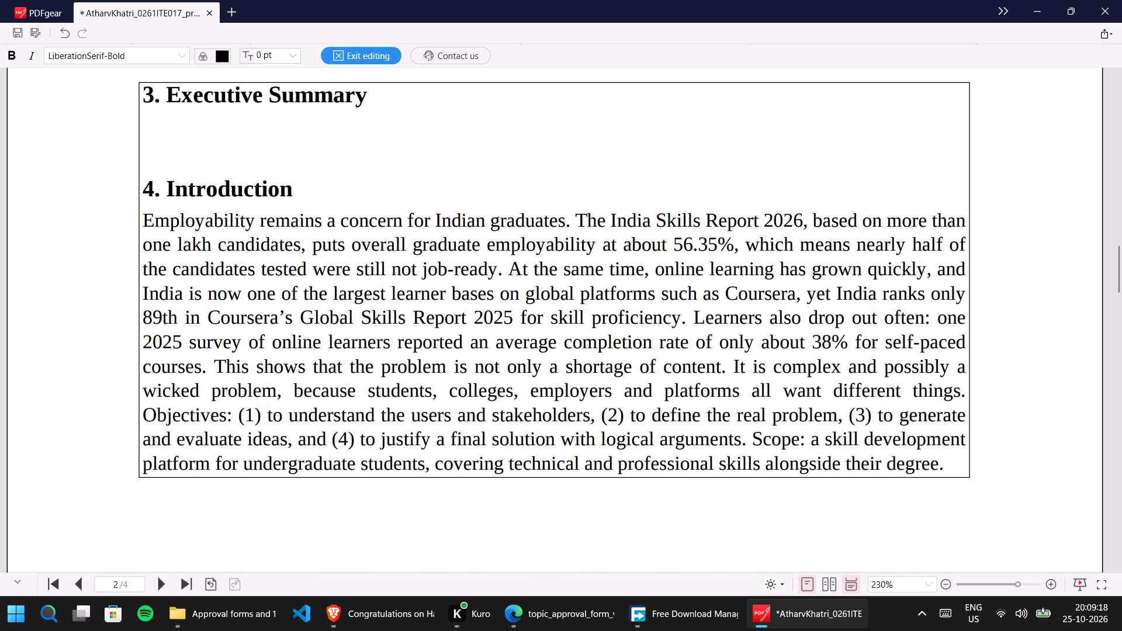
{"action": "key", "text": "super+v"}
{"action": "left_click", "coordinate": [268, 324]}
{"action": "key", "text": "ctrl+v"}
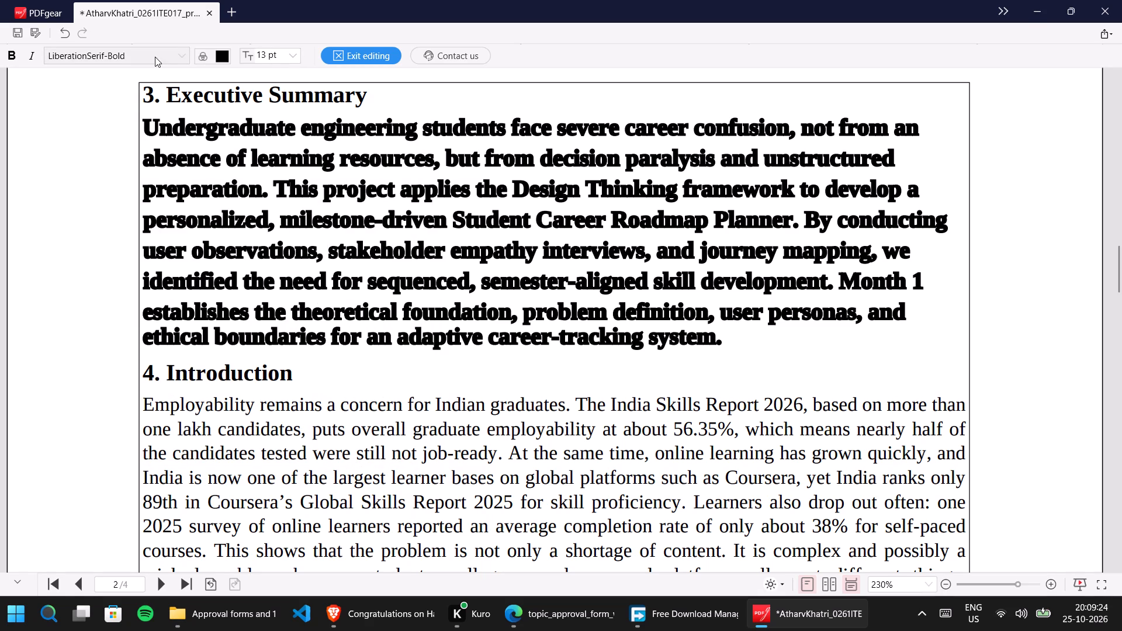
Open the font choices for the new Executive Summary paragraph.
{"action": "left_click", "coordinate": [176, 57]}
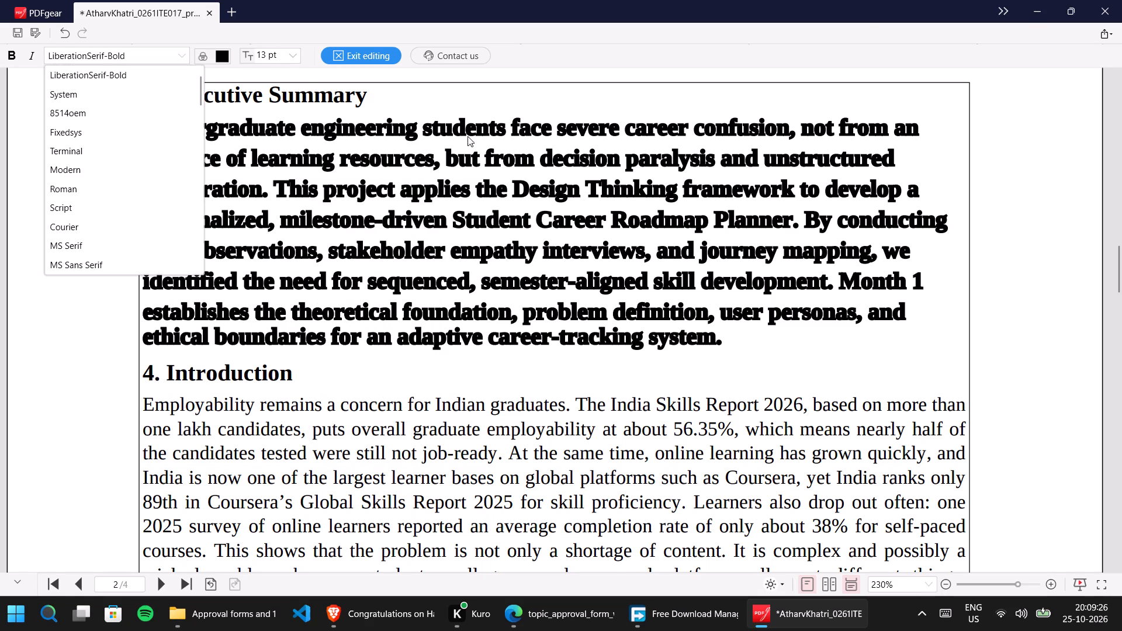
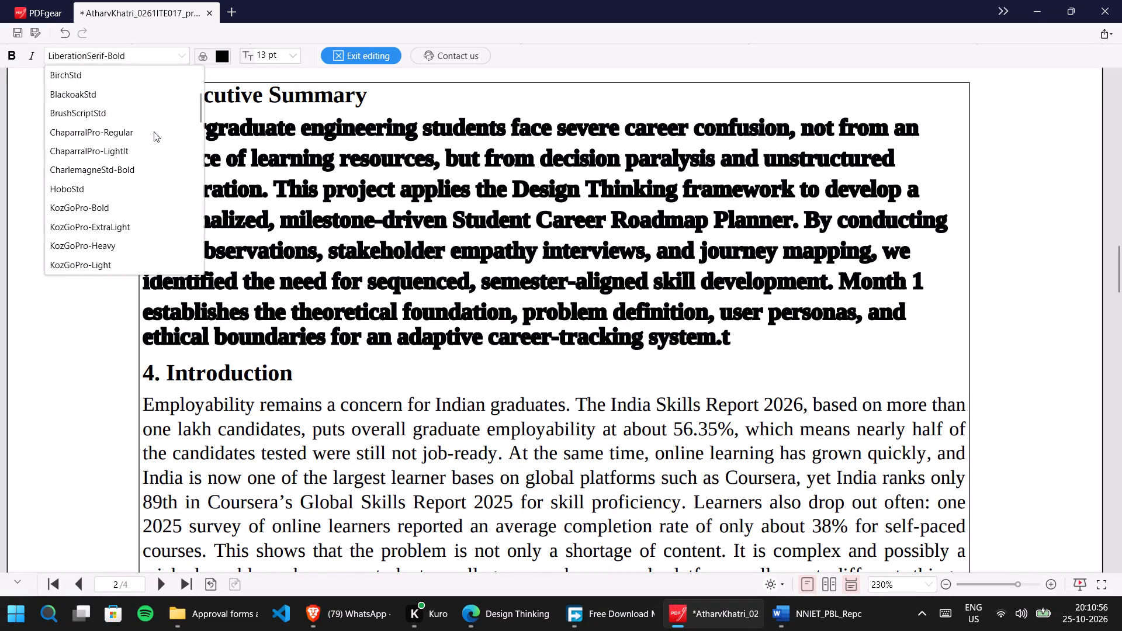
Look through the available fonts for a suitable typeface for the Executive Summary paragraph.
{"action": "scroll", "coordinate": [154, 131], "scroll_direction": "down", "scroll_amount": 12}
{"action": "scroll", "coordinate": [155, 128], "scroll_direction": "down", "scroll_amount": 20}
{"action": "scroll", "coordinate": [155, 128], "scroll_direction": "down", "scroll_amount": 2}
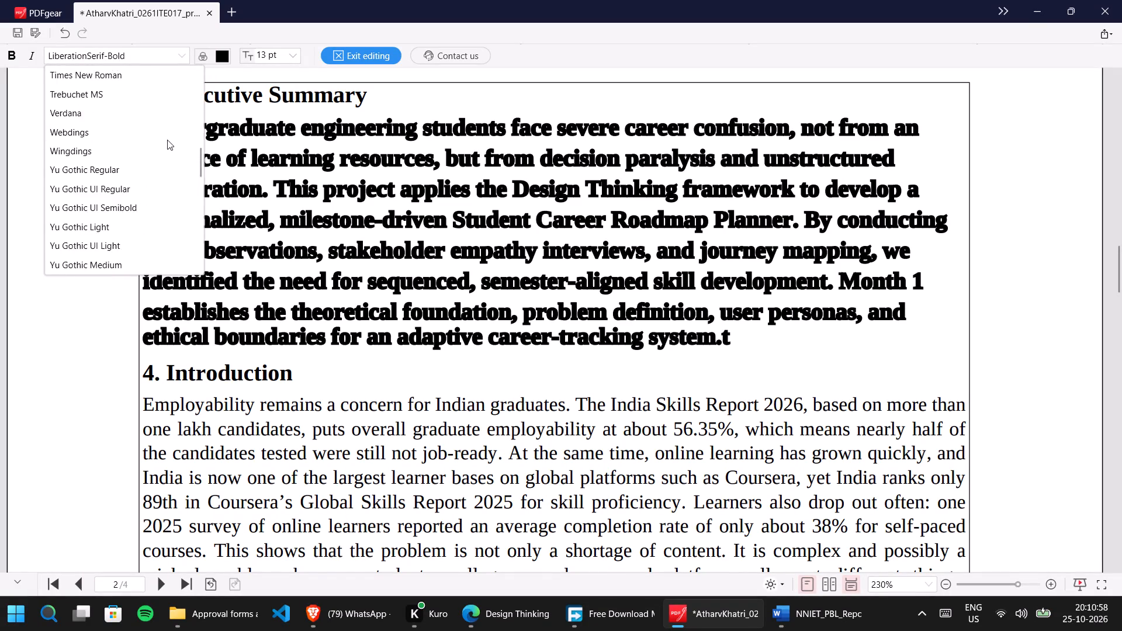
{"action": "scroll", "coordinate": [167, 140], "scroll_direction": "down", "scroll_amount": 20}
{"action": "scroll", "coordinate": [167, 140], "scroll_direction": "down", "scroll_amount": 16}
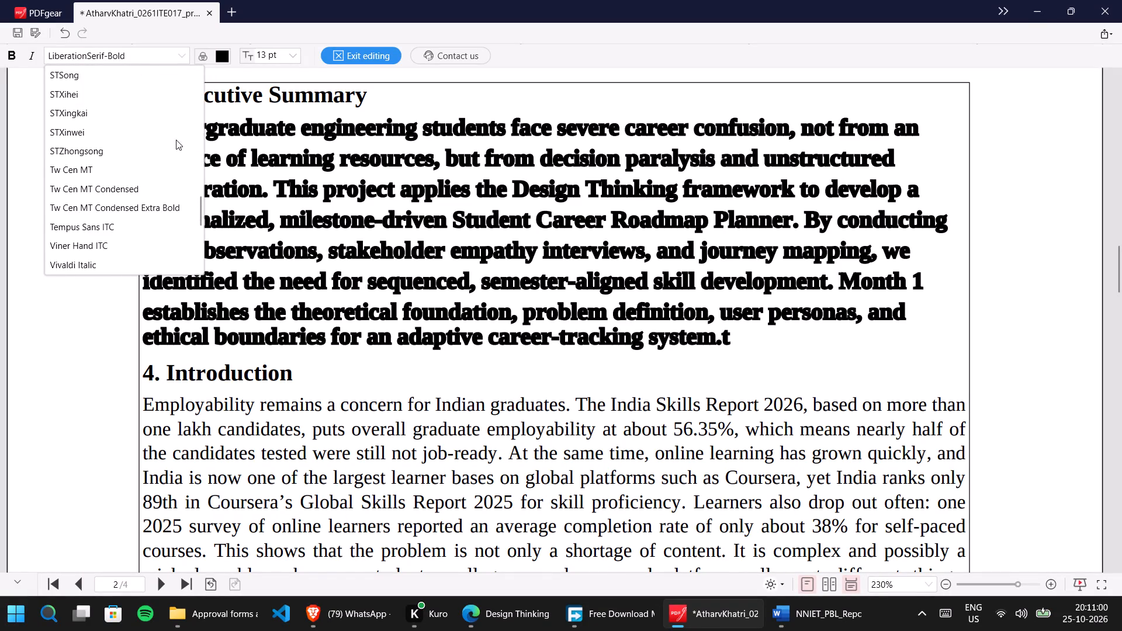
{"action": "scroll", "coordinate": [176, 140], "scroll_direction": "down", "scroll_amount": 18}
{"action": "scroll", "coordinate": [180, 148], "scroll_direction": "up", "scroll_amount": 1}
{"action": "scroll", "coordinate": [180, 148], "scroll_direction": "down", "scroll_amount": 4}
{"action": "scroll", "coordinate": [181, 149], "scroll_direction": "up", "scroll_amount": 8}
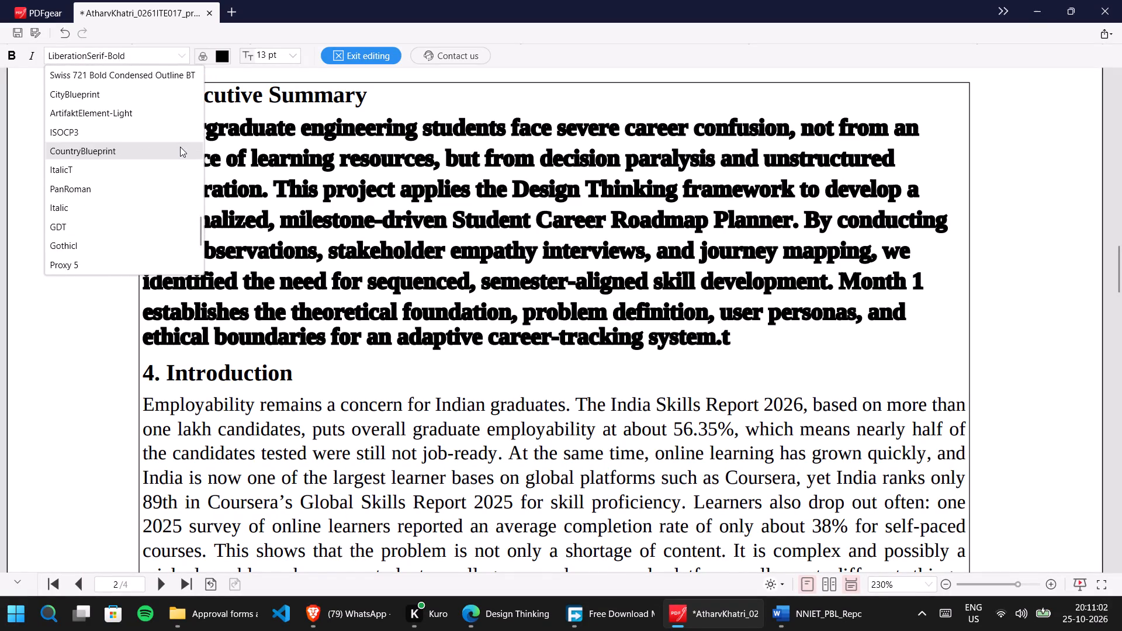
{"action": "scroll", "coordinate": [179, 147], "scroll_direction": "up", "scroll_amount": 13}
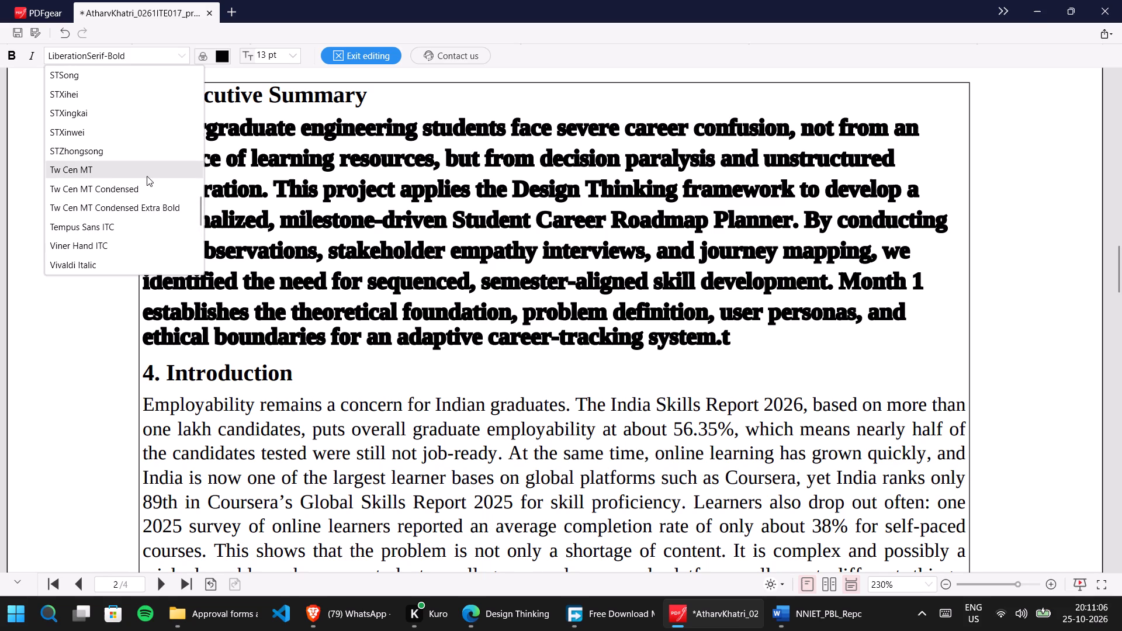
Look through the available fonts for a suitable typeface for the Executive Summary paragraph.
{"action": "scroll", "coordinate": [147, 176], "scroll_direction": "down", "scroll_amount": 15}
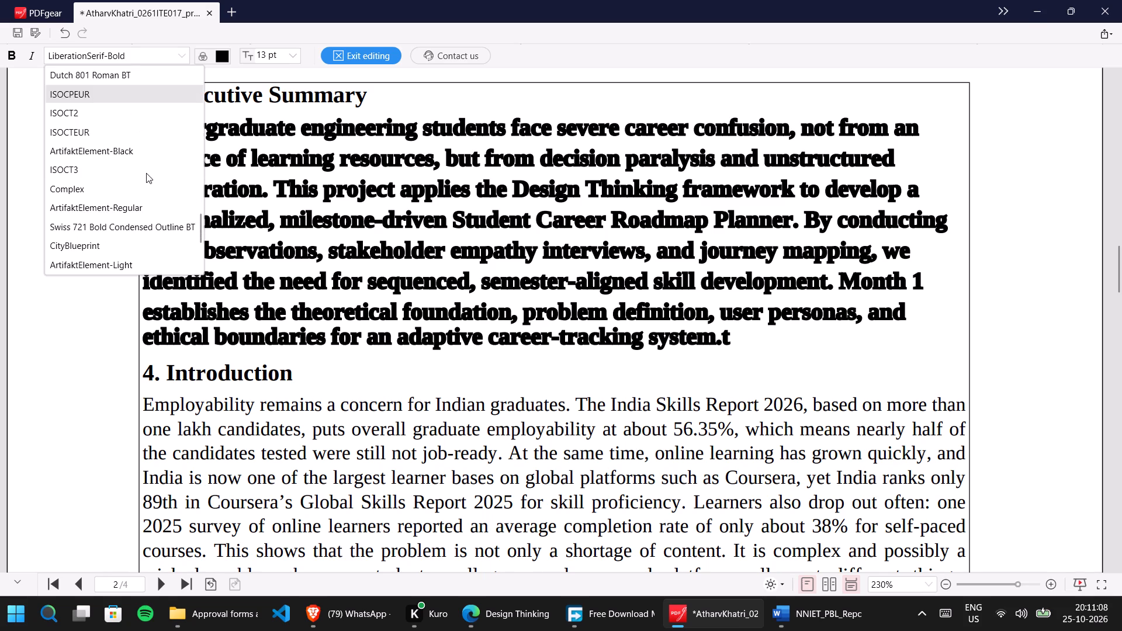
{"action": "scroll", "coordinate": [146, 176], "scroll_direction": "down", "scroll_amount": 19}
{"action": "scroll", "coordinate": [149, 185], "scroll_direction": "up", "scroll_amount": 2}
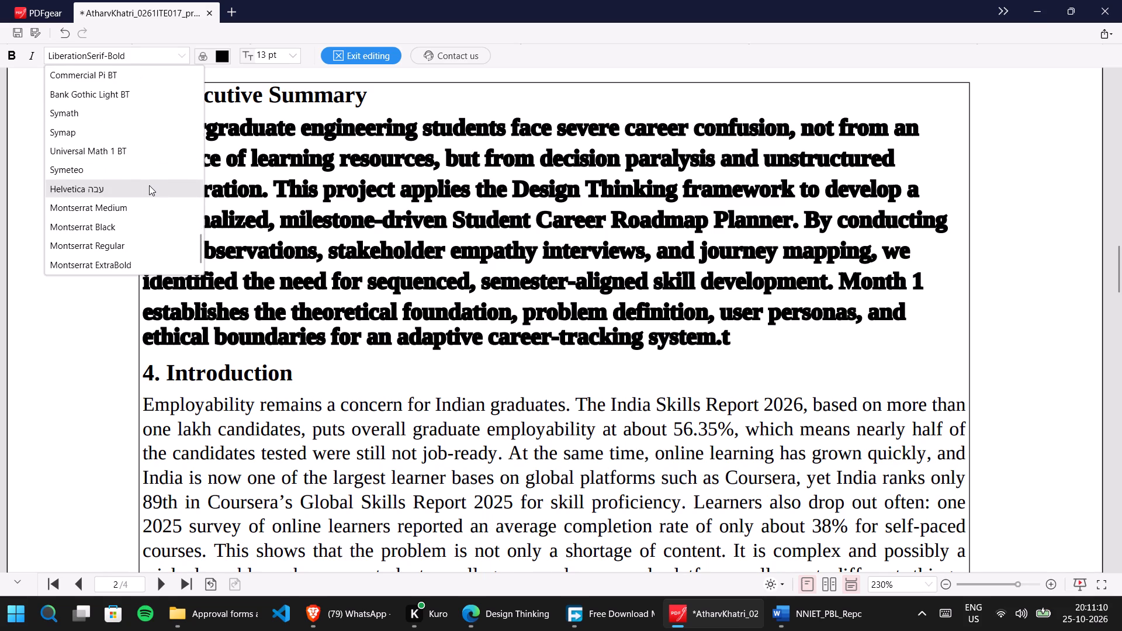
{"action": "scroll", "coordinate": [149, 185], "scroll_direction": "up", "scroll_amount": 20}
{"action": "scroll", "coordinate": [149, 185], "scroll_direction": "up", "scroll_amount": 20}
{"action": "scroll", "coordinate": [149, 185], "scroll_direction": "up", "scroll_amount": 3}
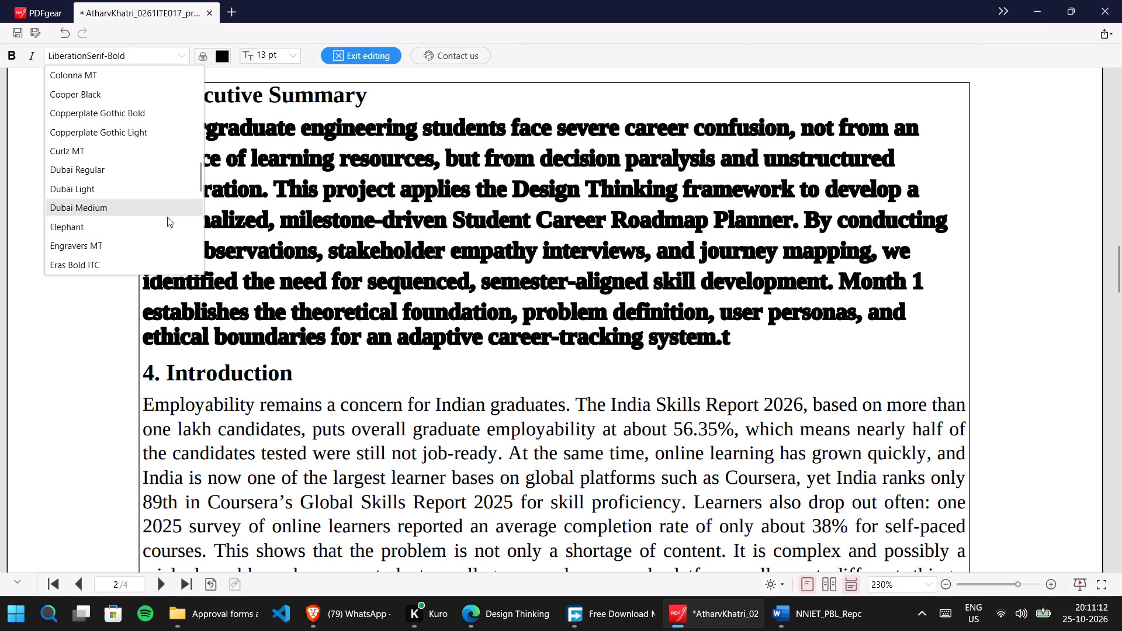
{"action": "scroll", "coordinate": [167, 217], "scroll_direction": "up", "scroll_amount": 20}
{"action": "scroll", "coordinate": [167, 217], "scroll_direction": "up", "scroll_amount": 20}
{"action": "scroll", "coordinate": [167, 217], "scroll_direction": "up", "scroll_amount": 2}
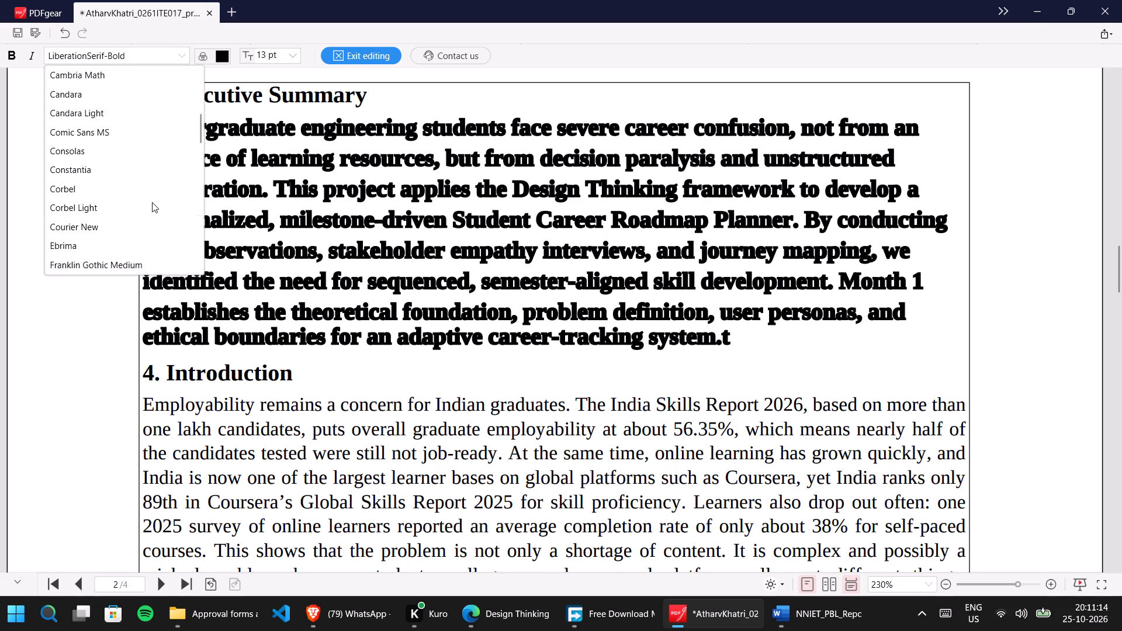
{"action": "scroll", "coordinate": [152, 202], "scroll_direction": "up", "scroll_amount": 20}
{"action": "scroll", "coordinate": [150, 191], "scroll_direction": "up", "scroll_amount": 5}
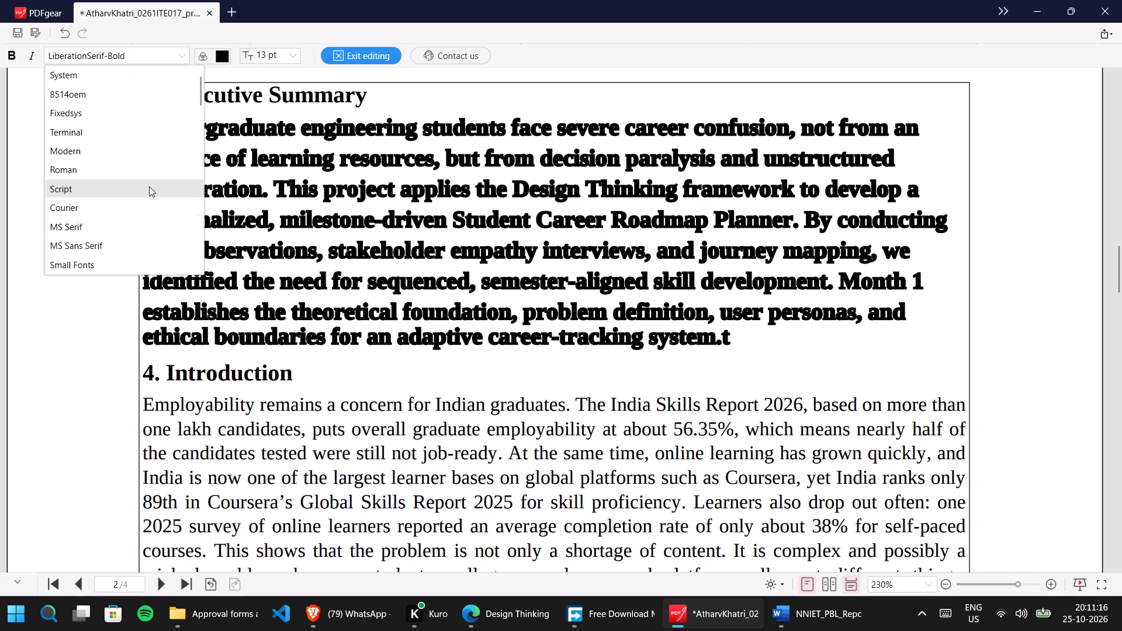
{"action": "scroll", "coordinate": [149, 186], "scroll_direction": "up", "scroll_amount": 3}
{"action": "scroll", "coordinate": [148, 181], "scroll_direction": "down", "scroll_amount": 20}
{"action": "scroll", "coordinate": [148, 181], "scroll_direction": "down", "scroll_amount": 20}
{"action": "scroll", "coordinate": [148, 181], "scroll_direction": "down", "scroll_amount": 4}
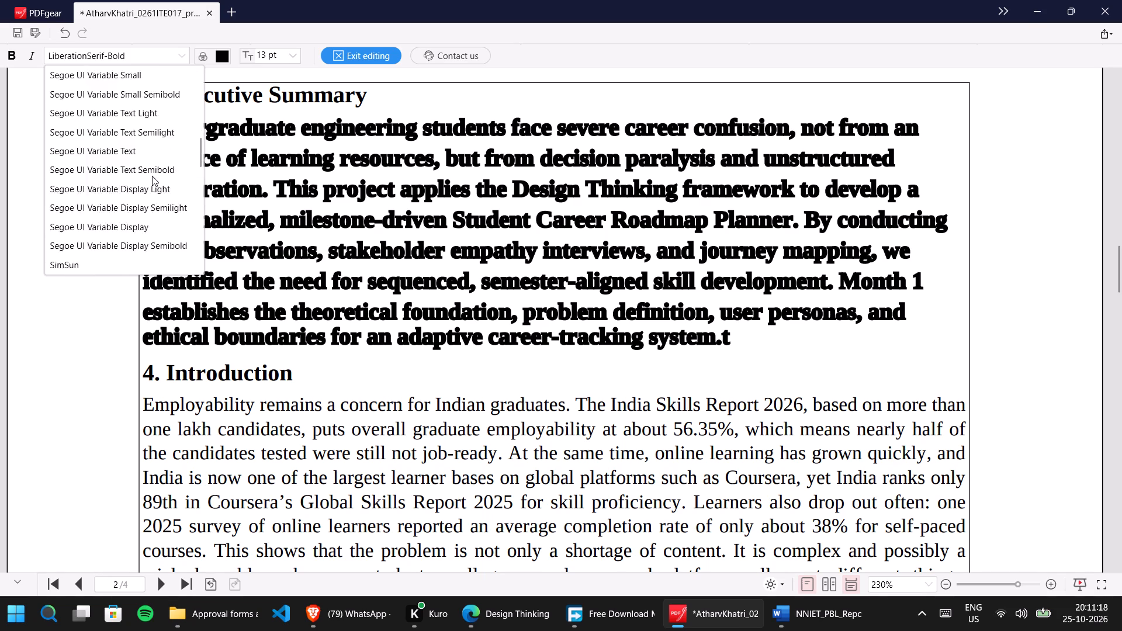
{"action": "scroll", "coordinate": [152, 176], "scroll_direction": "down", "scroll_amount": 8}
{"action": "scroll", "coordinate": [150, 169], "scroll_direction": "up", "scroll_amount": 10}
{"action": "scroll", "coordinate": [150, 167], "scroll_direction": "down", "scroll_amount": 5}
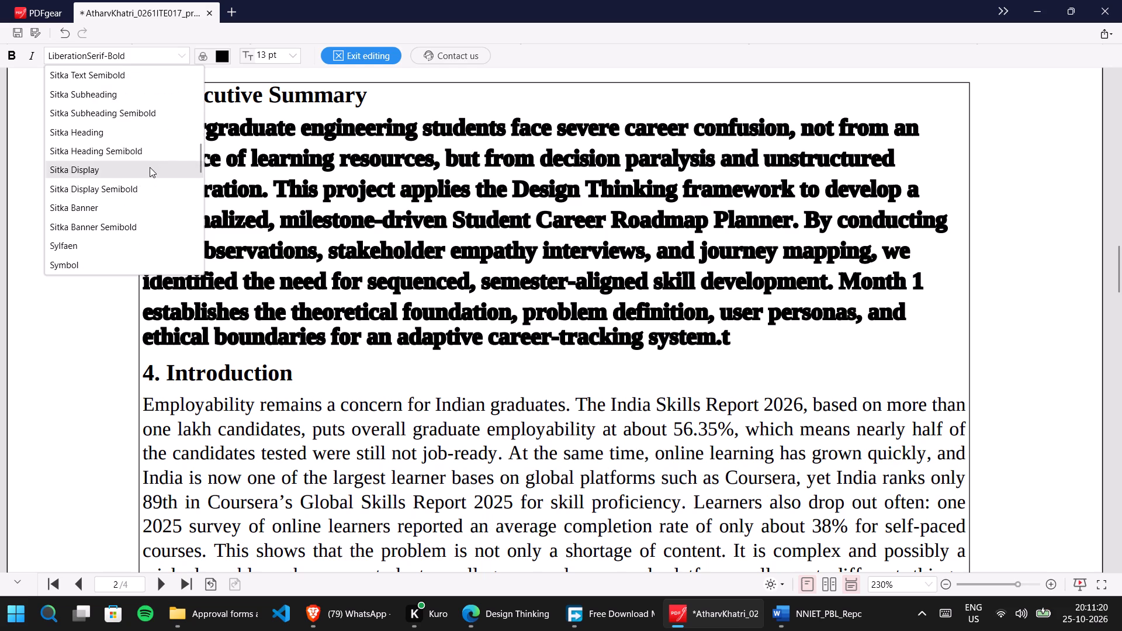
{"action": "scroll", "coordinate": [150, 167], "scroll_direction": "down", "scroll_amount": 14}
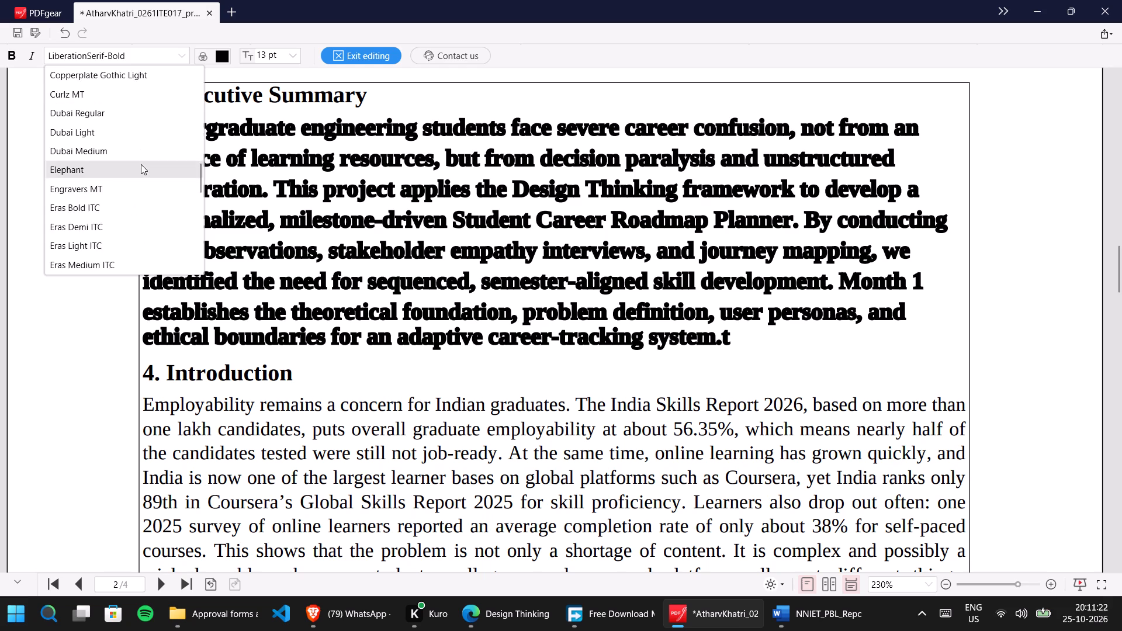
{"action": "scroll", "coordinate": [141, 164], "scroll_direction": "down", "scroll_amount": 5}
{"action": "left_click", "coordinate": [294, 58]}
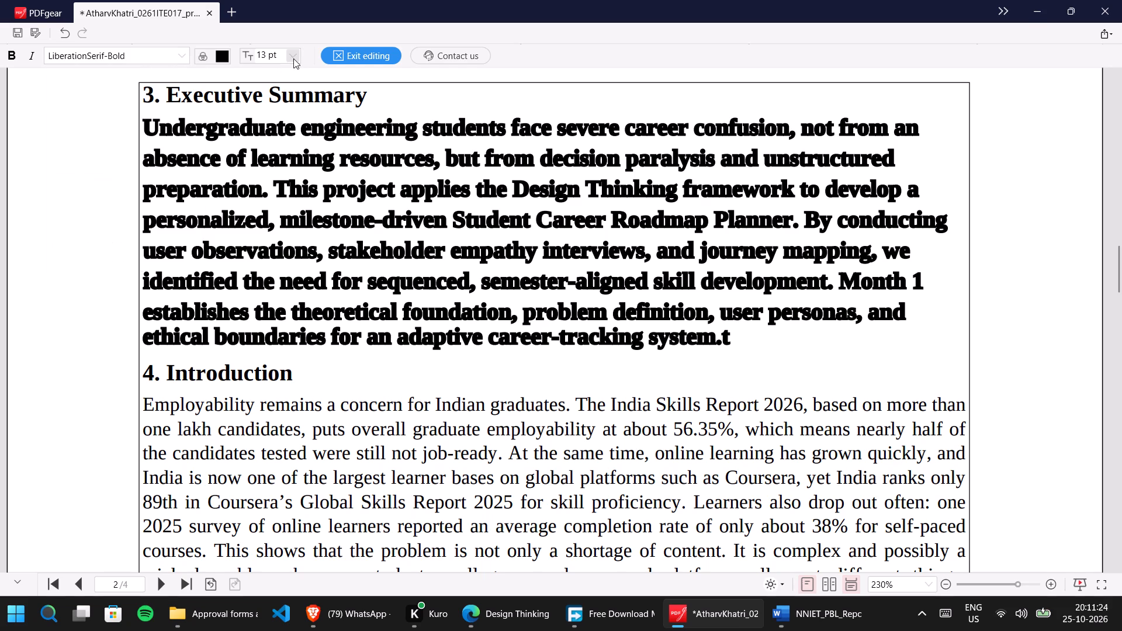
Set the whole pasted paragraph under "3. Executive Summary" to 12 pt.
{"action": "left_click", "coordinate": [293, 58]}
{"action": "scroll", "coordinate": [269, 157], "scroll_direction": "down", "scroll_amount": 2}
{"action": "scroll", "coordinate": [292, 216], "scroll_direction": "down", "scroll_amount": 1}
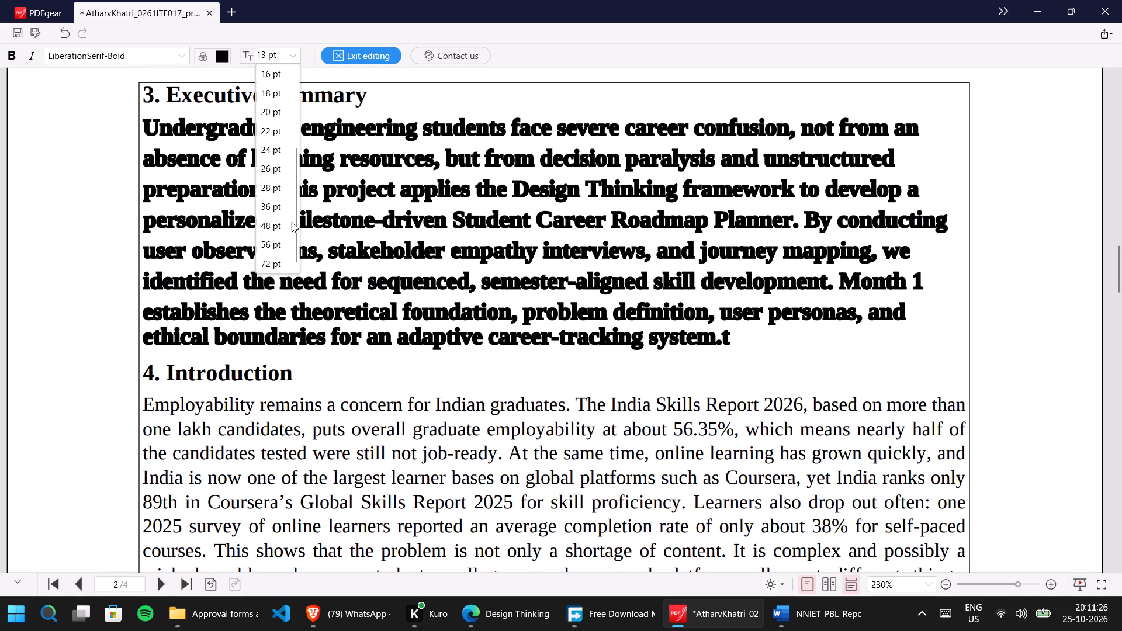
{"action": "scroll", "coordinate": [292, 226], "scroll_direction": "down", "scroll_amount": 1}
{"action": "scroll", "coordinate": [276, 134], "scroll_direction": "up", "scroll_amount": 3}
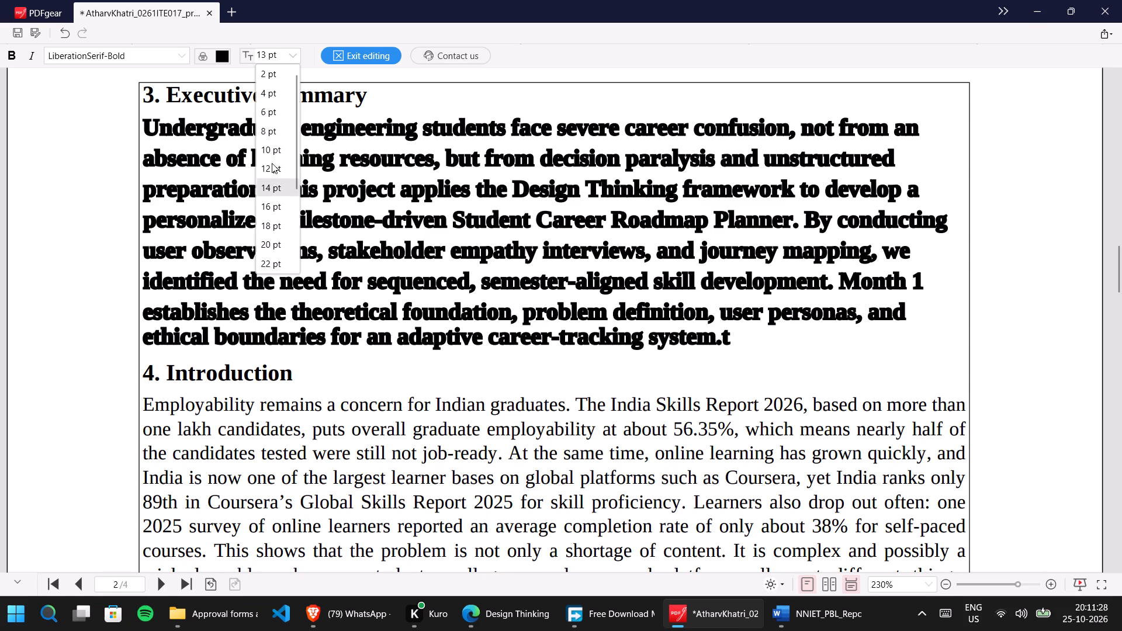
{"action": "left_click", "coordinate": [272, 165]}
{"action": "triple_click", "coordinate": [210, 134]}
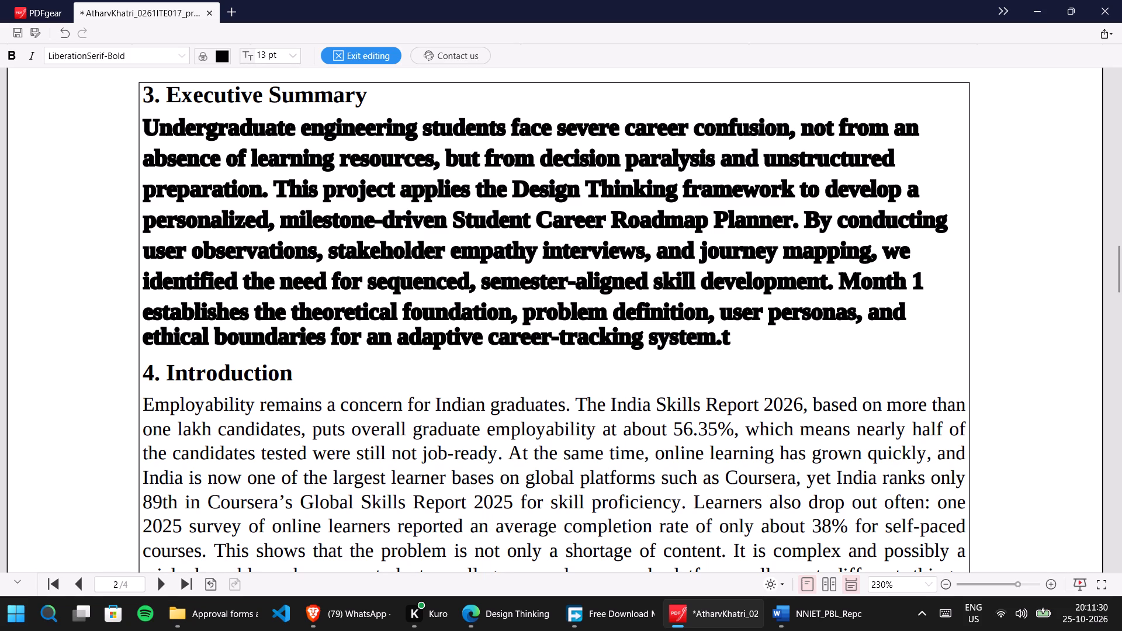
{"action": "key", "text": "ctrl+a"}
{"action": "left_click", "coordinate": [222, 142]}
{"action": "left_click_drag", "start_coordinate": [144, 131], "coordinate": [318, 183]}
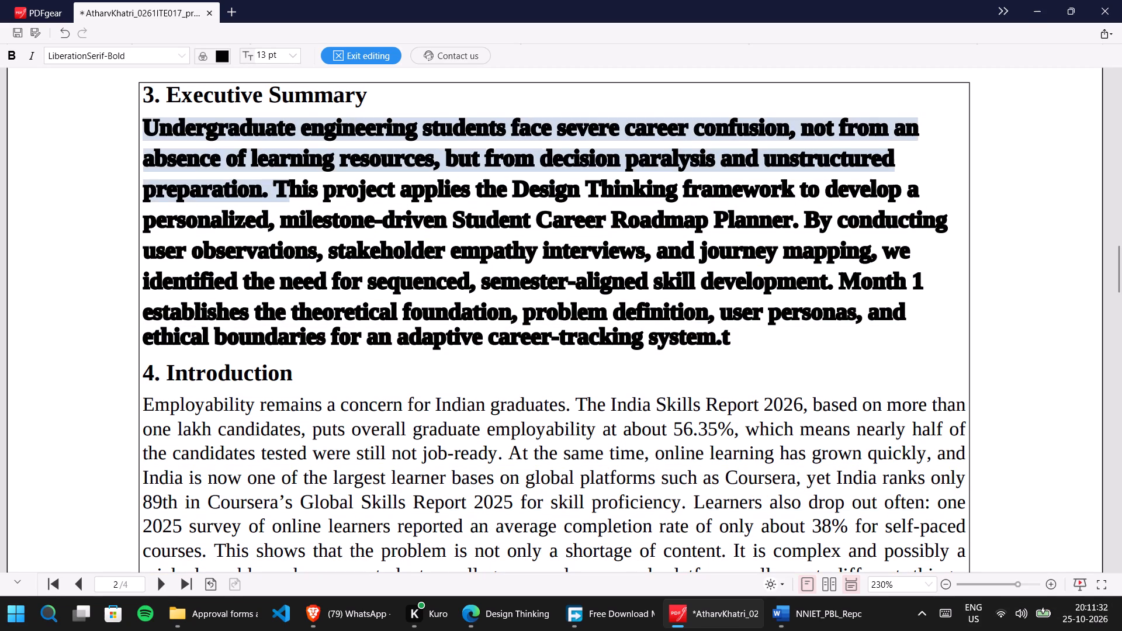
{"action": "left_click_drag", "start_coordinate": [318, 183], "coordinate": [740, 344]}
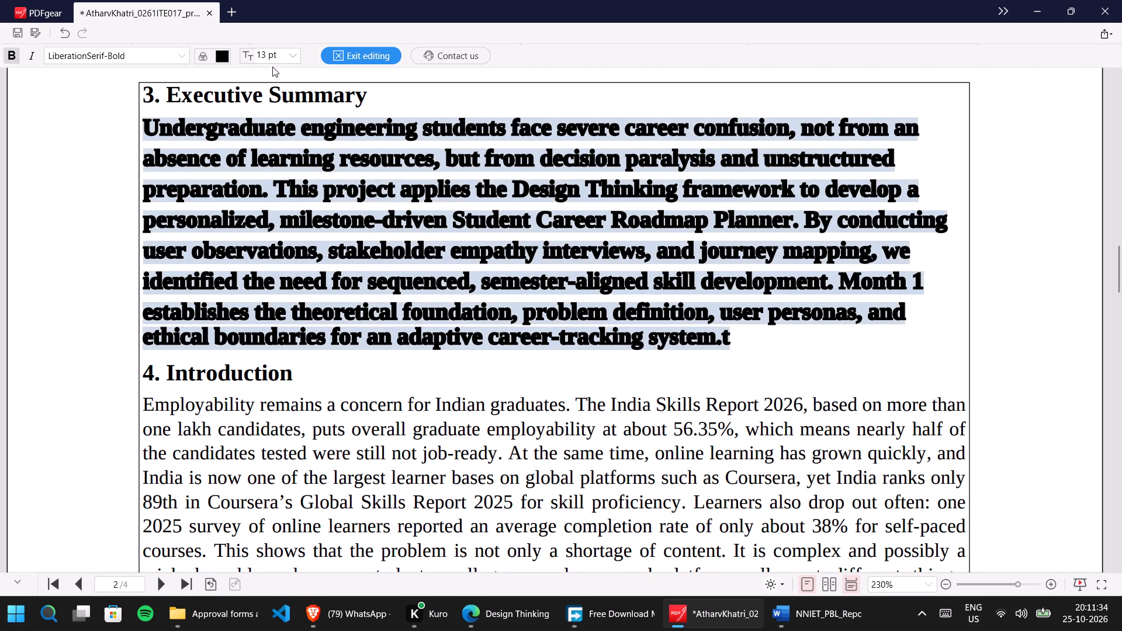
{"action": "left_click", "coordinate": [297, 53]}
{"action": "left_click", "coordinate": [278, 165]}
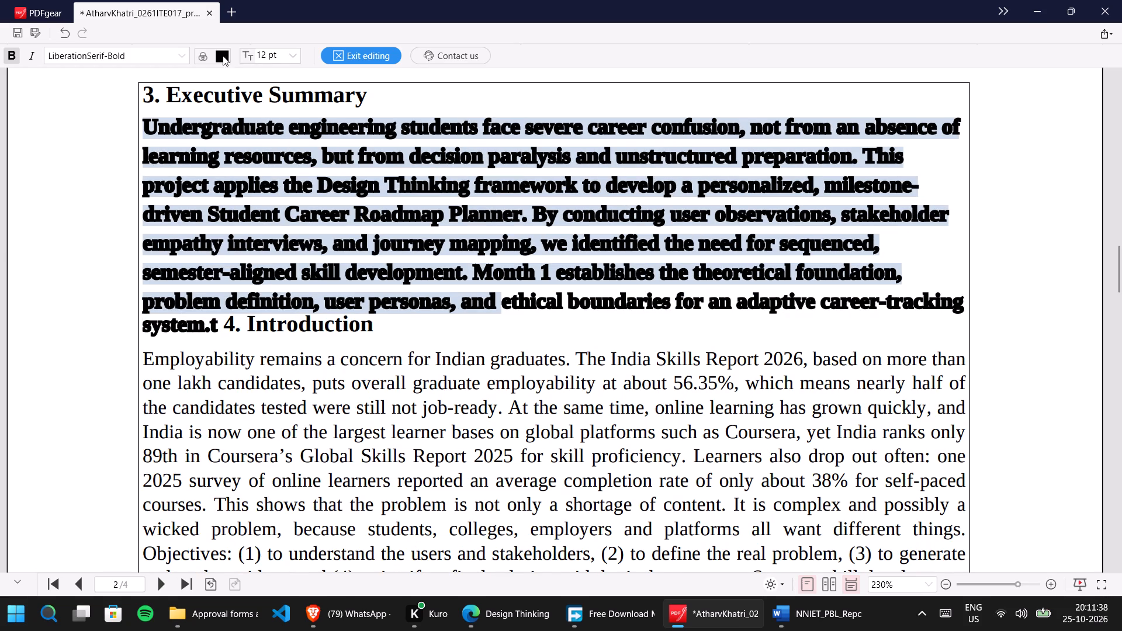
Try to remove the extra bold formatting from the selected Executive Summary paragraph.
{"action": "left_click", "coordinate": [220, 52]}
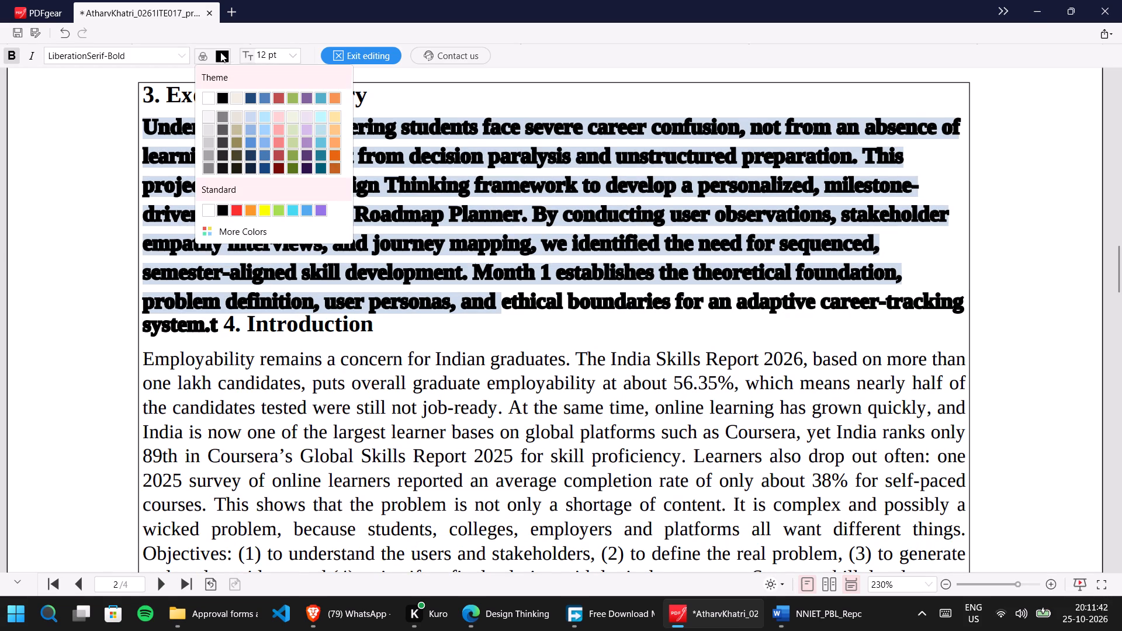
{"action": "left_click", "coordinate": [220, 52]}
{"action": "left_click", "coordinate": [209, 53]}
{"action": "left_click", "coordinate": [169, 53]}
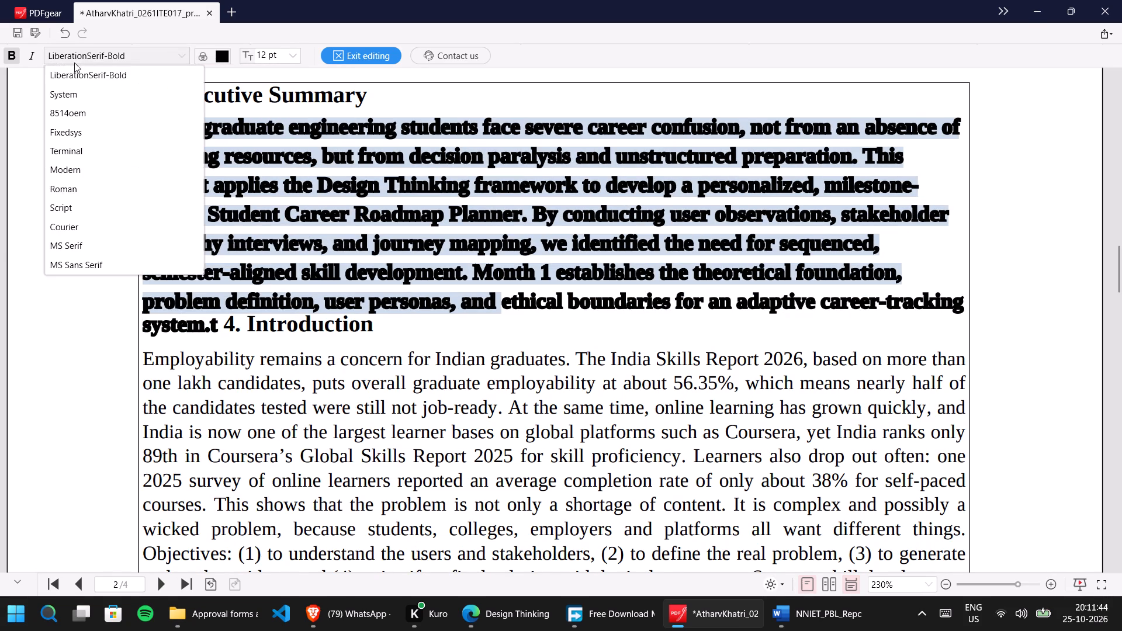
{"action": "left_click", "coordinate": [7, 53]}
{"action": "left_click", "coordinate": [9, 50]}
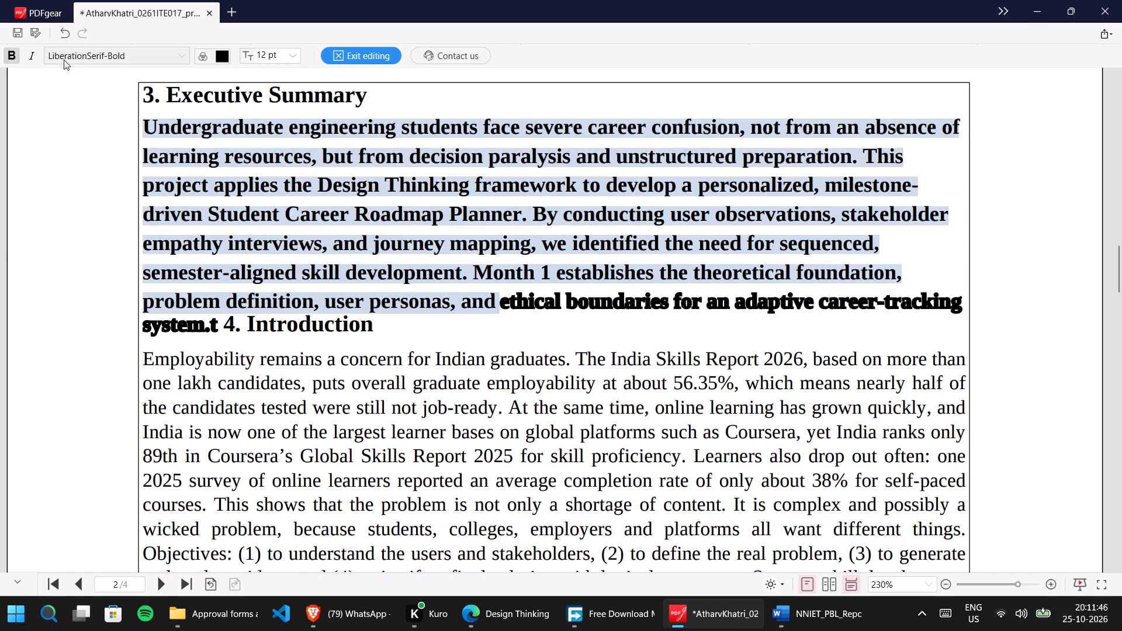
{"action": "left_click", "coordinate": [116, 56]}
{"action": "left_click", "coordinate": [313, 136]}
Delete all of the pasted paragraph text between the "3. Executive Summary" and "4. Introduction" headings.
{"action": "key", "text": "BackSpace"}
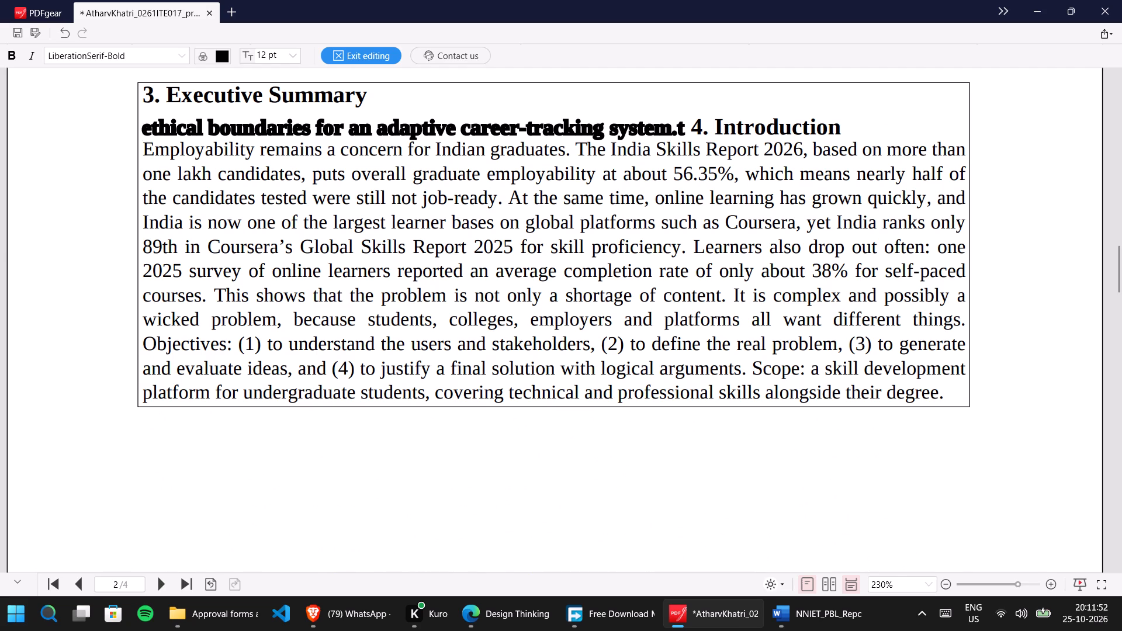
{"action": "left_click_drag", "start_coordinate": [690, 124], "coordinate": [643, 128]}
{"action": "left_click_drag", "start_coordinate": [643, 128], "coordinate": [117, 132]}
{"action": "key", "text": "BackSpace"}
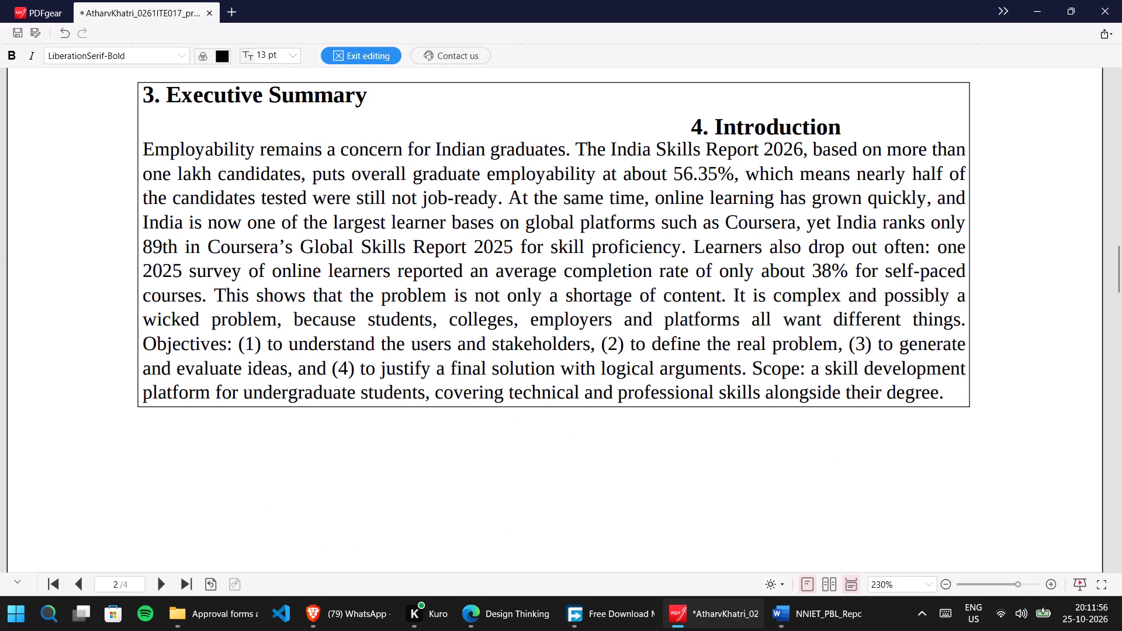
Insert ten line breaks before the "4. Introduction" heading to open up space under "3. Executive Summary".
{"action": "key", "text": "Return"}
{"action": "key", "text": "BackSpace"}
{"action": "key", "text": "Return"}
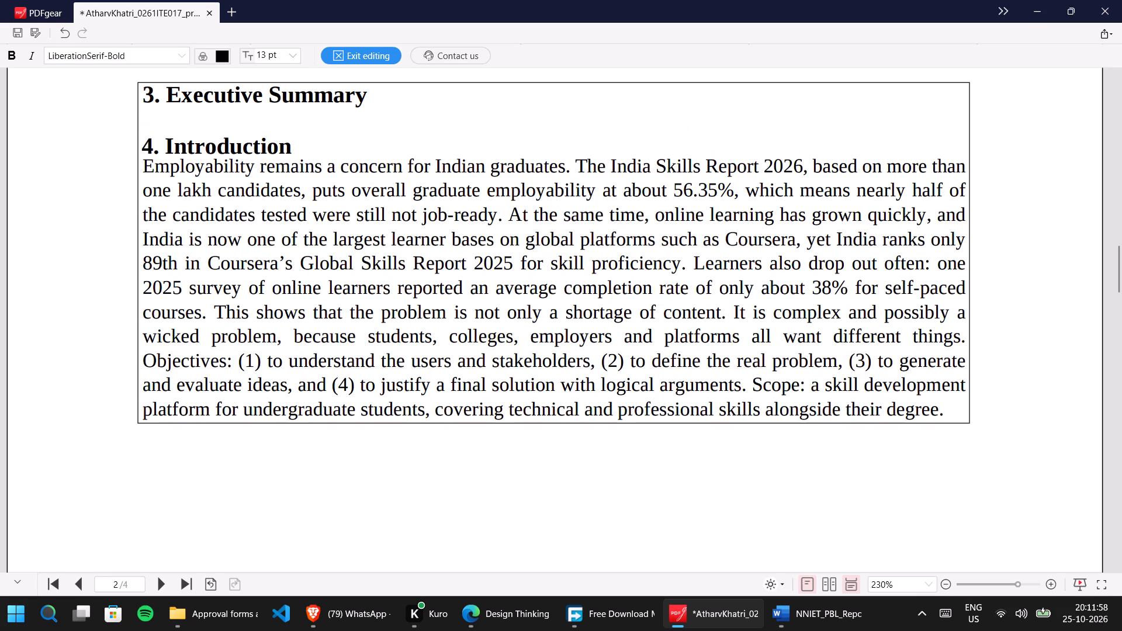
{"action": "key", "text": "Return"}
{"action": "key", "text": "Return"}
{"action": "key", "text": "Return"}
{"action": "key", "text": "Return"}
{"action": "key", "text": "Return"}
{"action": "key", "text": "Return"}
{"action": "key", "text": "Return"}
{"action": "key", "text": "Return"}
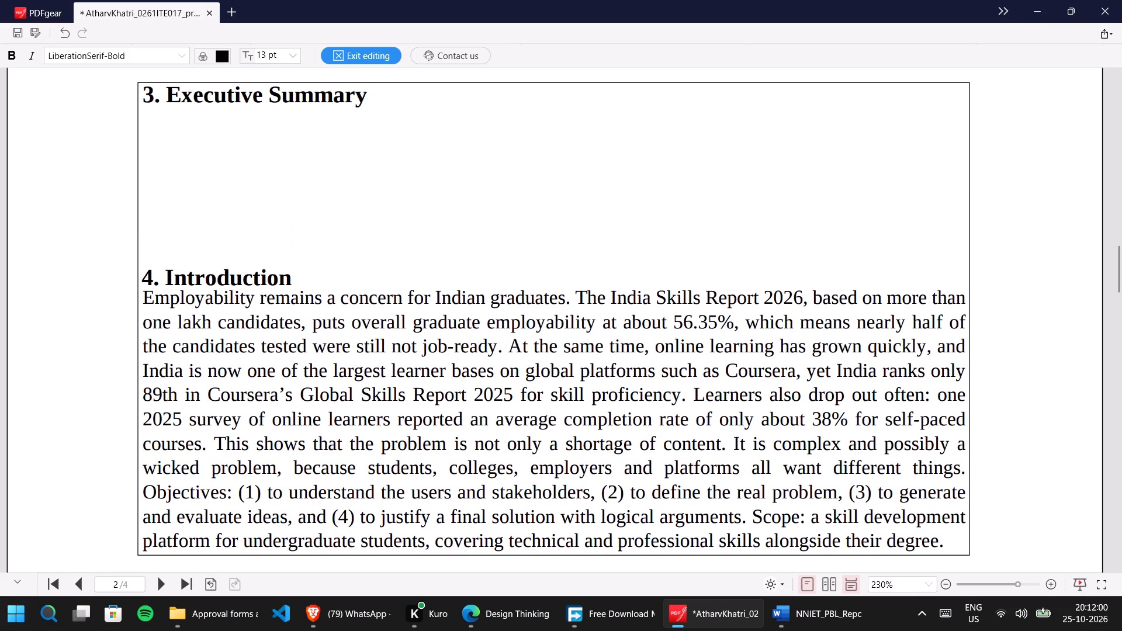
{"action": "key", "text": "Return"}
Look through the available fonts for one to use in the blank space under "3. Executive Summary".
{"action": "left_click", "coordinate": [263, 122]}
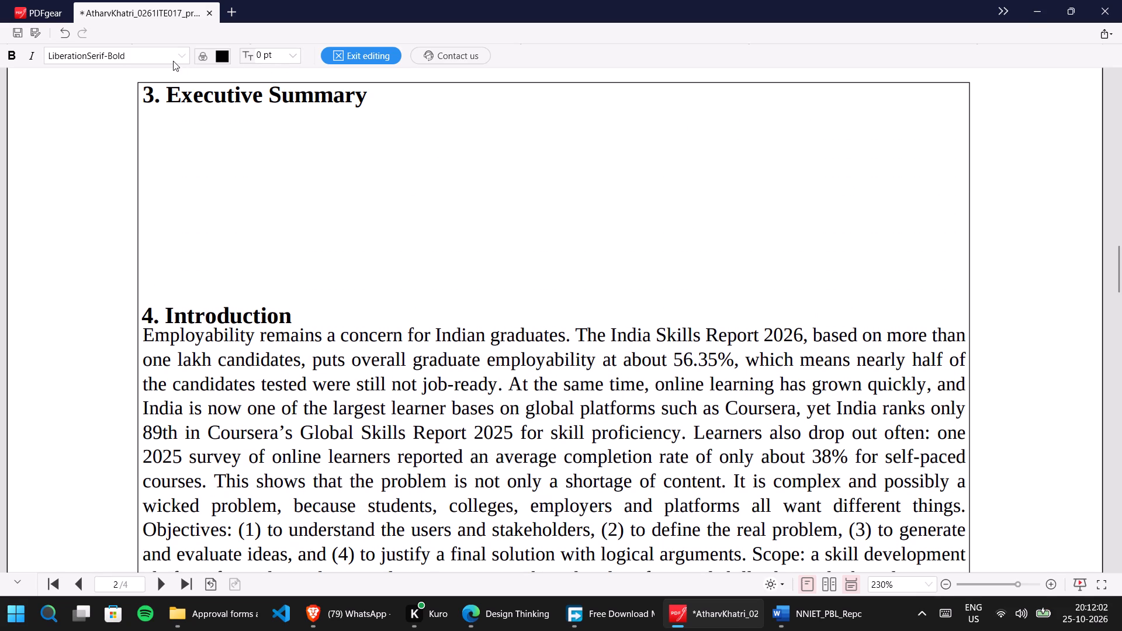
{"action": "left_click", "coordinate": [171, 58]}
{"action": "scroll", "coordinate": [155, 100], "scroll_direction": "down", "scroll_amount": 19}
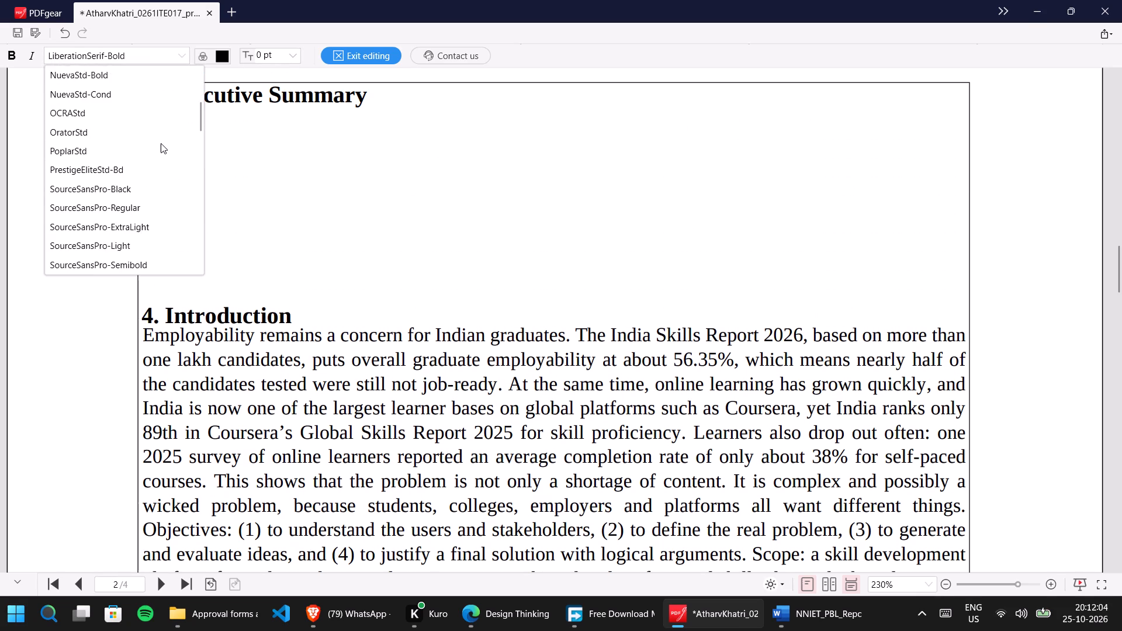
{"action": "scroll", "coordinate": [161, 143], "scroll_direction": "down", "scroll_amount": 20}
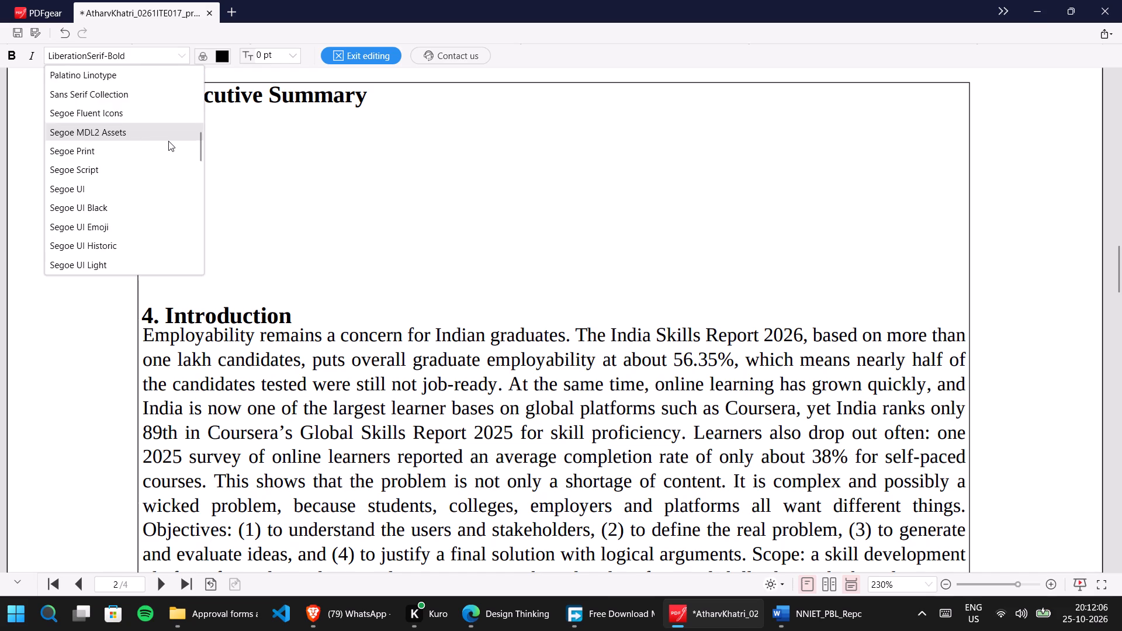
{"action": "scroll", "coordinate": [168, 141], "scroll_direction": "down", "scroll_amount": 20}
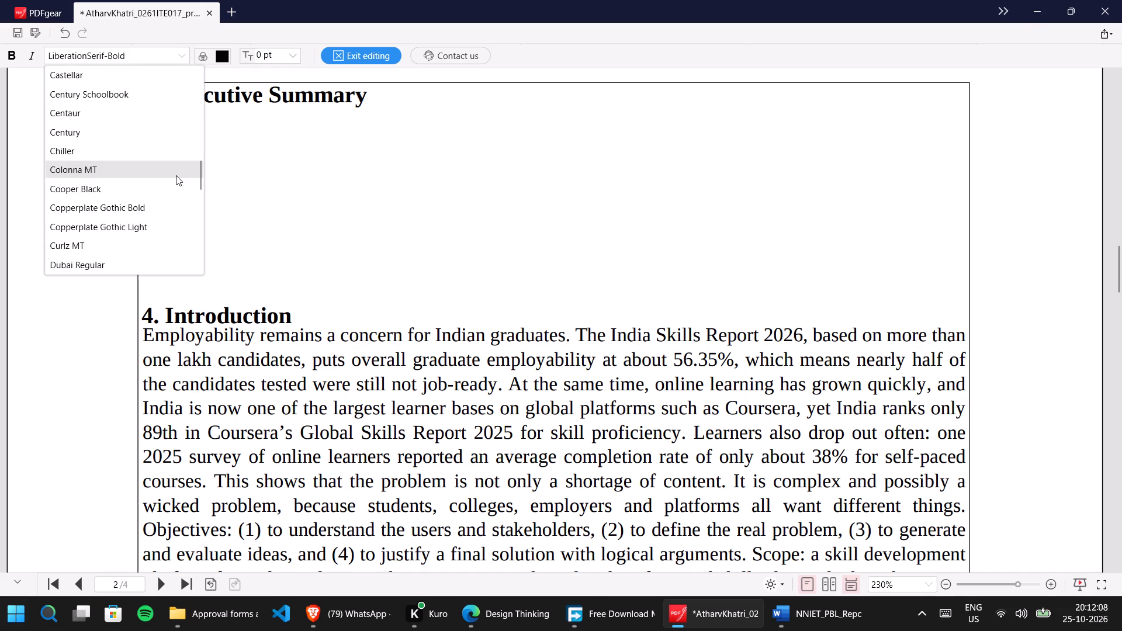
{"action": "scroll", "coordinate": [176, 175], "scroll_direction": "down", "scroll_amount": 20}
{"action": "scroll", "coordinate": [176, 175], "scroll_direction": "down", "scroll_amount": 14}
{"action": "scroll", "coordinate": [144, 190], "scroll_direction": "up", "scroll_amount": 6}
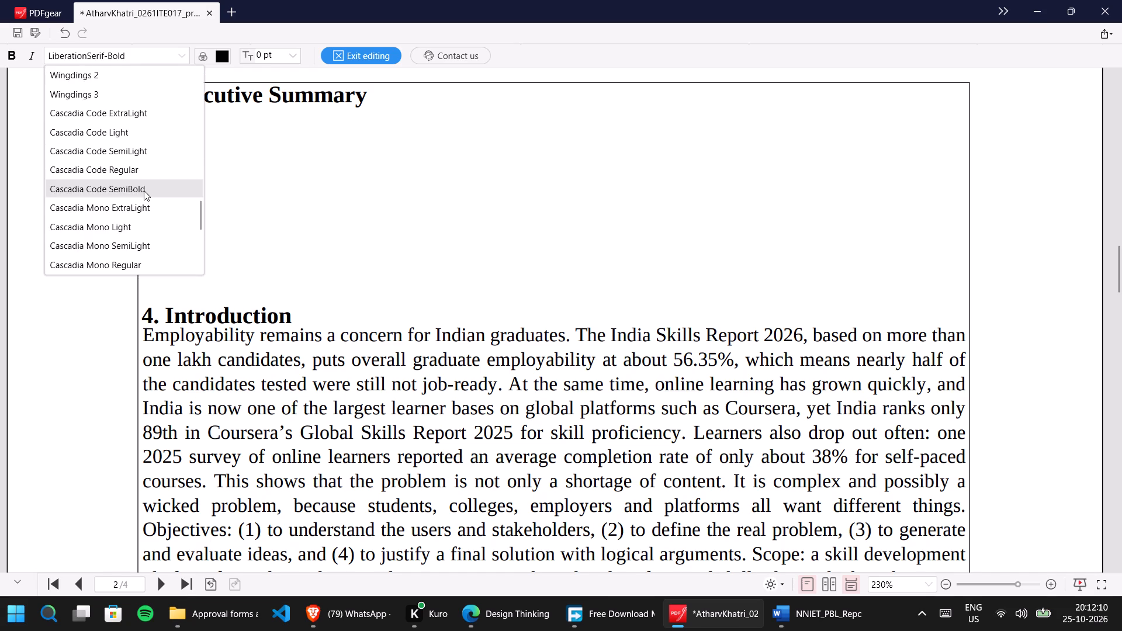
{"action": "scroll", "coordinate": [144, 190], "scroll_direction": "up", "scroll_amount": 6}
{"action": "scroll", "coordinate": [144, 190], "scroll_direction": "down", "scroll_amount": 3}
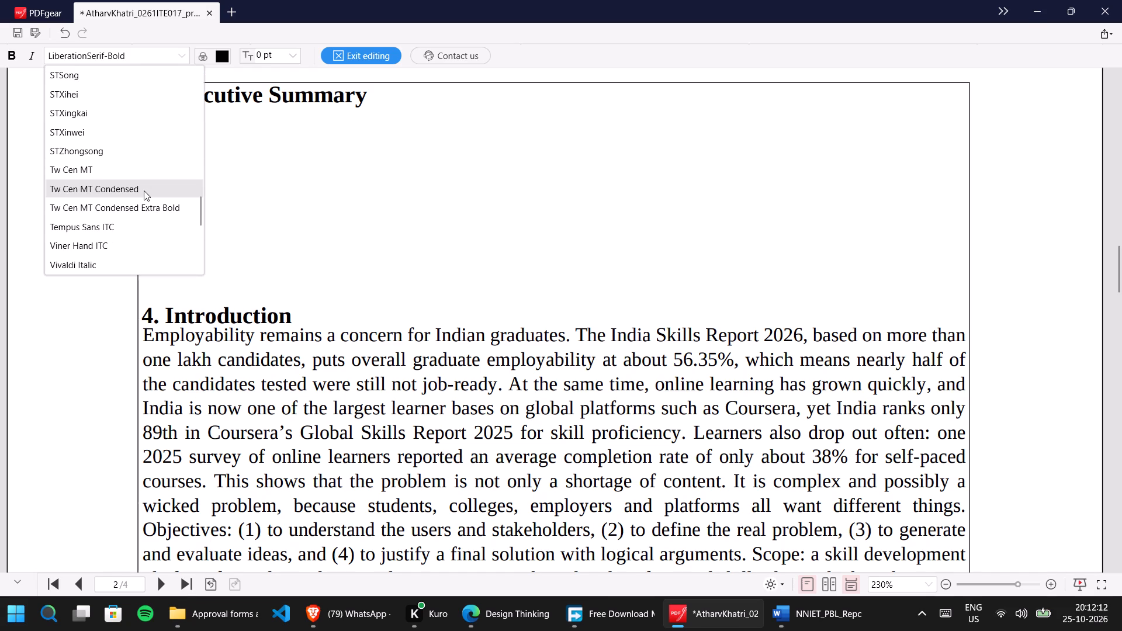
{"action": "scroll", "coordinate": [144, 190], "scroll_direction": "up", "scroll_amount": 3}
{"action": "scroll", "coordinate": [144, 190], "scroll_direction": "down", "scroll_amount": 4}
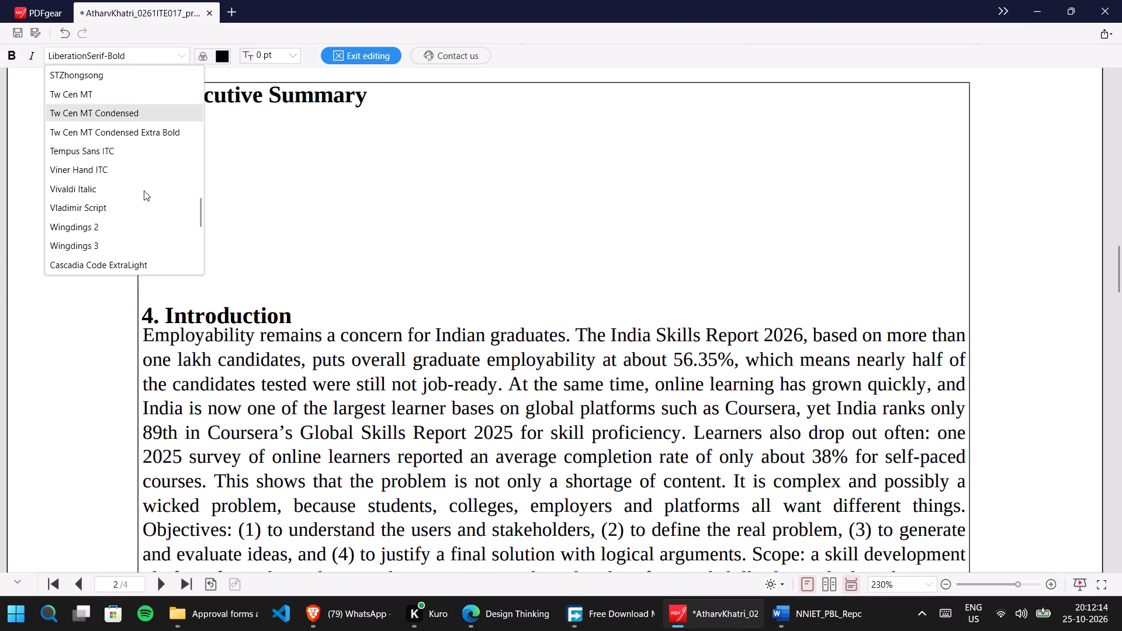
{"action": "scroll", "coordinate": [144, 190], "scroll_direction": "down", "scroll_amount": 9}
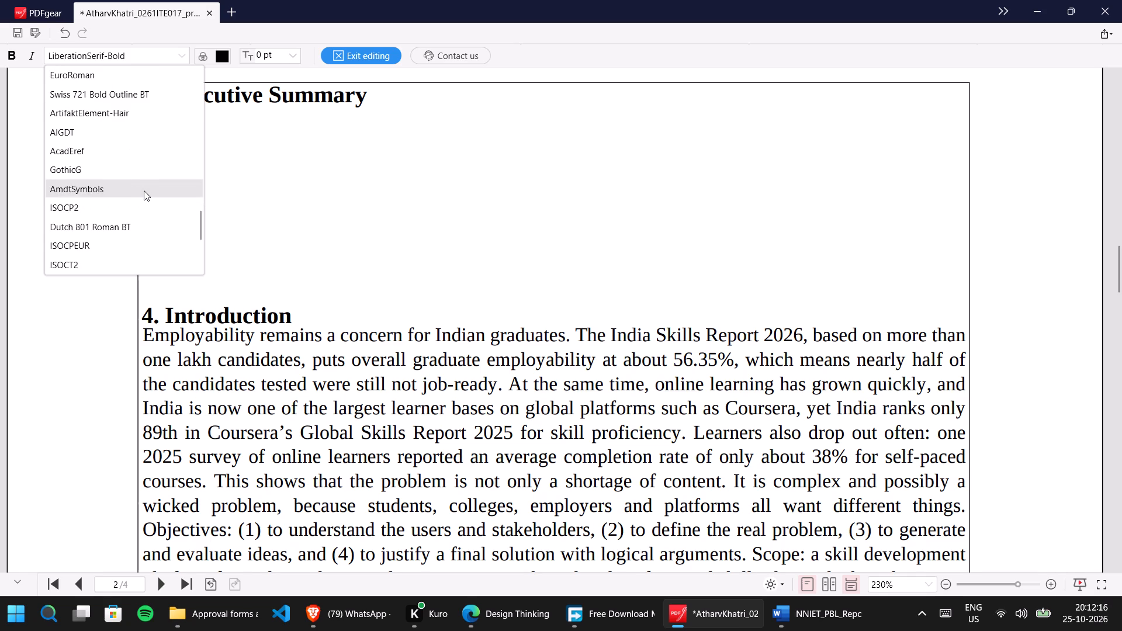
{"action": "scroll", "coordinate": [144, 190], "scroll_direction": "down", "scroll_amount": 20}
{"action": "scroll", "coordinate": [144, 190], "scroll_direction": "down", "scroll_amount": 6}
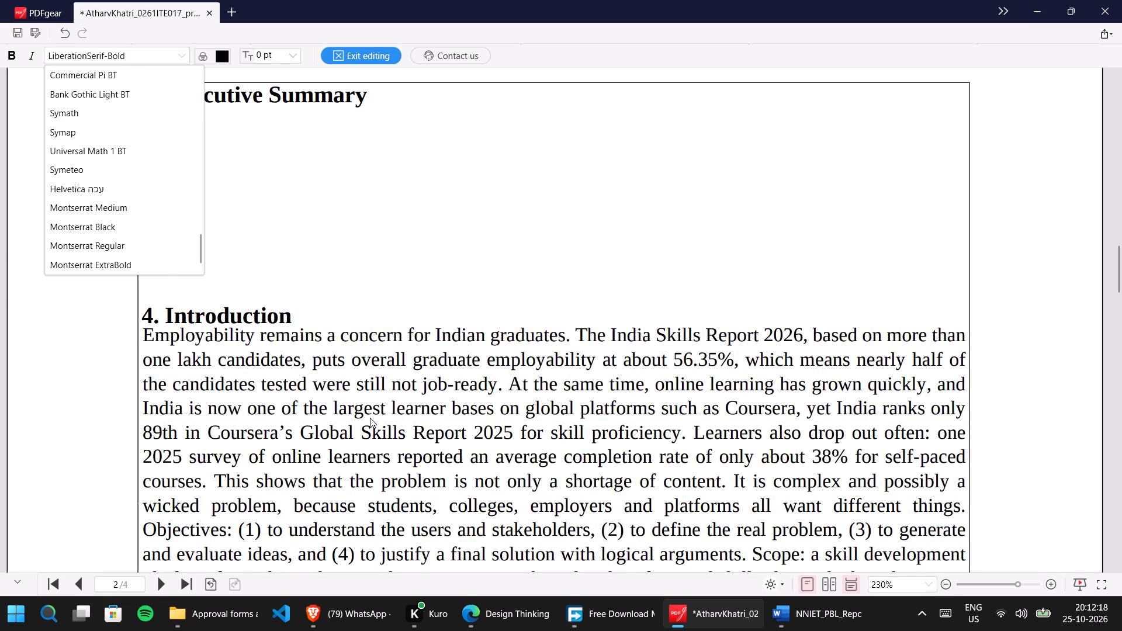
{"action": "left_click", "coordinate": [397, 36]}
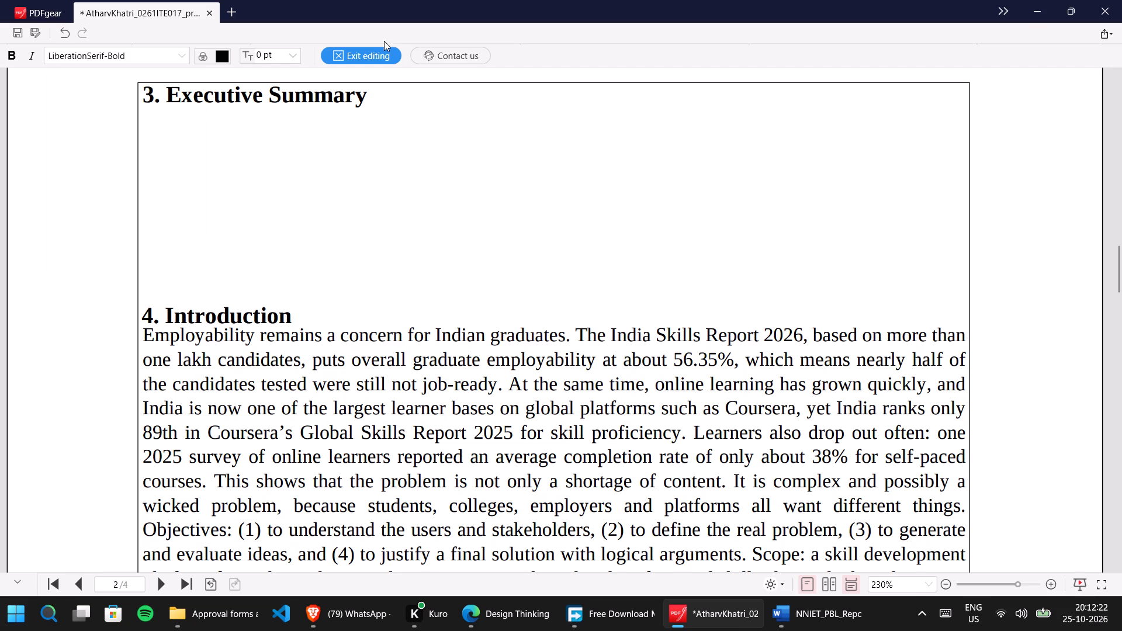
Check the font formatting of the "3. Executive Summary" and "4. Introduction" headings.
{"action": "left_click", "coordinate": [293, 91]}
{"action": "left_click", "coordinate": [213, 95]}
{"action": "left_click_drag", "start_coordinate": [170, 312], "coordinate": [265, 301]}
{"action": "left_click_drag", "start_coordinate": [266, 318], "coordinate": [185, 311]}
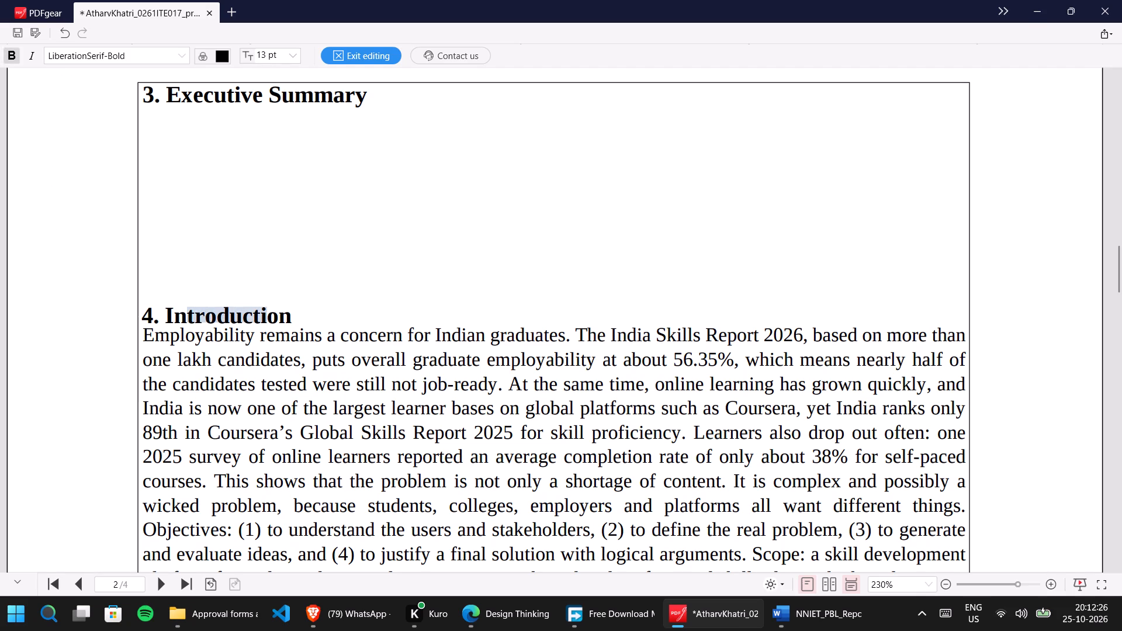
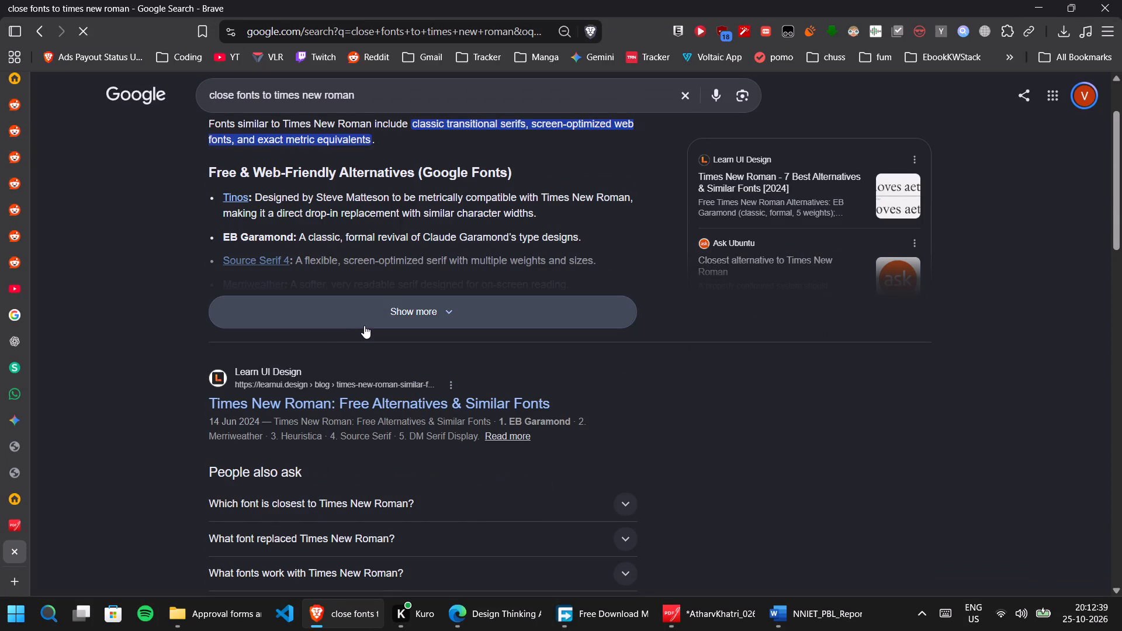
Switch to PDFgear and look through its font list for a font close to Times New Roman.
{"action": "key", "text": "alt+Tab"}
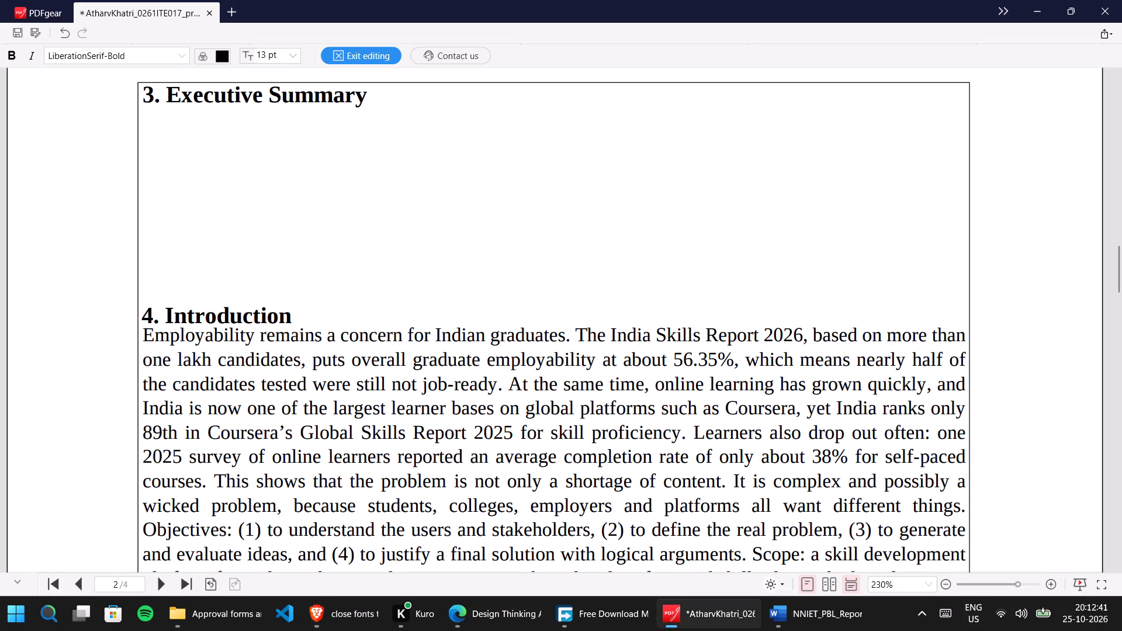
{"action": "left_click", "coordinate": [91, 51]}
{"action": "scroll", "coordinate": [86, 123], "scroll_direction": "down", "scroll_amount": 13}
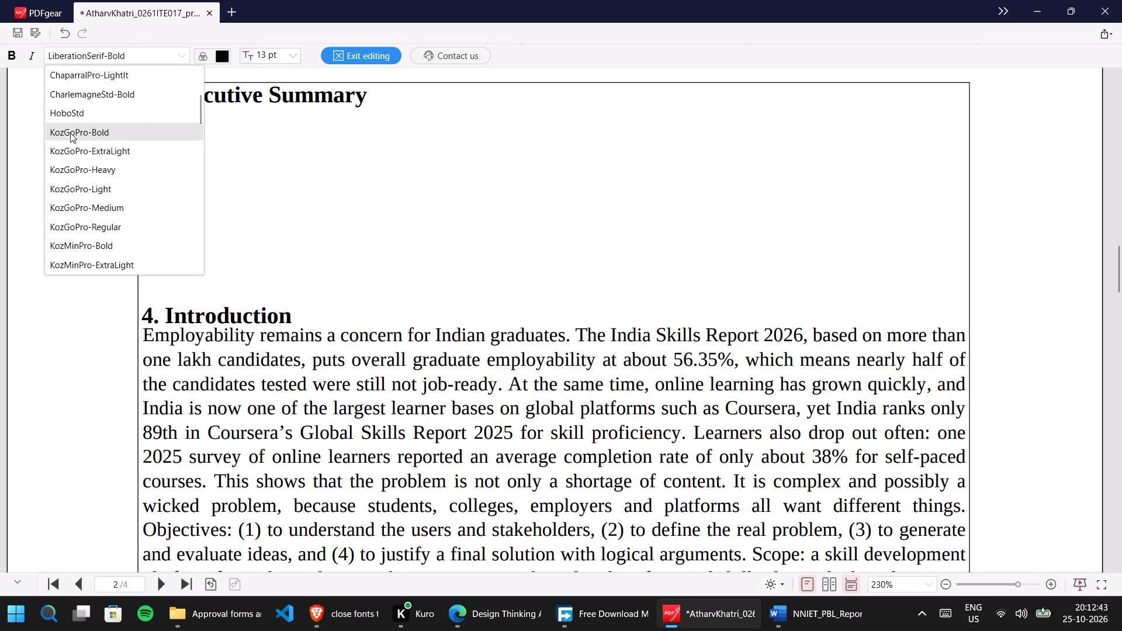
{"action": "scroll", "coordinate": [70, 133], "scroll_direction": "down", "scroll_amount": 11}
{"action": "scroll", "coordinate": [67, 127], "scroll_direction": "up", "scroll_amount": 2}
{"action": "scroll", "coordinate": [150, 148], "scroll_direction": "up", "scroll_amount": 3}
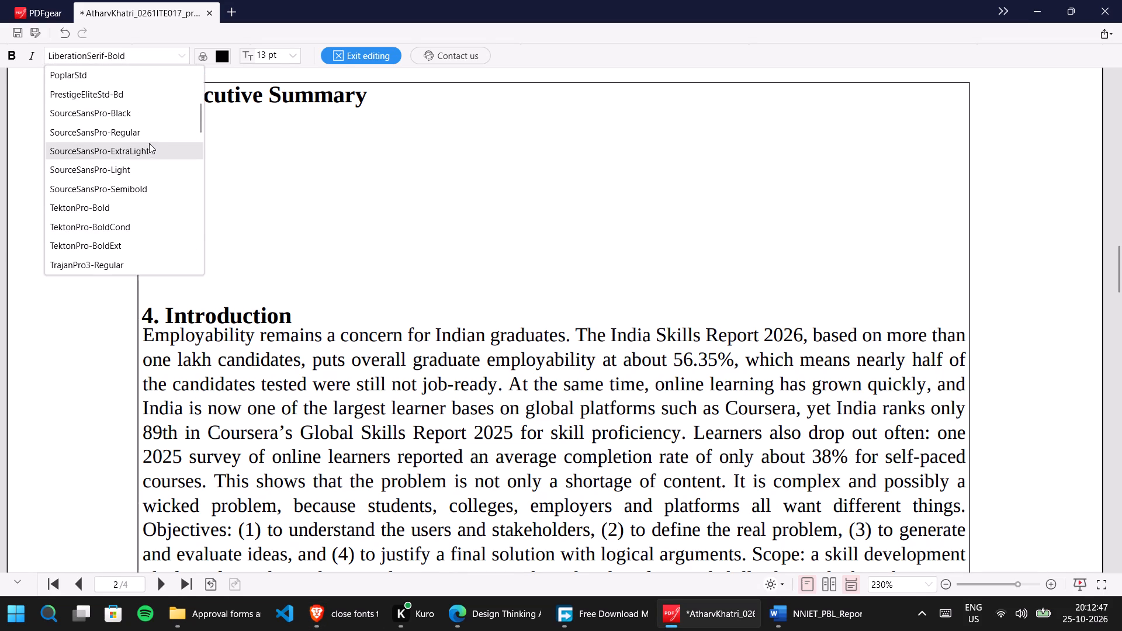
{"action": "scroll", "coordinate": [154, 133], "scroll_direction": "up", "scroll_amount": 2}
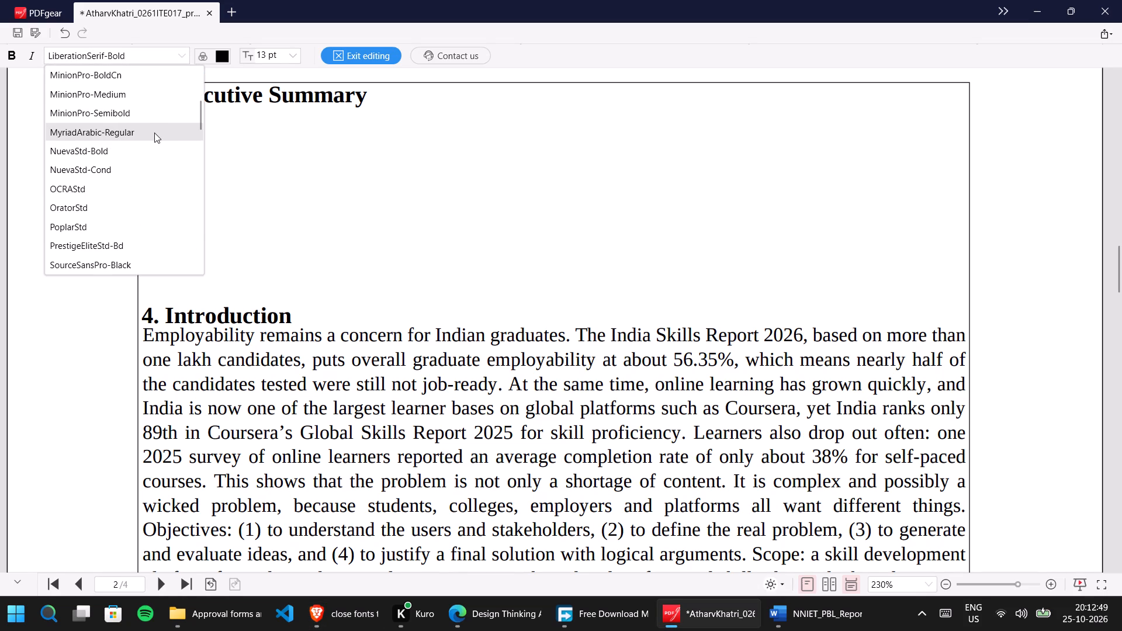
{"action": "scroll", "coordinate": [154, 133], "scroll_direction": "down", "scroll_amount": 20}
{"action": "scroll", "coordinate": [154, 133], "scroll_direction": "down", "scroll_amount": 6}
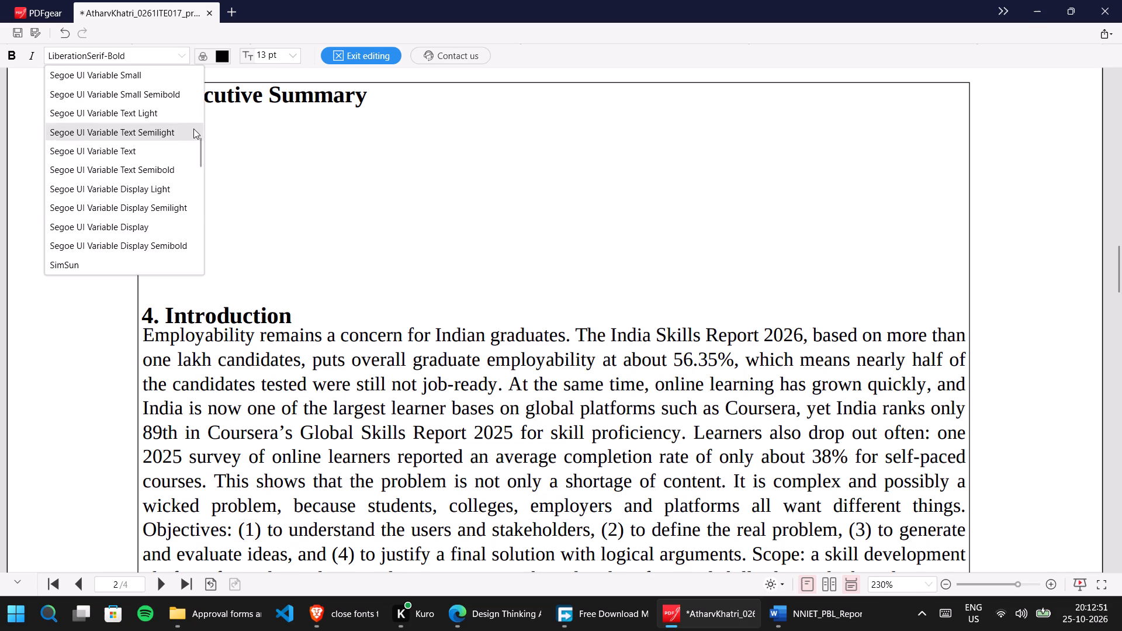
{"action": "left_click_drag", "start_coordinate": [200, 153], "coordinate": [205, 186]}
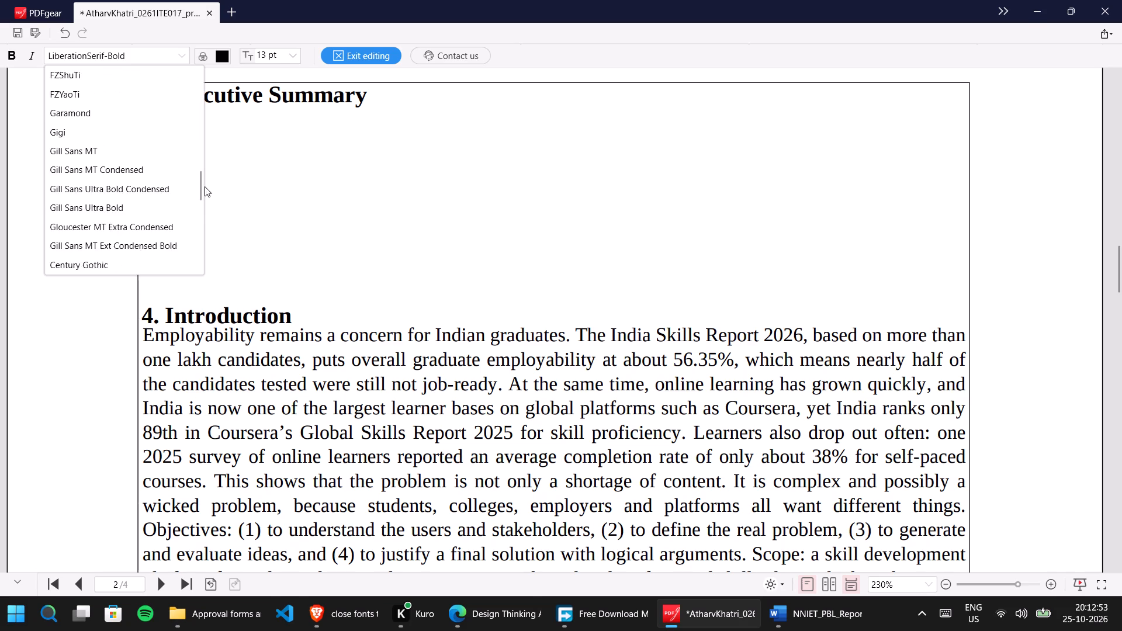
{"action": "left_click_drag", "start_coordinate": [205, 186], "coordinate": [203, 210]}
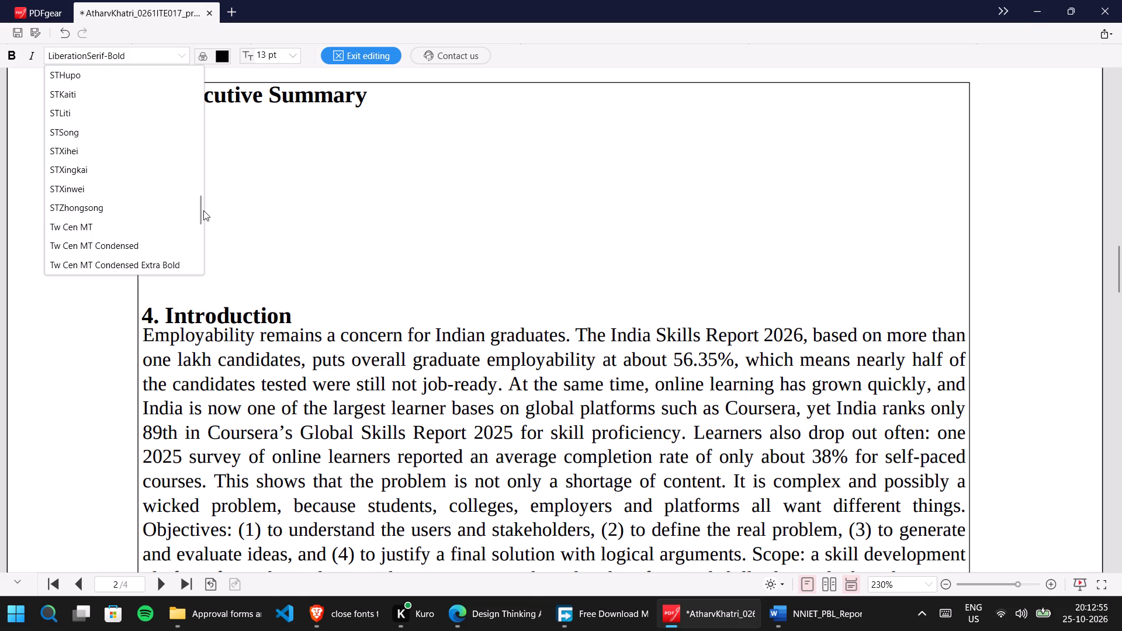
{"action": "left_click_drag", "start_coordinate": [203, 210], "coordinate": [192, 256]}
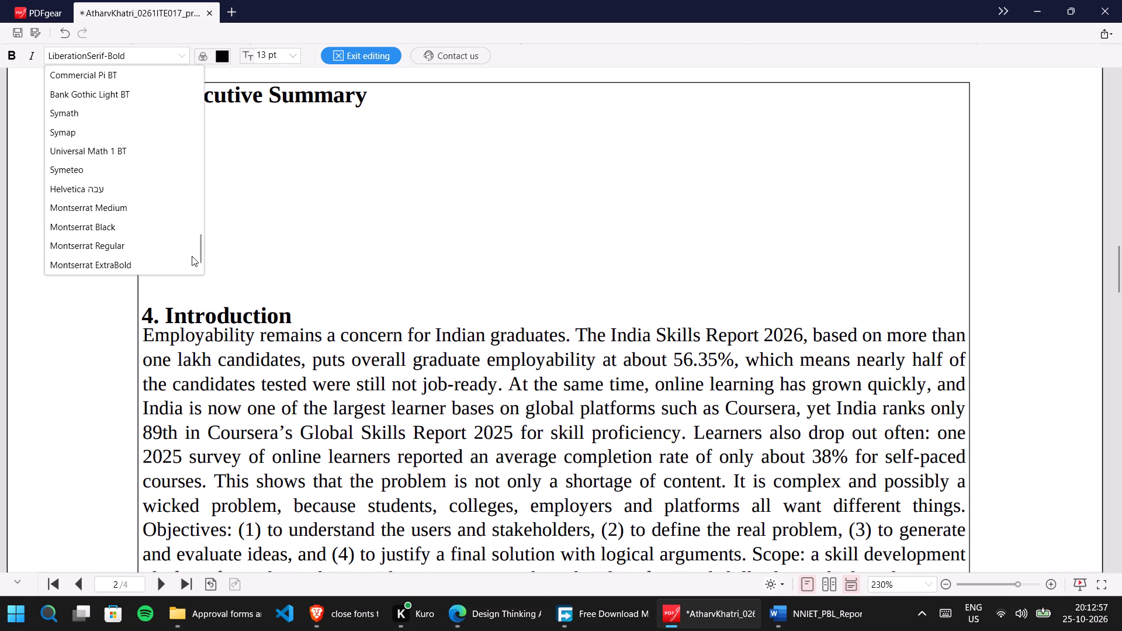
{"action": "left_click_drag", "start_coordinate": [192, 256], "coordinate": [195, 234]}
{"action": "key", "text": "alt+Tab"}
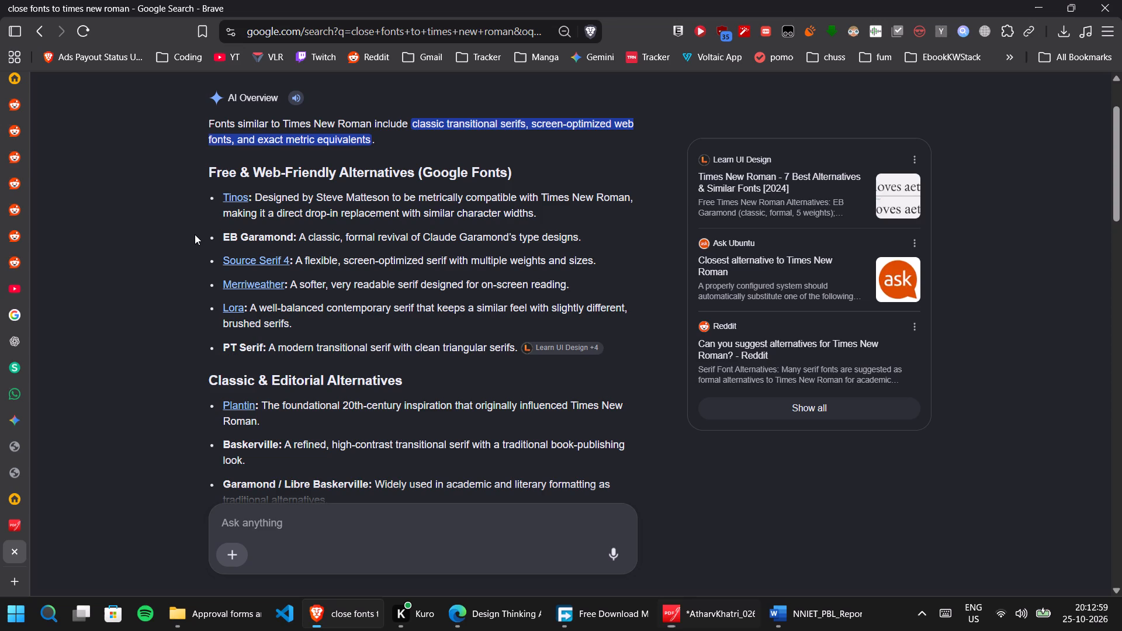
{"action": "key", "text": "alt+Tab"}
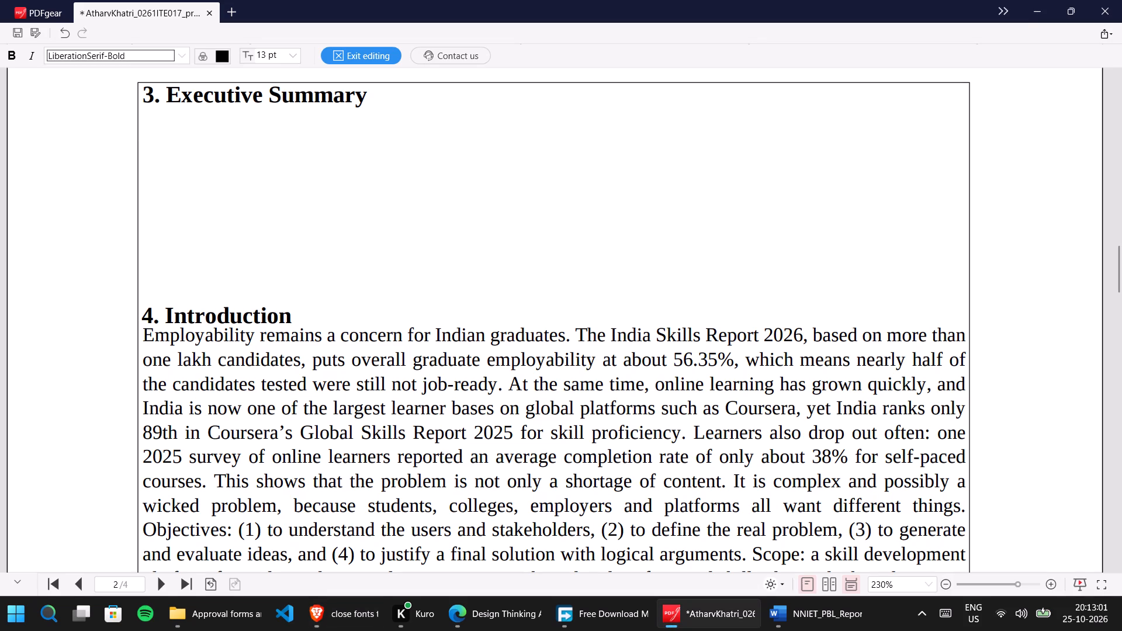
{"action": "left_click", "coordinate": [181, 58]}
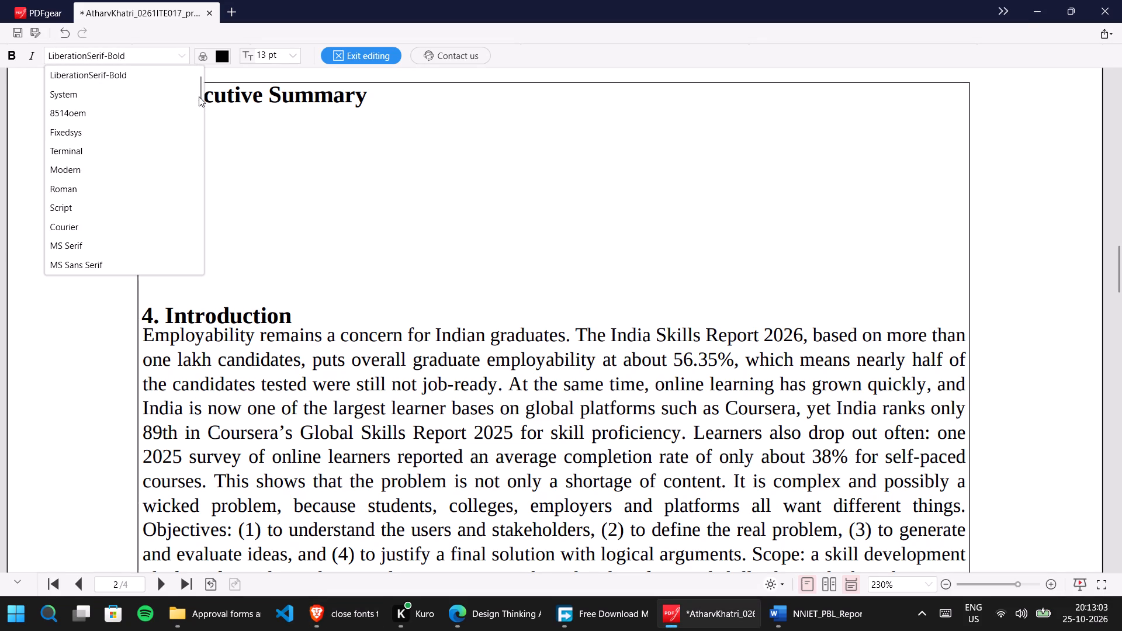
{"action": "left_click_drag", "start_coordinate": [200, 93], "coordinate": [200, 89]}
{"action": "left_click_drag", "start_coordinate": [200, 89], "coordinate": [202, 105]}
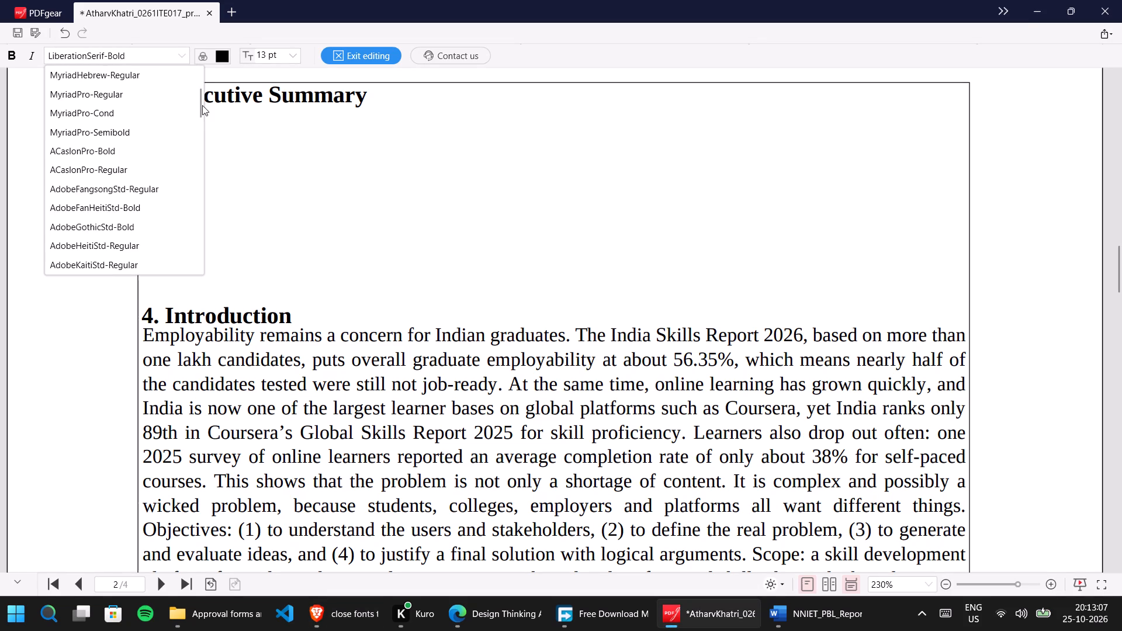
{"action": "left_click_drag", "start_coordinate": [202, 105], "coordinate": [202, 122]}
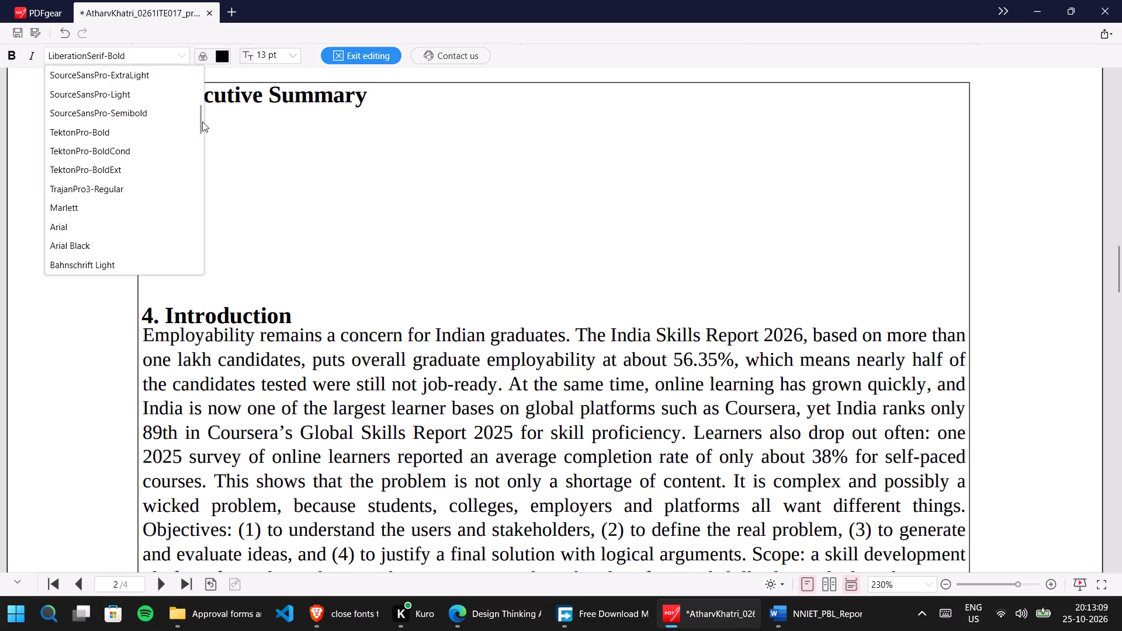
{"action": "left_click_drag", "start_coordinate": [202, 122], "coordinate": [207, 143]}
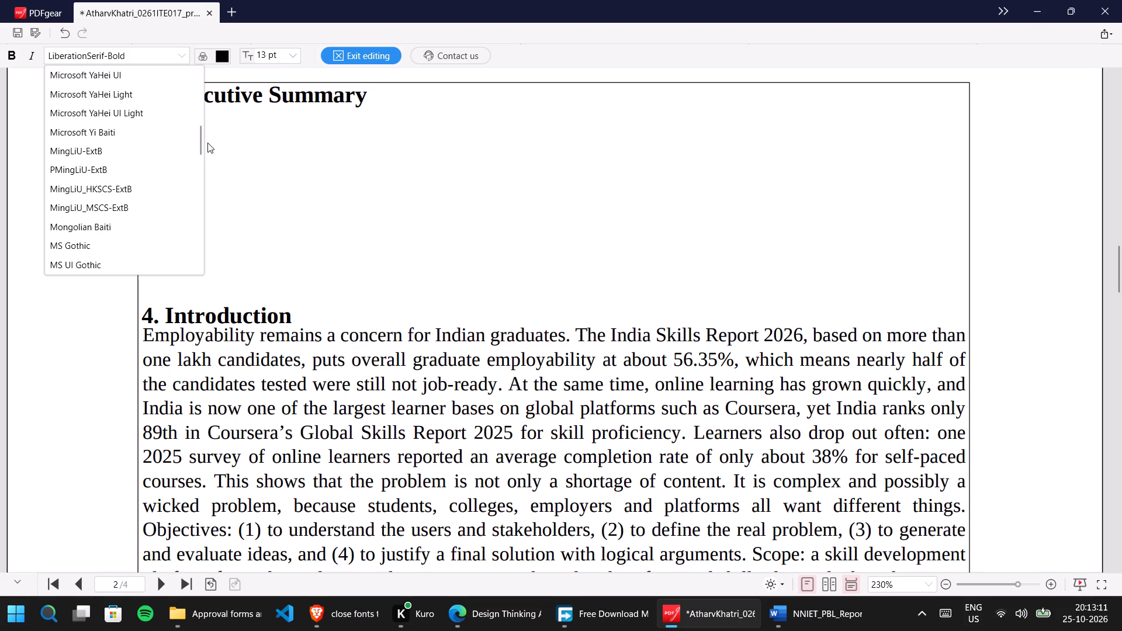
{"action": "left_click_drag", "start_coordinate": [207, 143], "coordinate": [207, 153]}
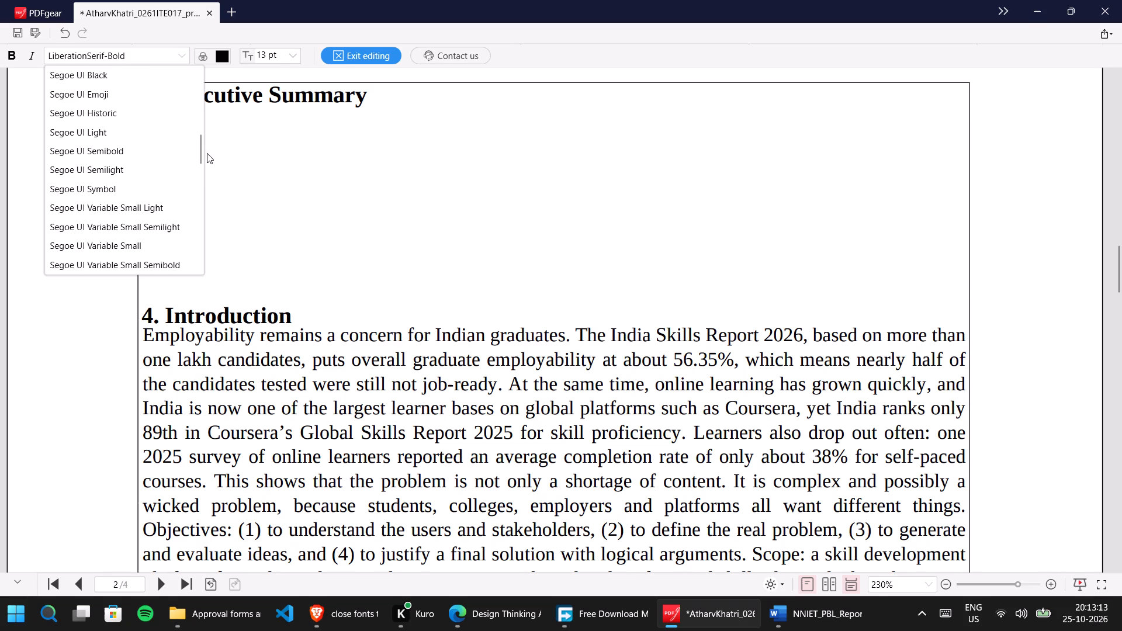
{"action": "left_click_drag", "start_coordinate": [207, 153], "coordinate": [206, 148]}
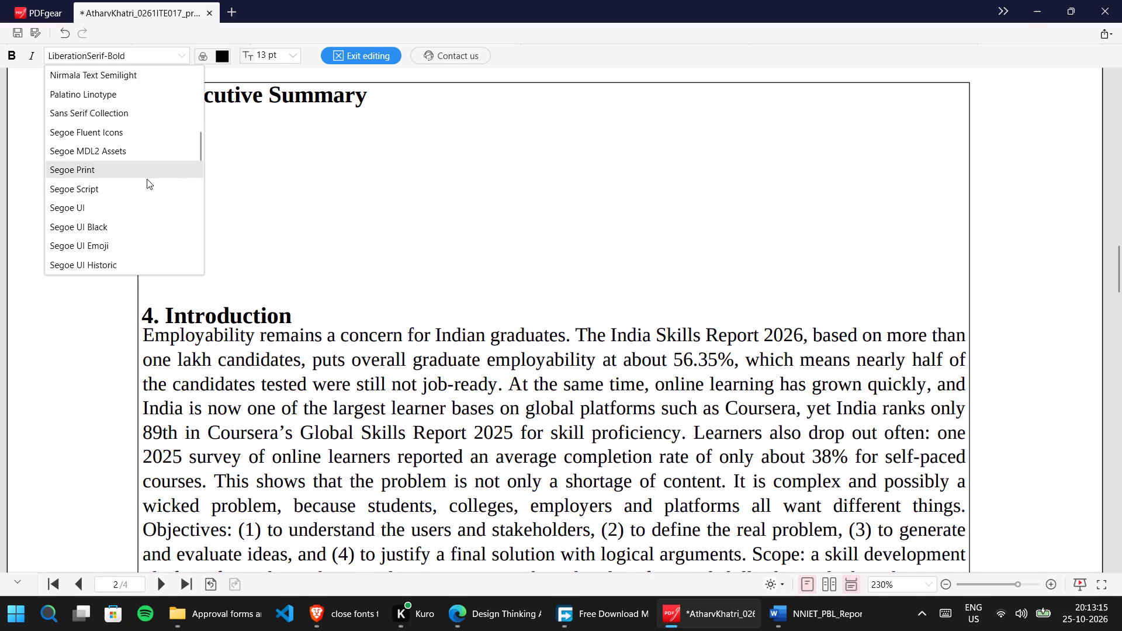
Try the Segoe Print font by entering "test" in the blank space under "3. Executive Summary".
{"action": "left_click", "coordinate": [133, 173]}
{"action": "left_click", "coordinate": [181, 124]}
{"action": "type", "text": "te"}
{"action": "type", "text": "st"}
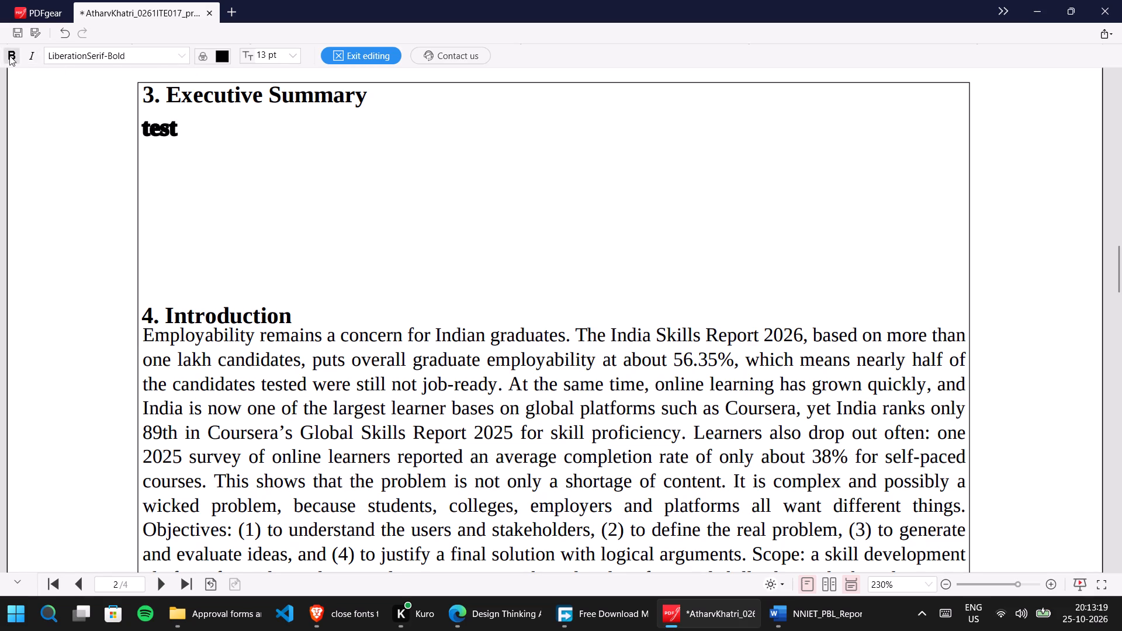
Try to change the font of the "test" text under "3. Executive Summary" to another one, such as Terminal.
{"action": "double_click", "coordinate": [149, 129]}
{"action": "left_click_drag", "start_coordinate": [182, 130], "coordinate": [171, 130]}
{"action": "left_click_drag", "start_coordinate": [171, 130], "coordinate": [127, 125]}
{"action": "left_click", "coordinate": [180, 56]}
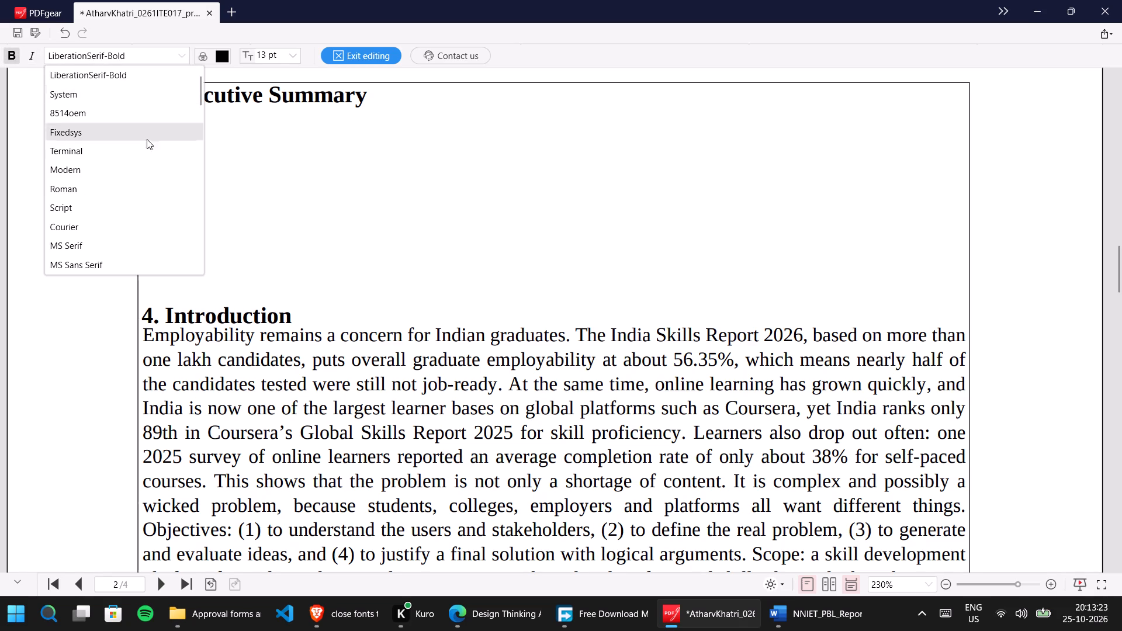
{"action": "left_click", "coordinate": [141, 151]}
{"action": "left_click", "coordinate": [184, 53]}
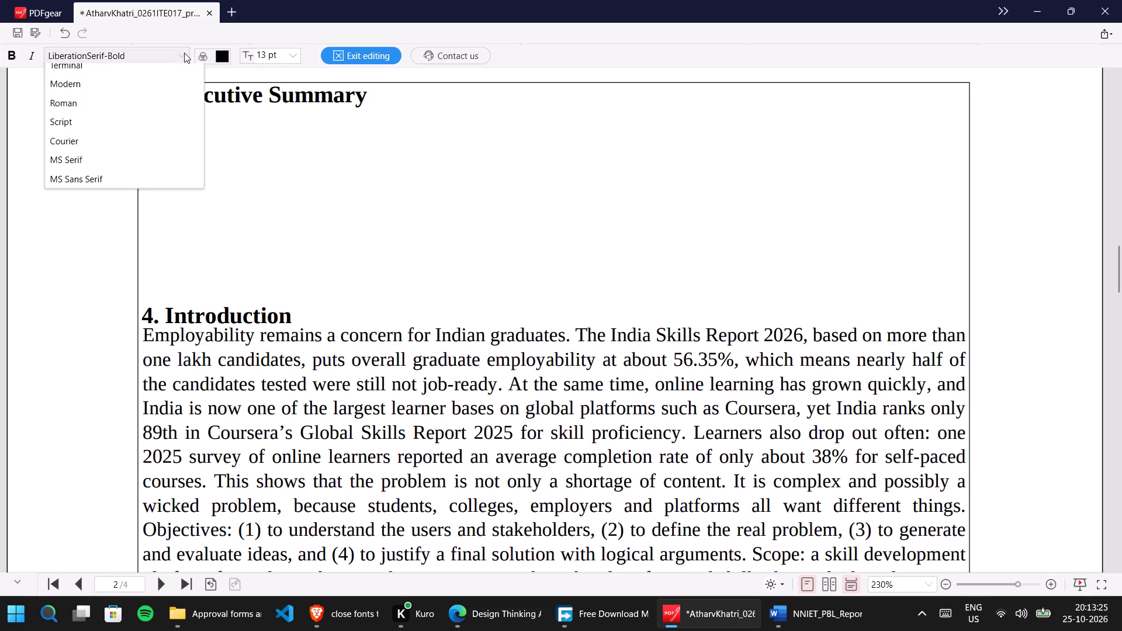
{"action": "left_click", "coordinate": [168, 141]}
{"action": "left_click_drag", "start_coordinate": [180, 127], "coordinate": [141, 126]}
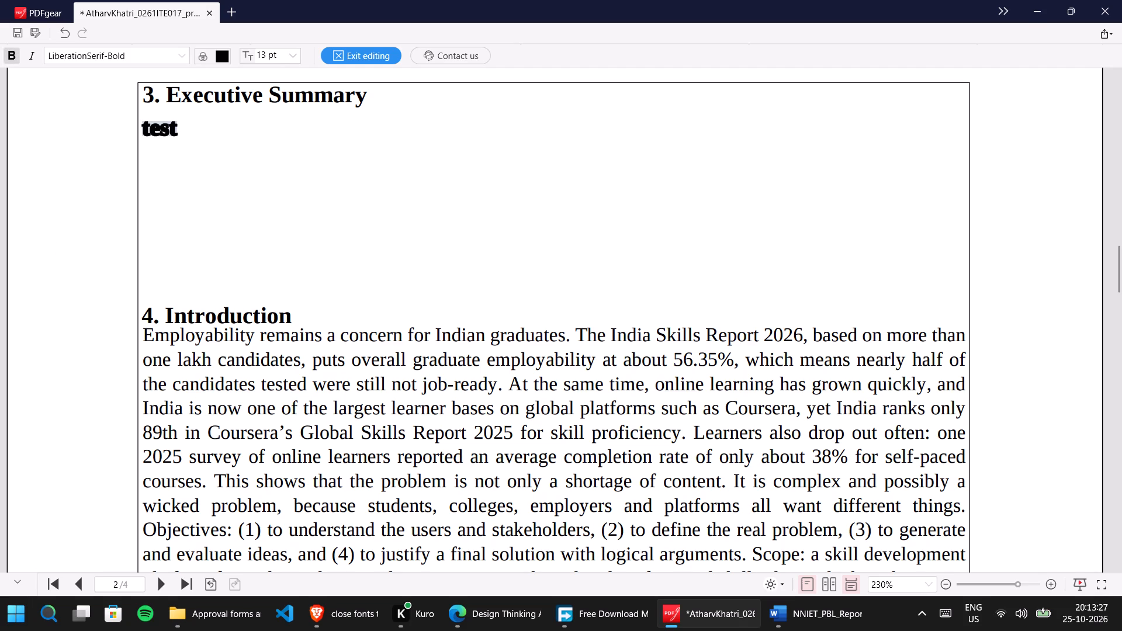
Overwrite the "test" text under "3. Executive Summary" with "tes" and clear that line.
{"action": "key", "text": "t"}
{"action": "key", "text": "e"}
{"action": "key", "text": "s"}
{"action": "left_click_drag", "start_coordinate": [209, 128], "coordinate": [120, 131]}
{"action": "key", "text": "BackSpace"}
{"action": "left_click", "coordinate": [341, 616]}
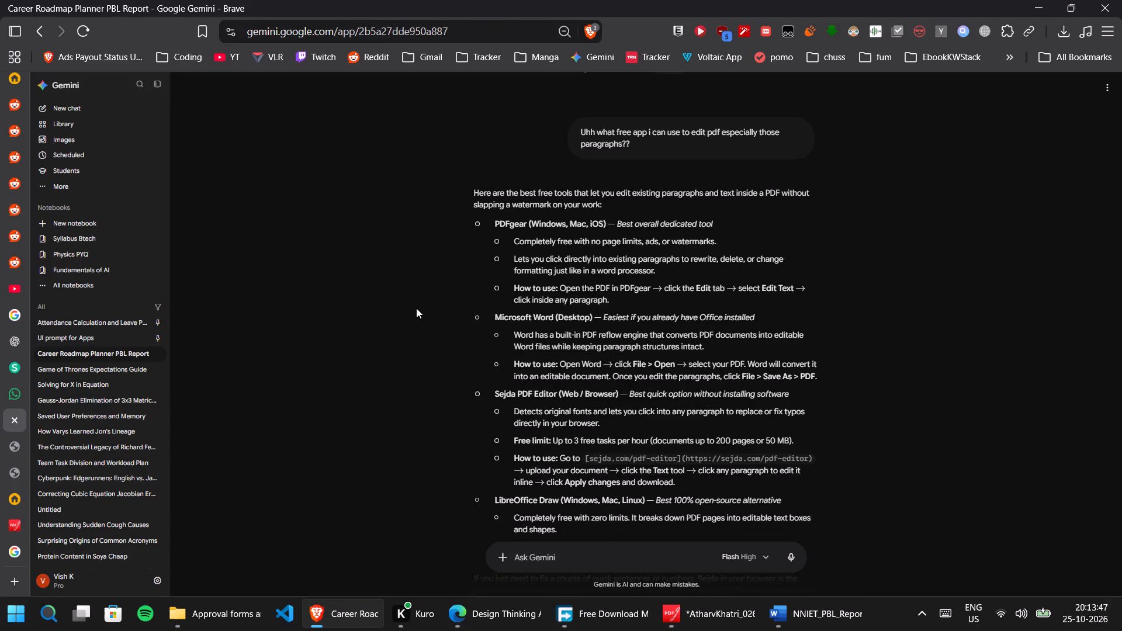
Search for "google docs" in a new browser tab and create a blank Google Docs document.
{"action": "key", "text": "ctrl+t"}
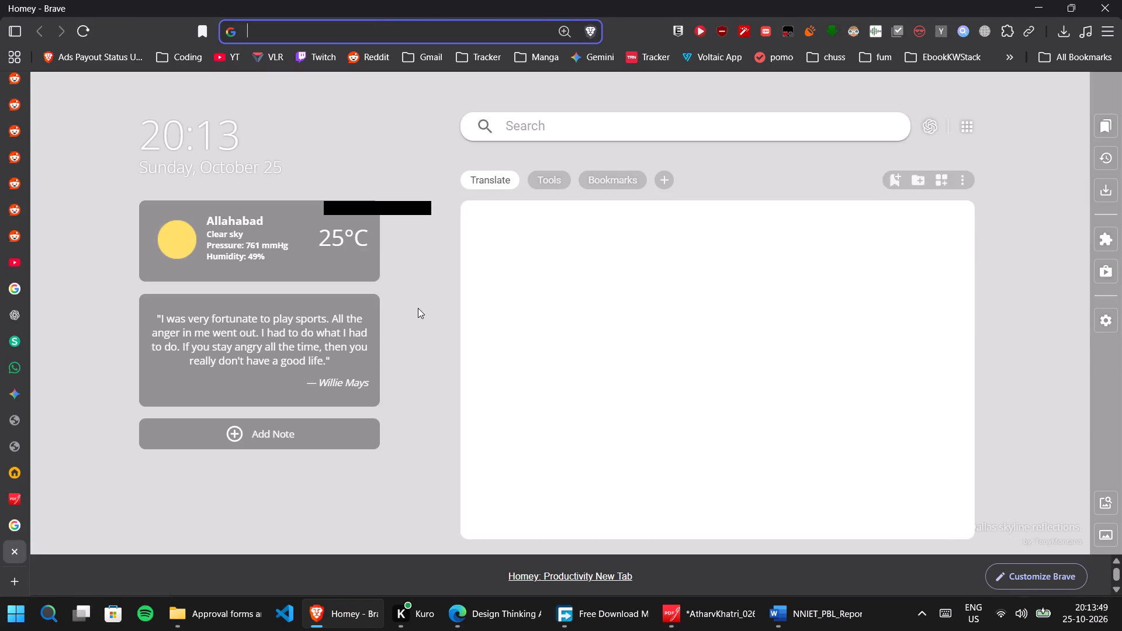
{"action": "type", "text": "google docs"}
{"action": "key", "text": "Return"}
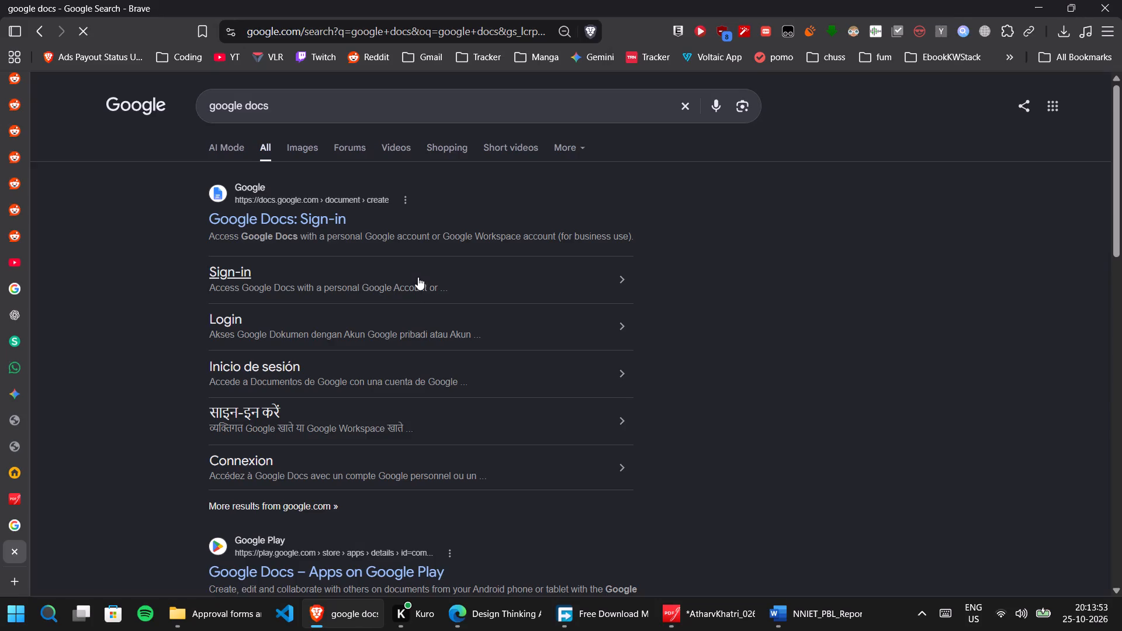
{"action": "left_click", "coordinate": [232, 226]}
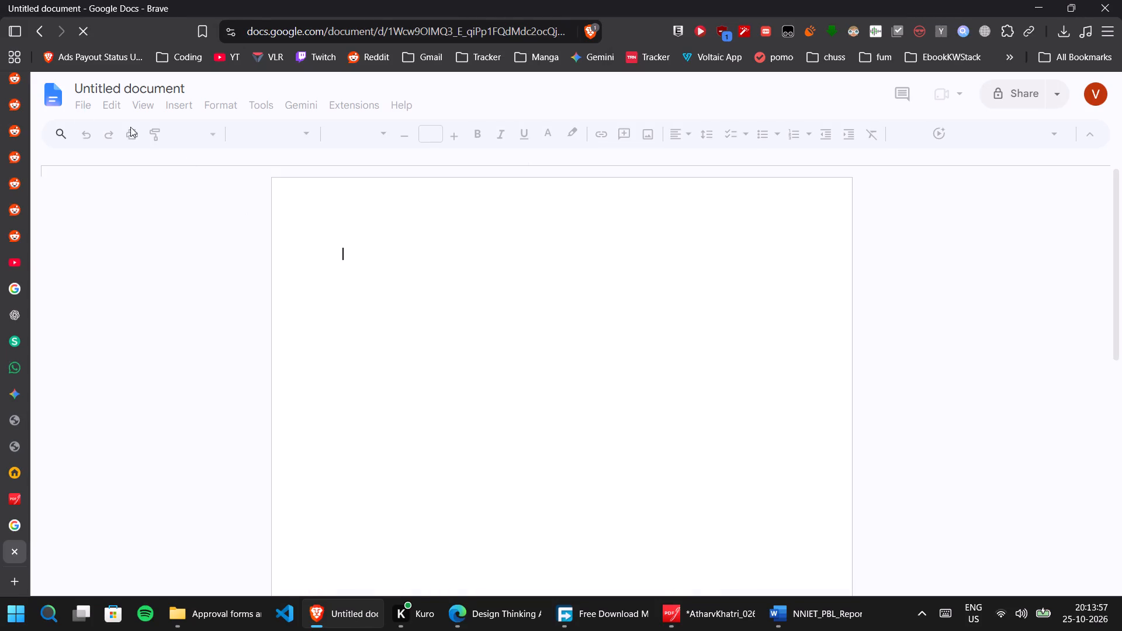
Upload the progress_report_1 file from the computer and open it in Google Docs.
{"action": "left_click", "coordinate": [91, 109]}
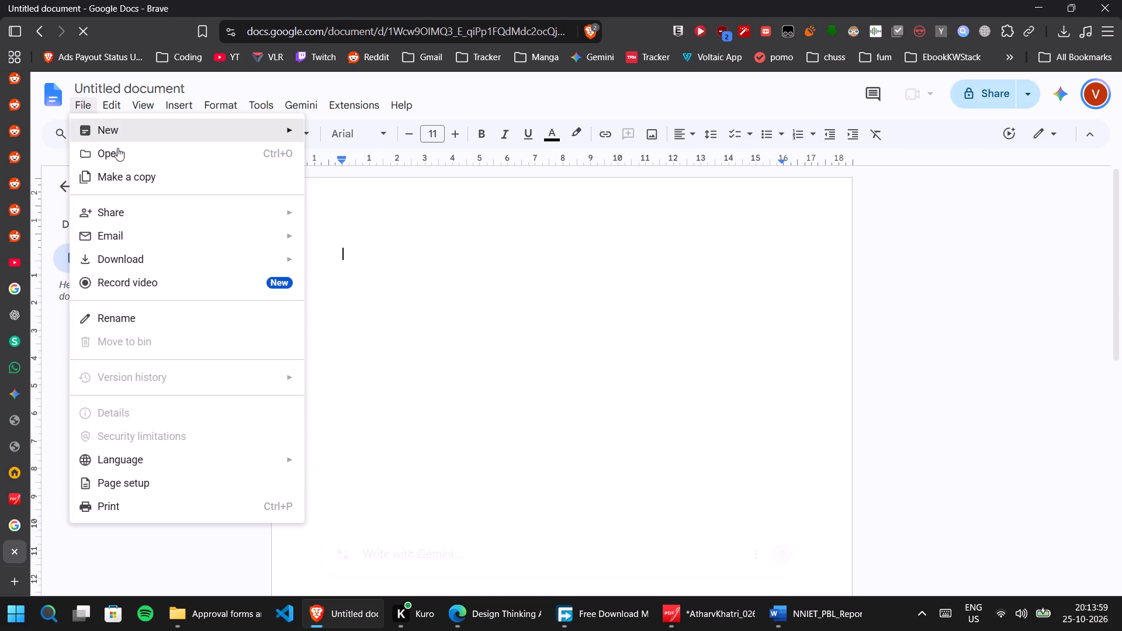
{"action": "left_click", "coordinate": [115, 157]}
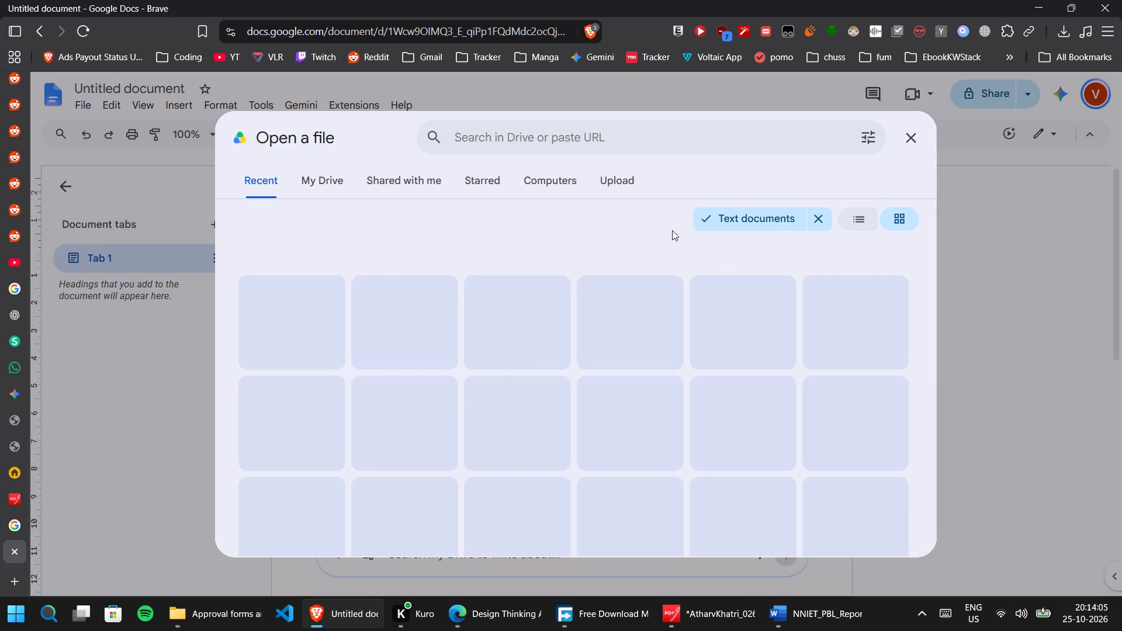
{"action": "left_click_drag", "start_coordinate": [612, 179], "coordinate": [677, 214]}
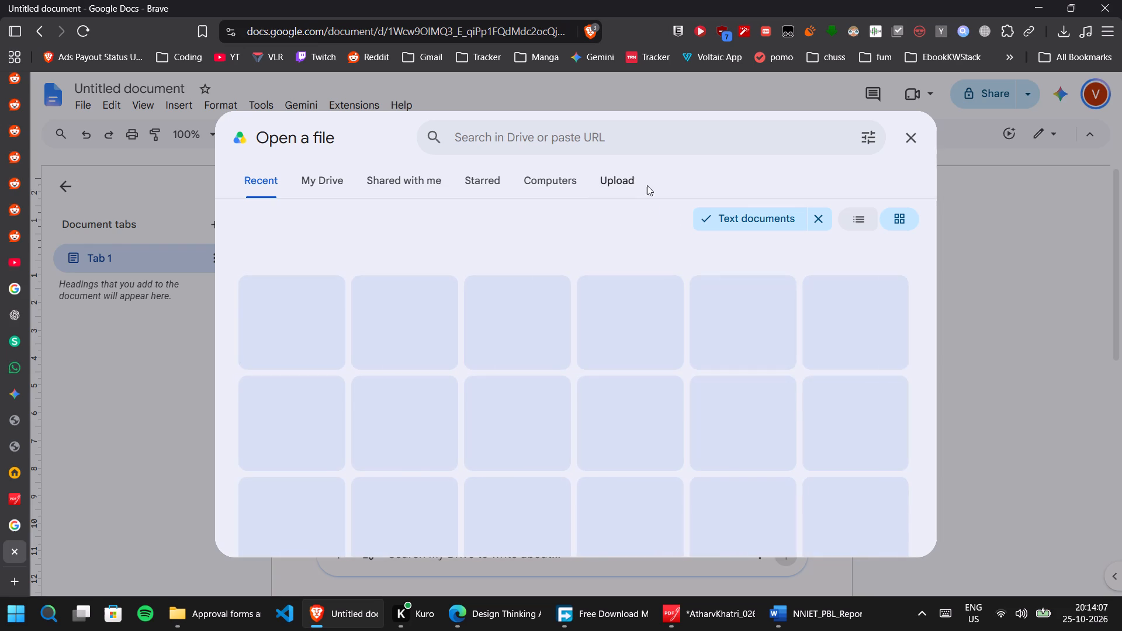
{"action": "left_click", "coordinate": [635, 179]}
{"action": "scroll", "coordinate": [560, 435], "scroll_direction": "down", "scroll_amount": 1}
{"action": "left_click", "coordinate": [552, 394]}
{"action": "left_click", "coordinate": [566, 408]}
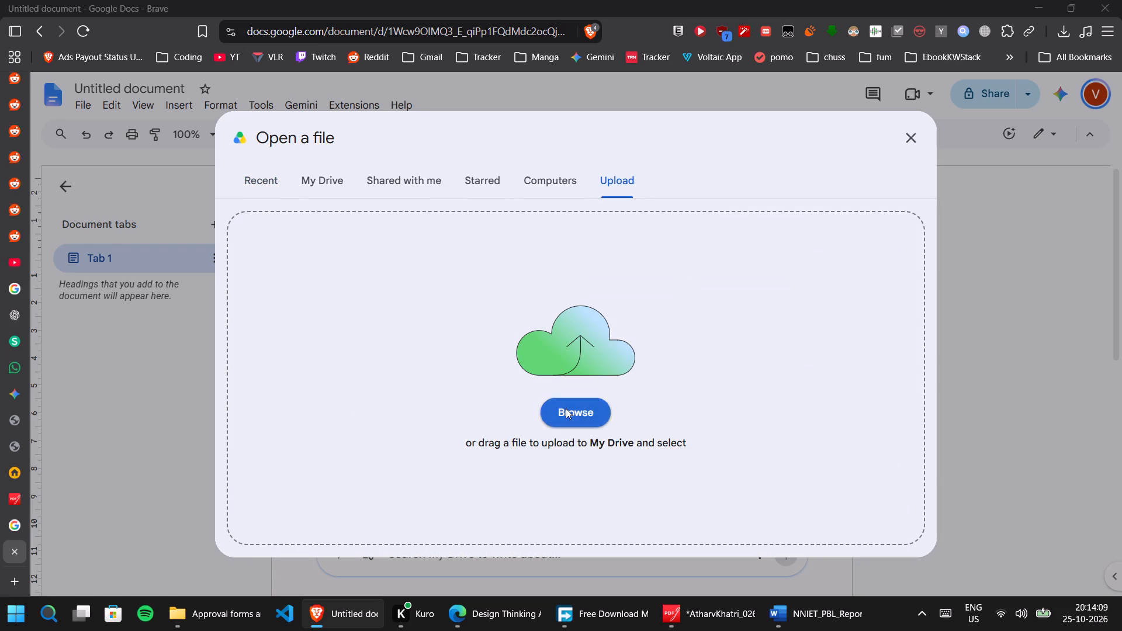
{"action": "double_click", "coordinate": [326, 226]}
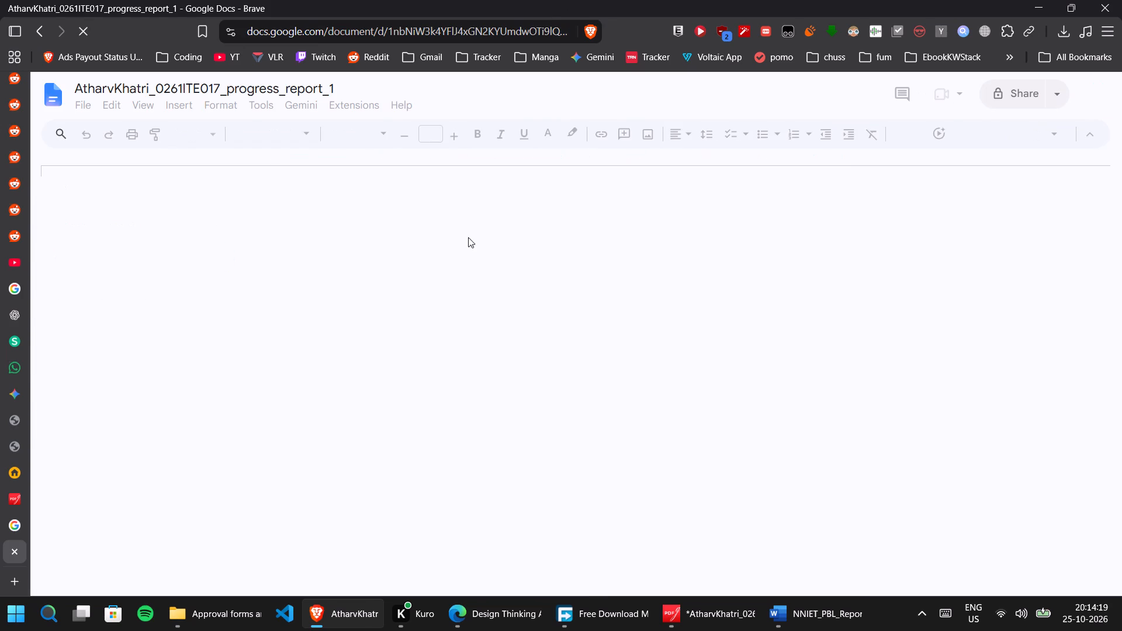
Check the font choices offered for the paragraph under "3. Executive Summary" in the uploaded report.
{"action": "scroll", "coordinate": [498, 293], "scroll_direction": "down", "scroll_amount": 6}
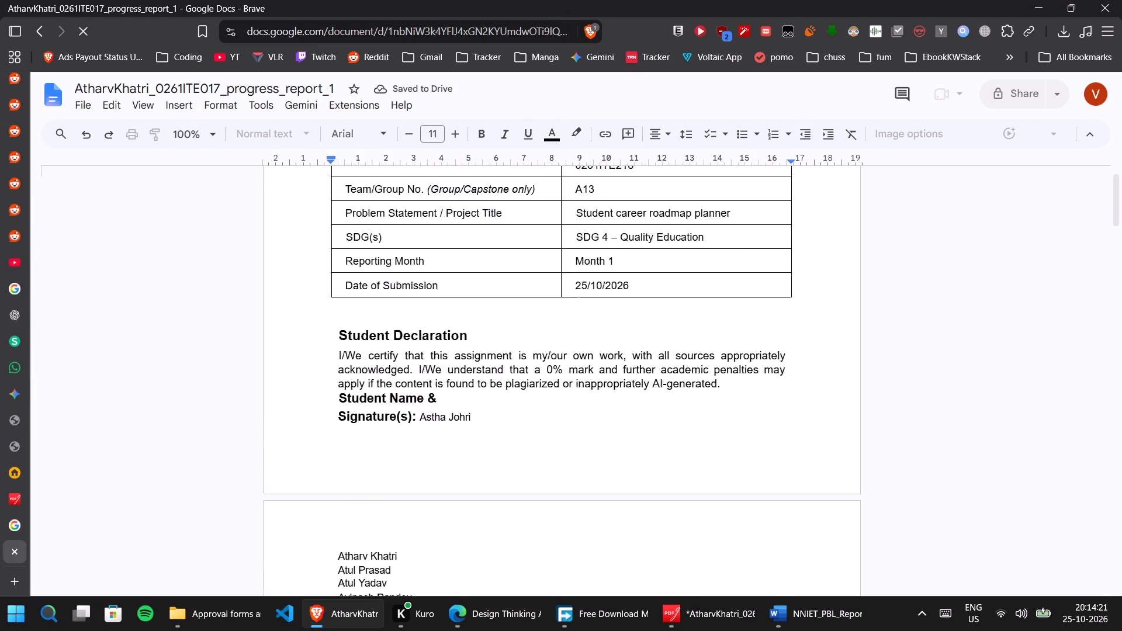
{"action": "scroll", "coordinate": [496, 278], "scroll_direction": "down", "scroll_amount": 6}
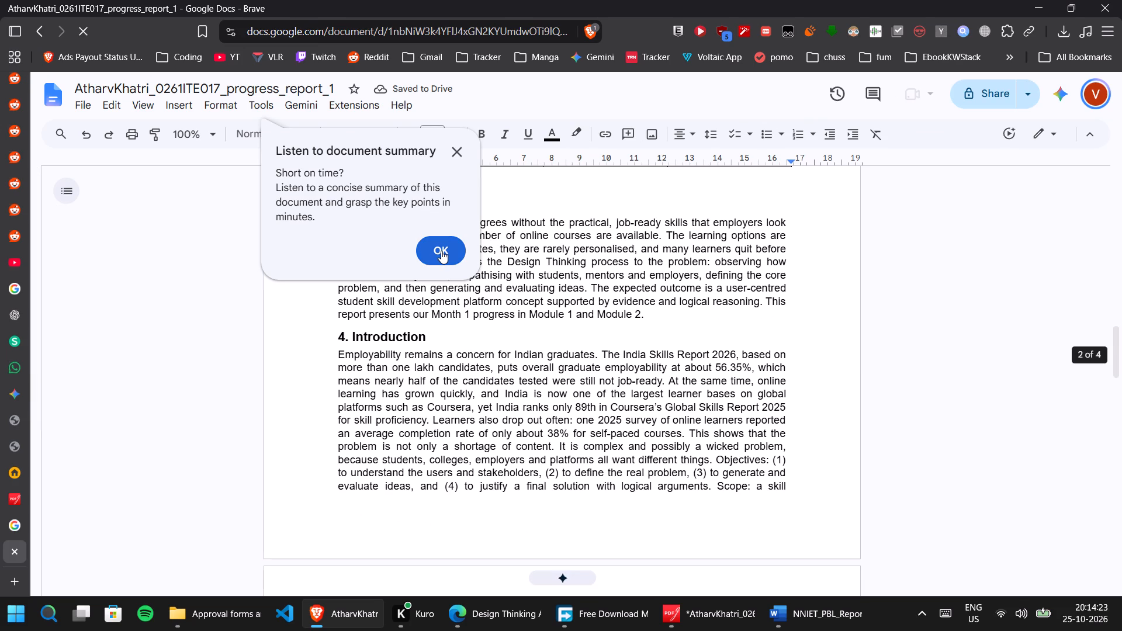
{"action": "left_click", "coordinate": [441, 251]}
{"action": "left_click", "coordinate": [349, 225]}
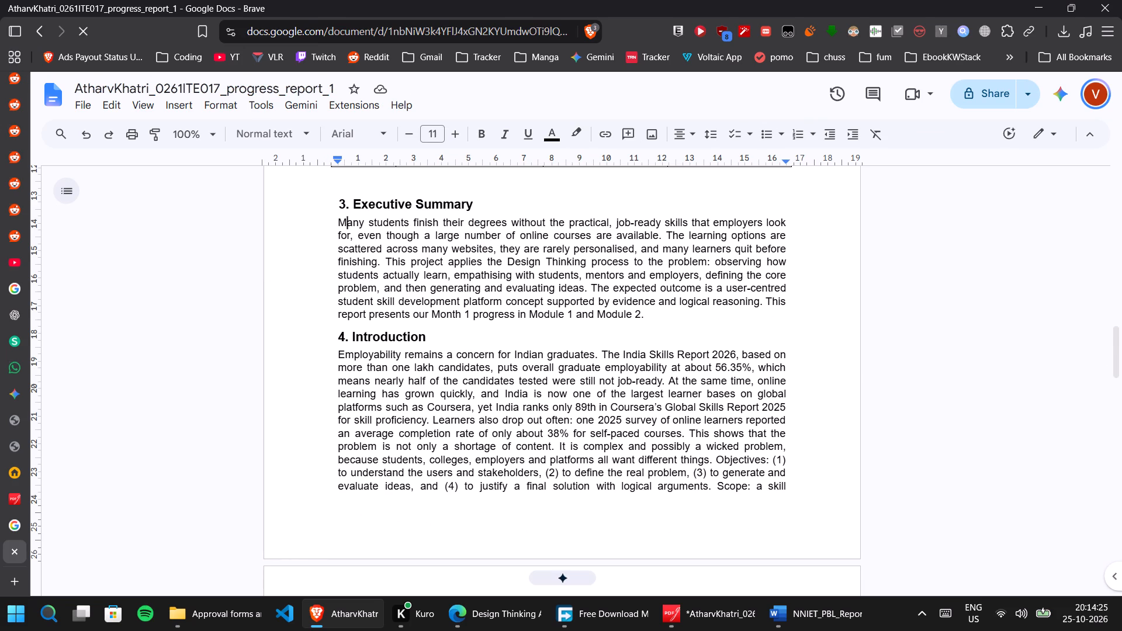
{"action": "left_click_drag", "start_coordinate": [349, 225], "coordinate": [651, 312]}
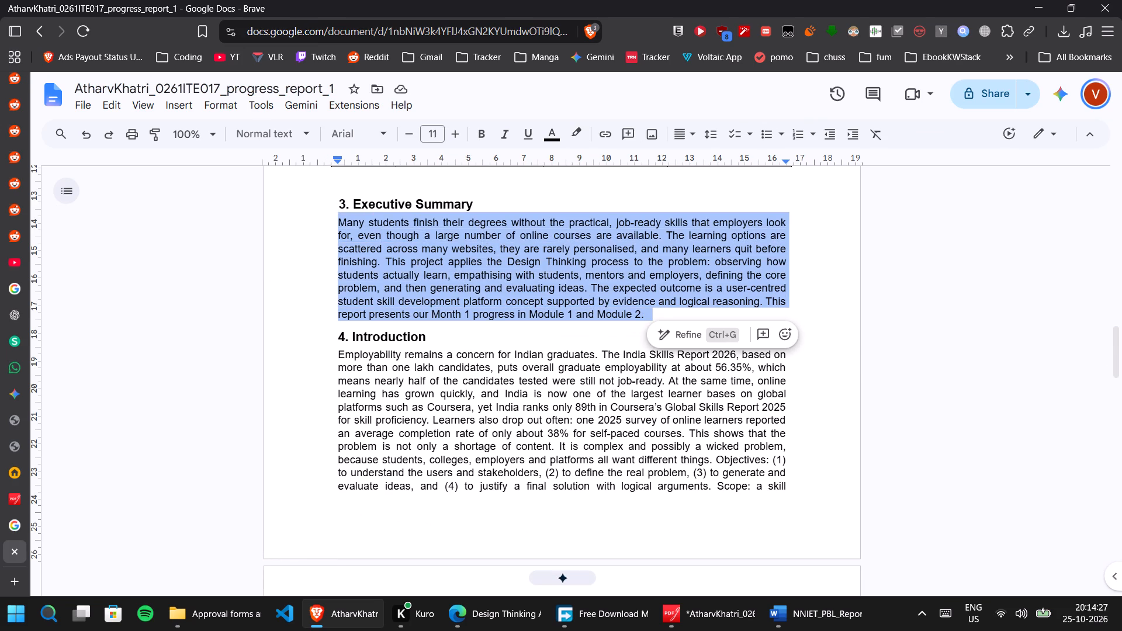
{"action": "left_click_drag", "start_coordinate": [651, 312], "coordinate": [658, 312]}
{"action": "left_click", "coordinate": [387, 130]}
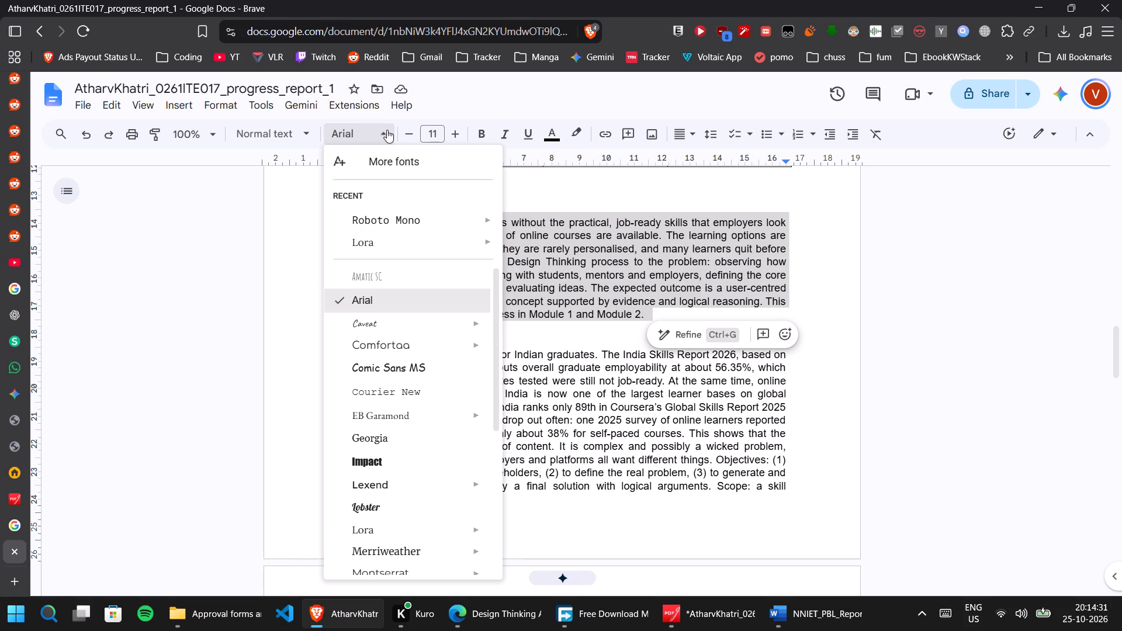
{"action": "left_click", "coordinate": [387, 130]}
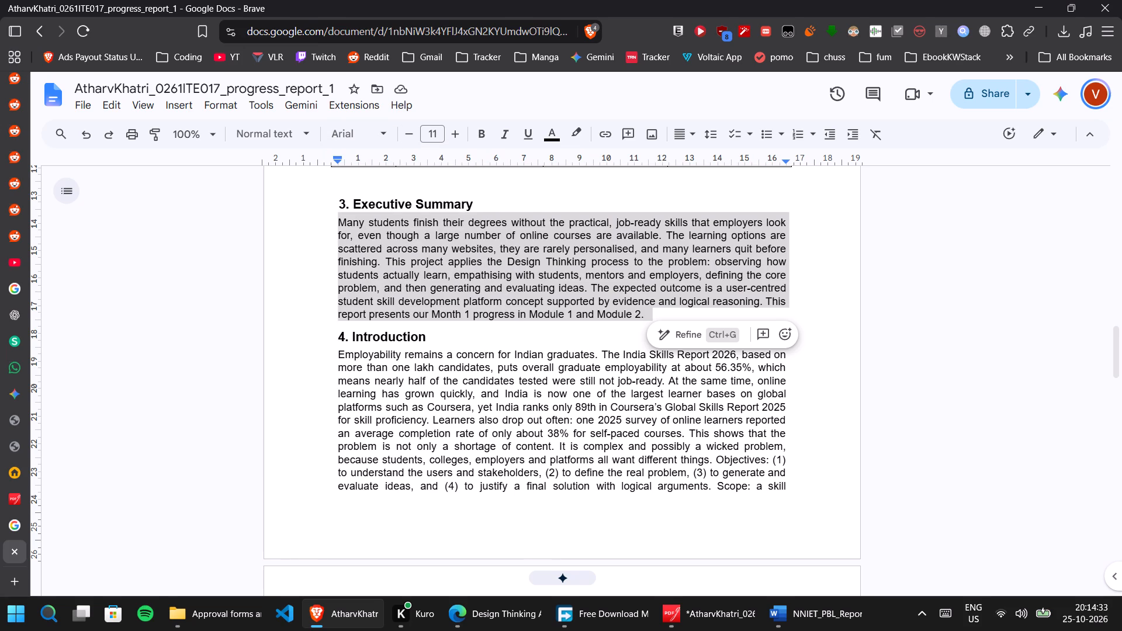
Replace the whole paragraph under "3. Executive Summary" with the copied text starting "Undergraduate engineering students face severe career confusion".
{"action": "key", "text": "BackSpace"}
{"action": "left_click", "coordinate": [370, 226]}
{"action": "left_click", "coordinate": [331, 222]}
{"action": "double_click", "coordinate": [345, 222]}
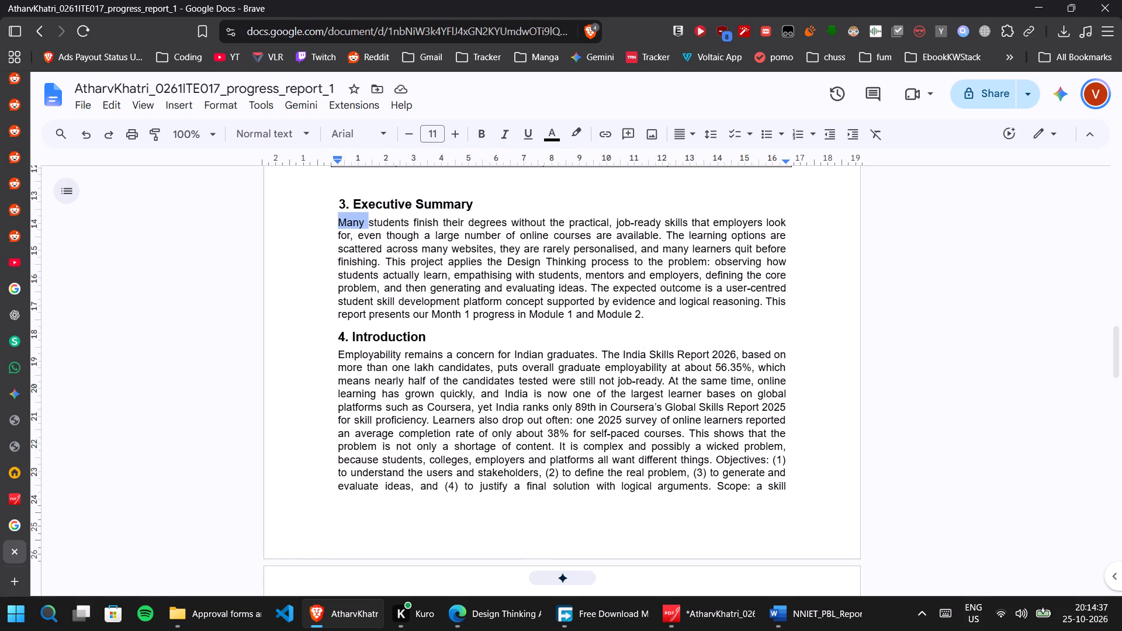
{"action": "key", "text": "BackSpace"}
{"action": "left_click", "coordinate": [347, 222]}
{"action": "left_click_drag", "start_coordinate": [347, 222], "coordinate": [618, 308]}
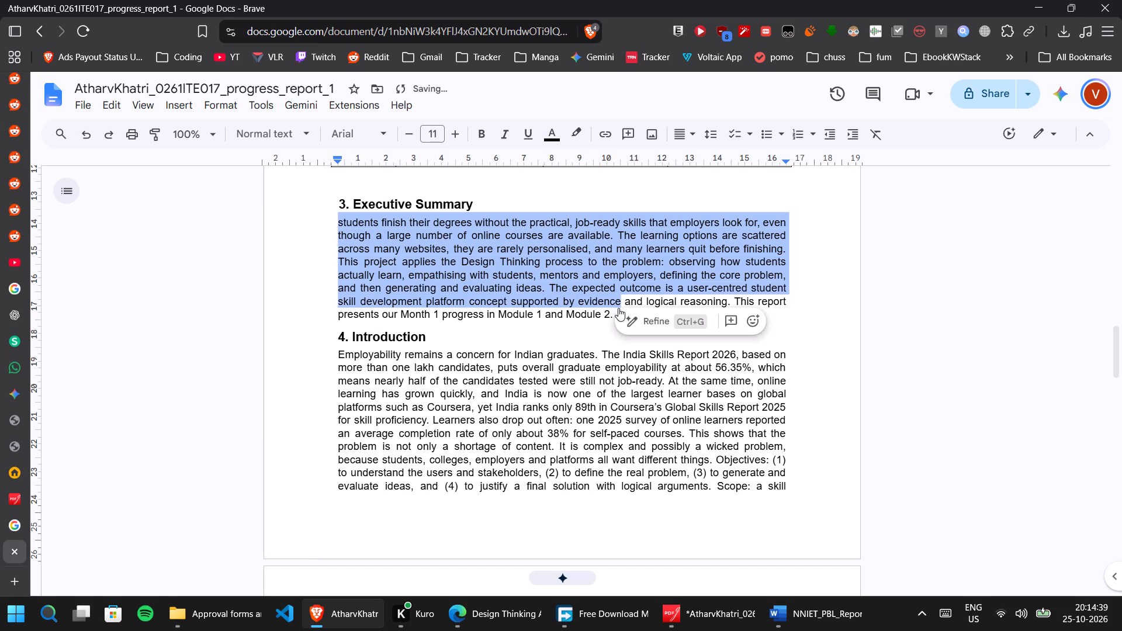
{"action": "left_click_drag", "start_coordinate": [618, 308], "coordinate": [614, 318]}
{"action": "key", "text": "BackSpace"}
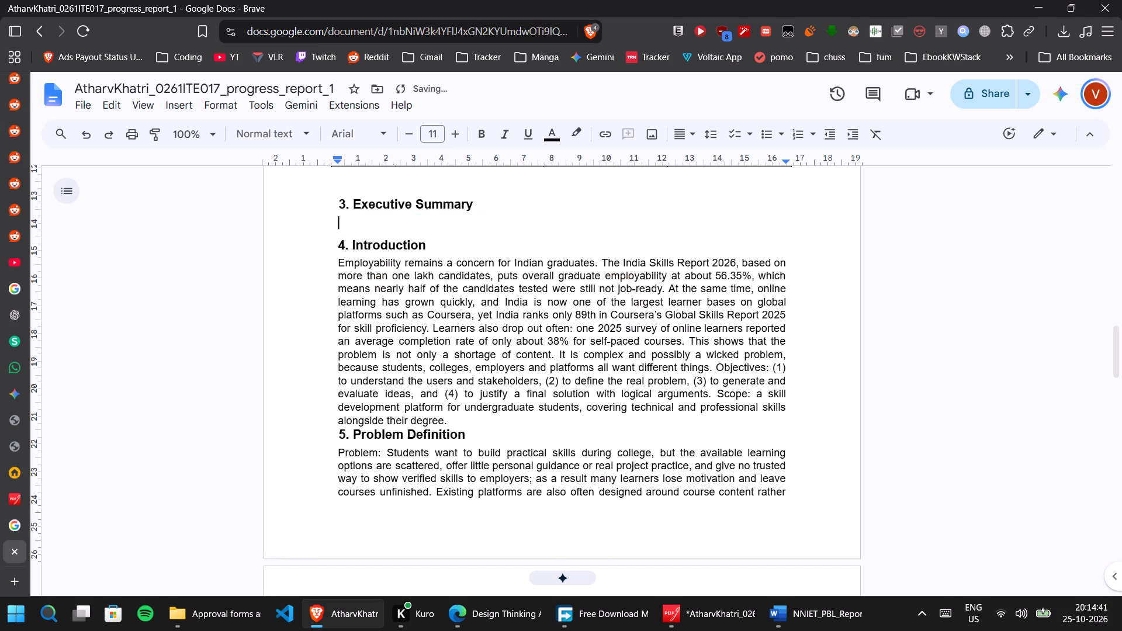
{"action": "key", "text": "super+v"}
{"action": "left_click", "coordinate": [414, 406]}
{"action": "key", "text": "ctrl+v"}
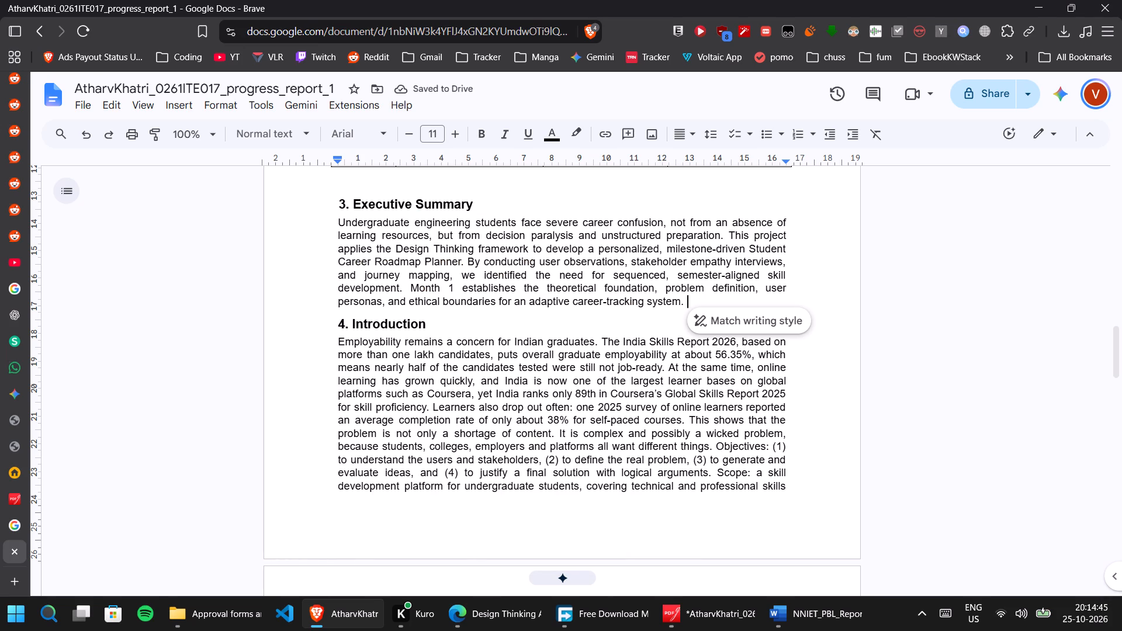
Close the report in PDFgear without saving its changes, and return to the Google Docs report in Brave.
{"action": "left_click", "coordinate": [358, 615]}
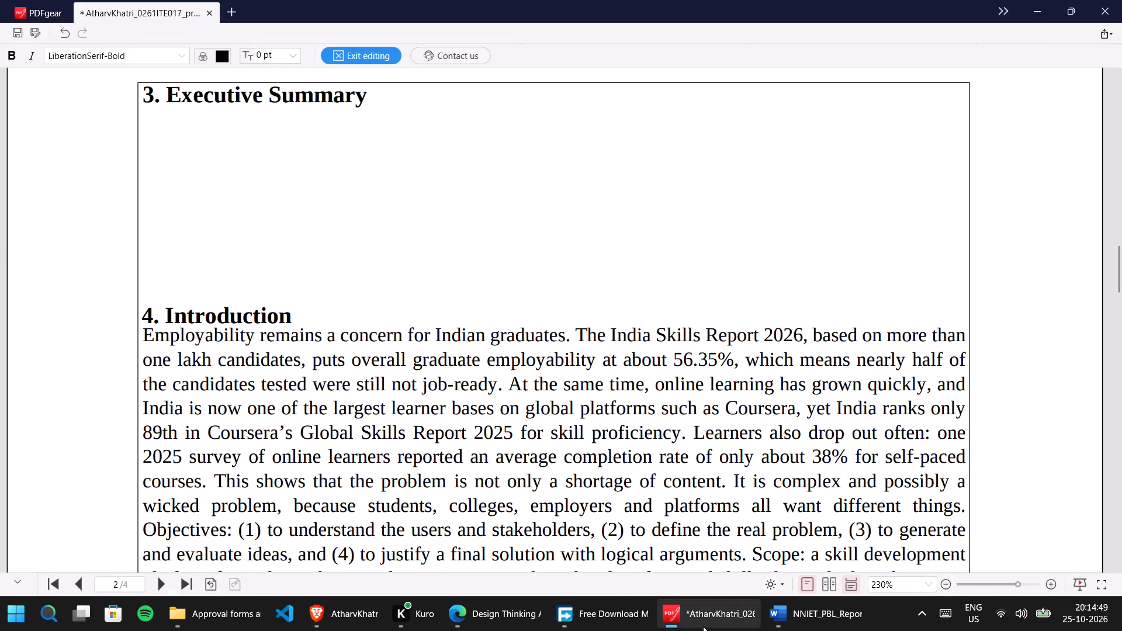
{"action": "left_click", "coordinate": [780, 490]}
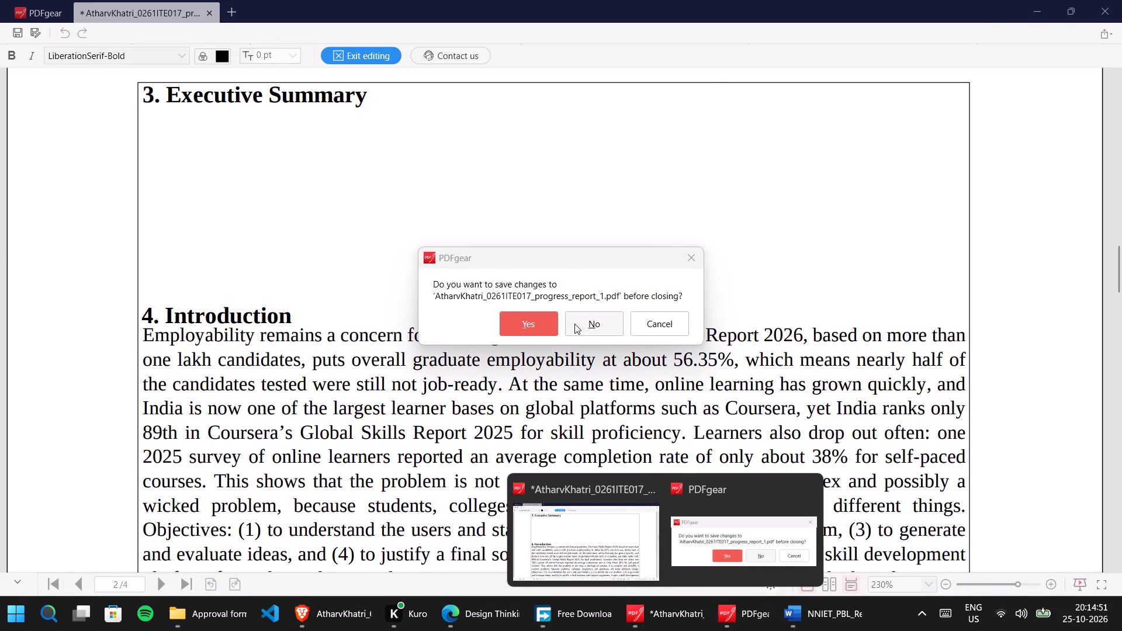
{"action": "left_click", "coordinate": [574, 324]}
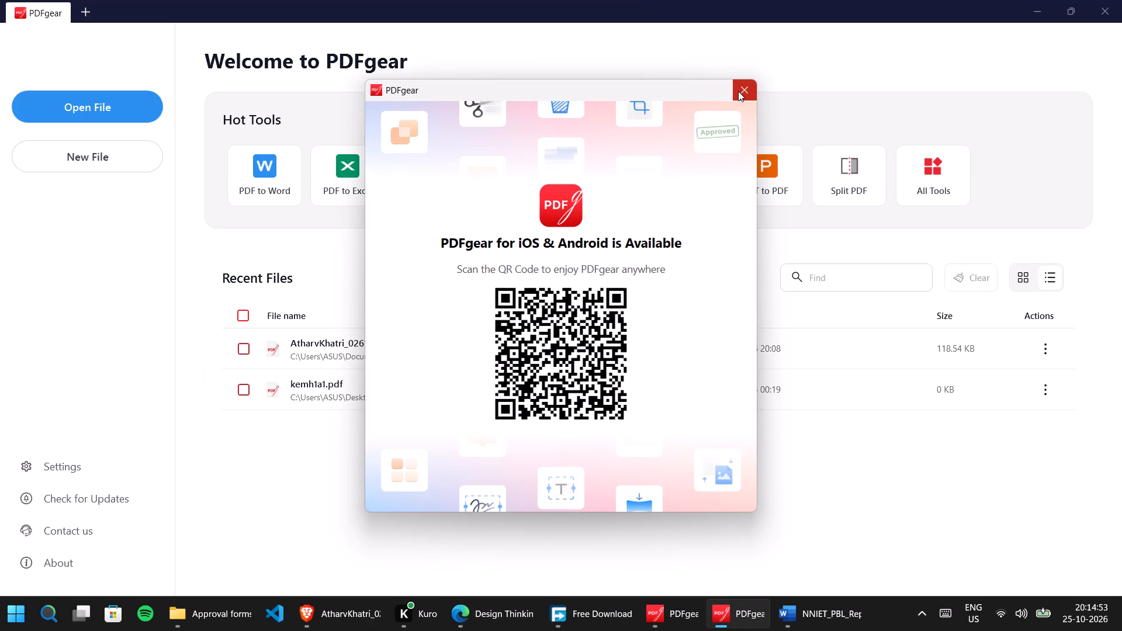
{"action": "left_click", "coordinate": [738, 91]}
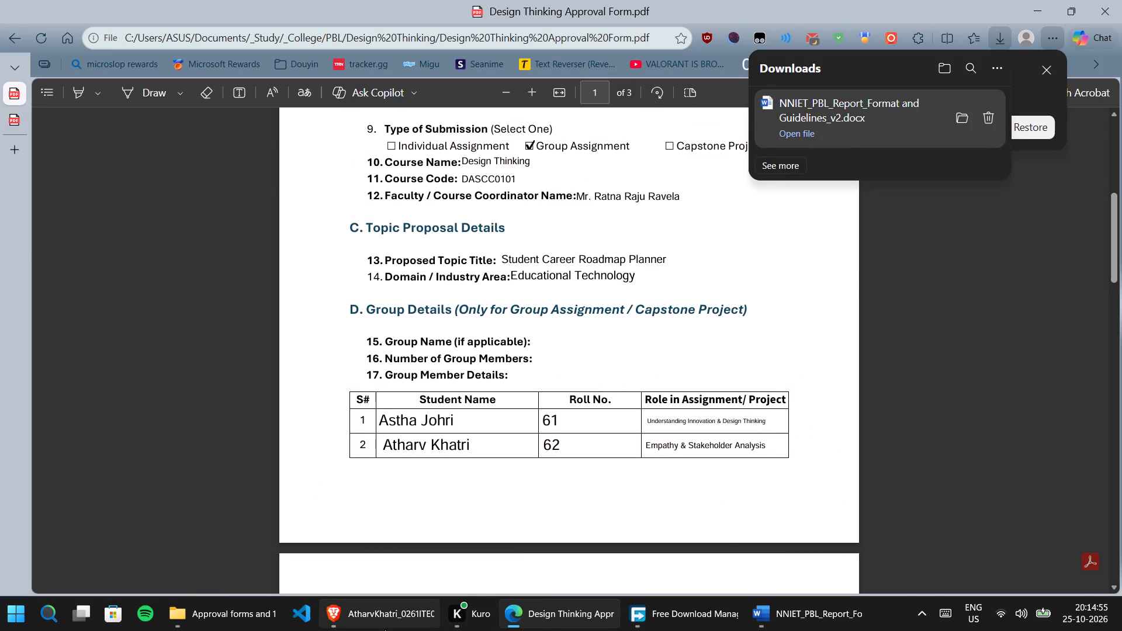
{"action": "left_click", "coordinate": [381, 630]}
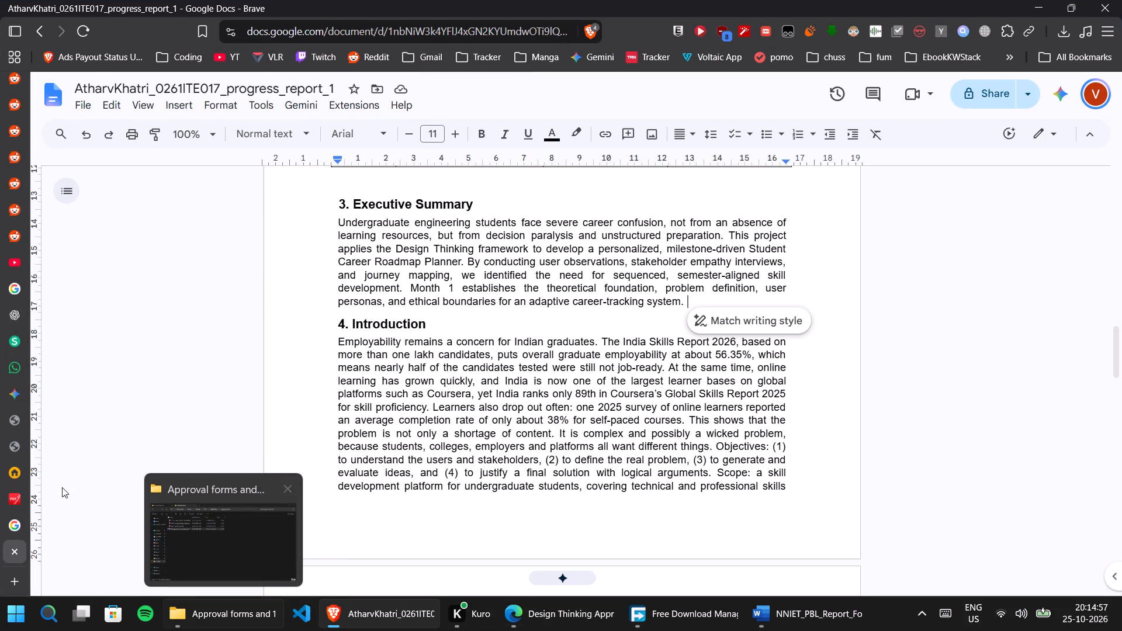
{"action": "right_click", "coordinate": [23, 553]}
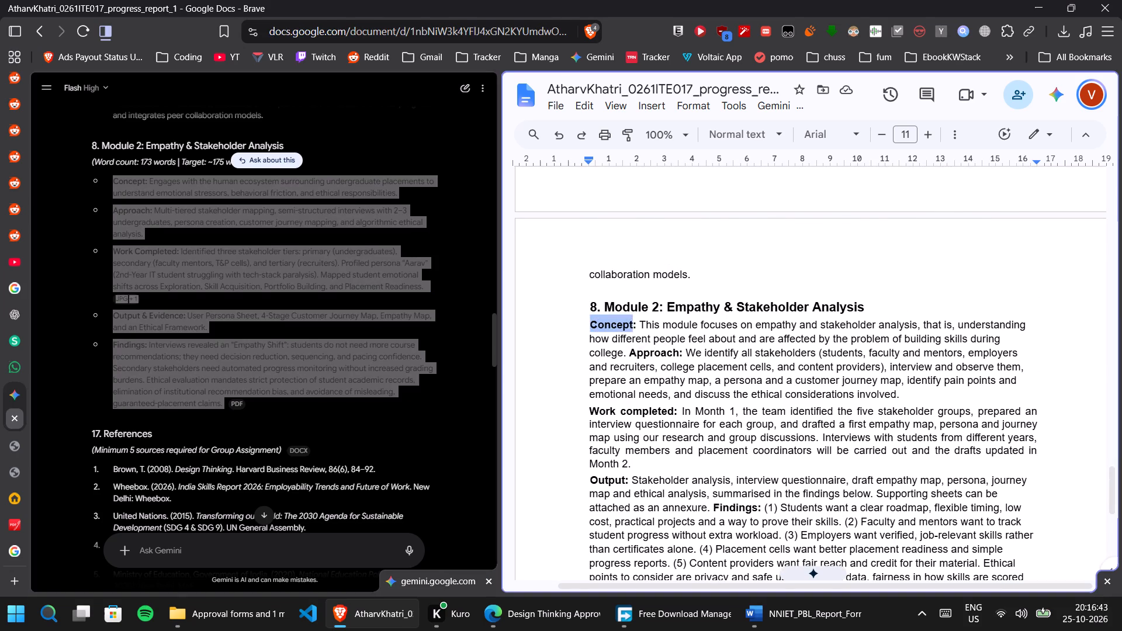
{"action": "left_click_drag", "start_coordinate": [601, 330], "coordinate": [930, 539]}
{"action": "scroll", "coordinate": [647, 358], "scroll_direction": "up", "scroll_amount": 1}
{"action": "scroll", "coordinate": [687, 409], "scroll_direction": "down", "scroll_amount": 2}
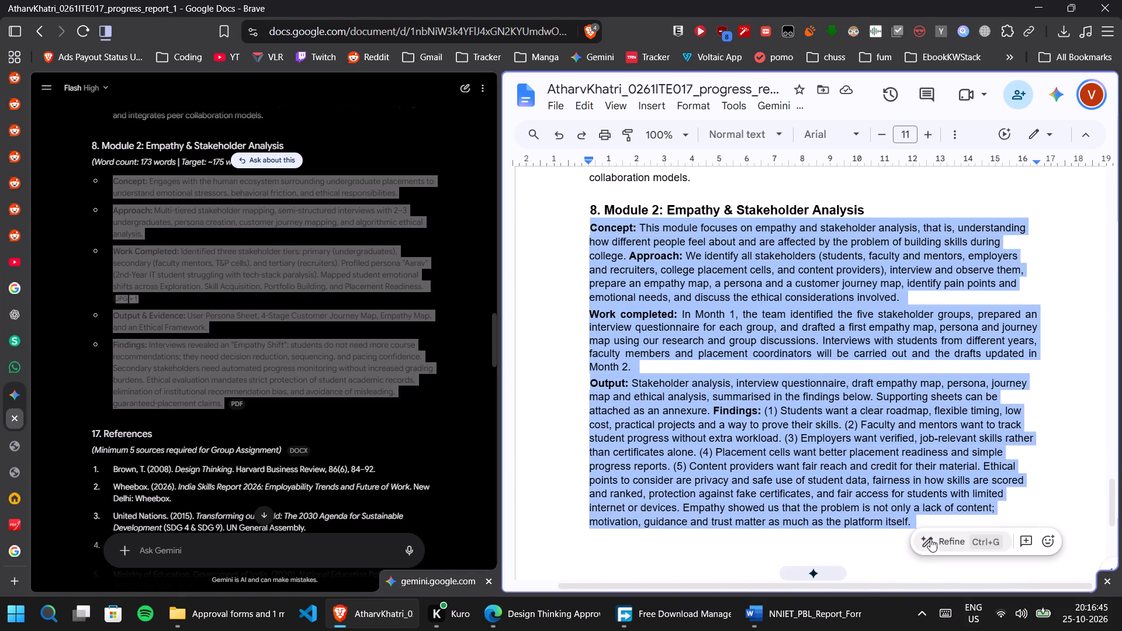
{"action": "left_click_drag", "start_coordinate": [930, 539], "coordinate": [930, 539]}
{"action": "key", "text": "ctrl+v"}
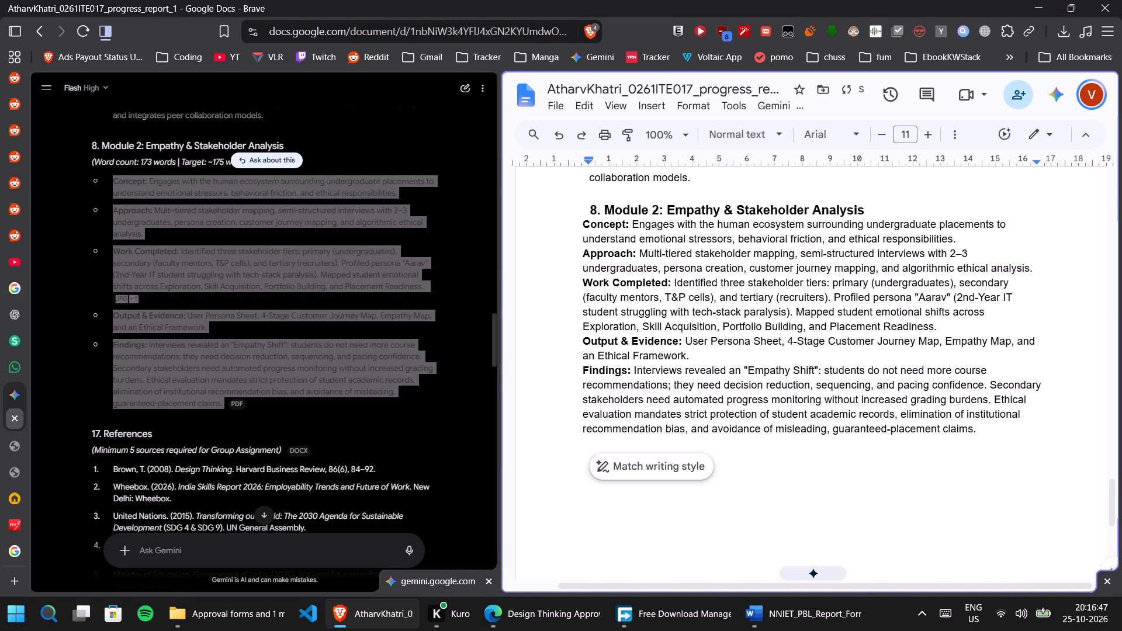
{"action": "scroll", "coordinate": [836, 339], "scroll_direction": "up", "scroll_amount": 4}
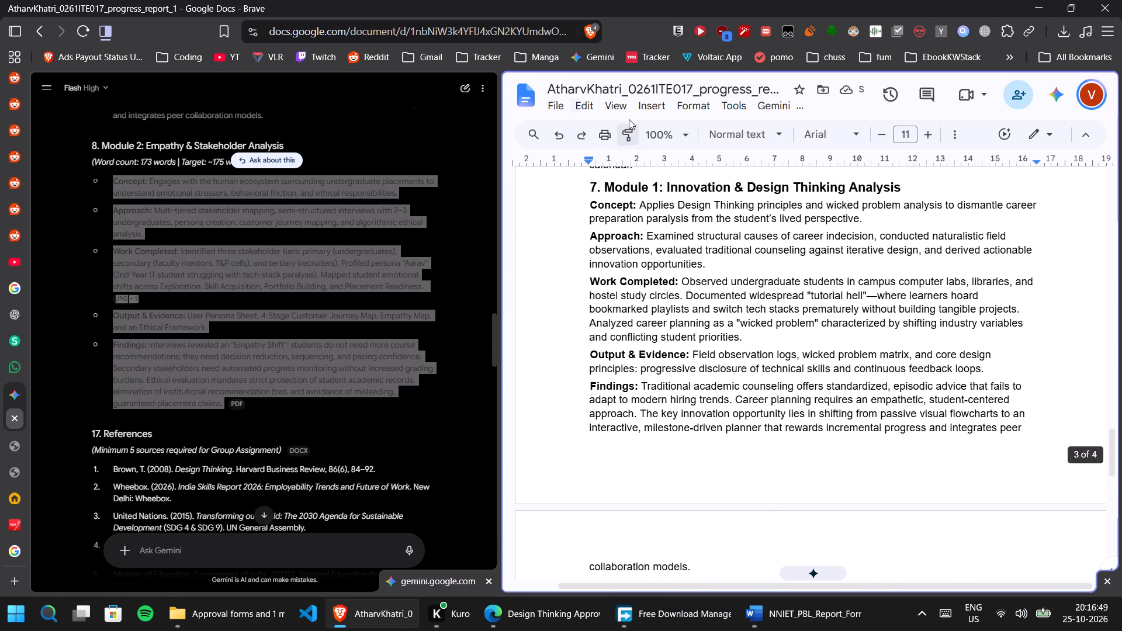
Export the progress report from Google Docs as a PDF document.
{"action": "left_click", "coordinate": [559, 100]}
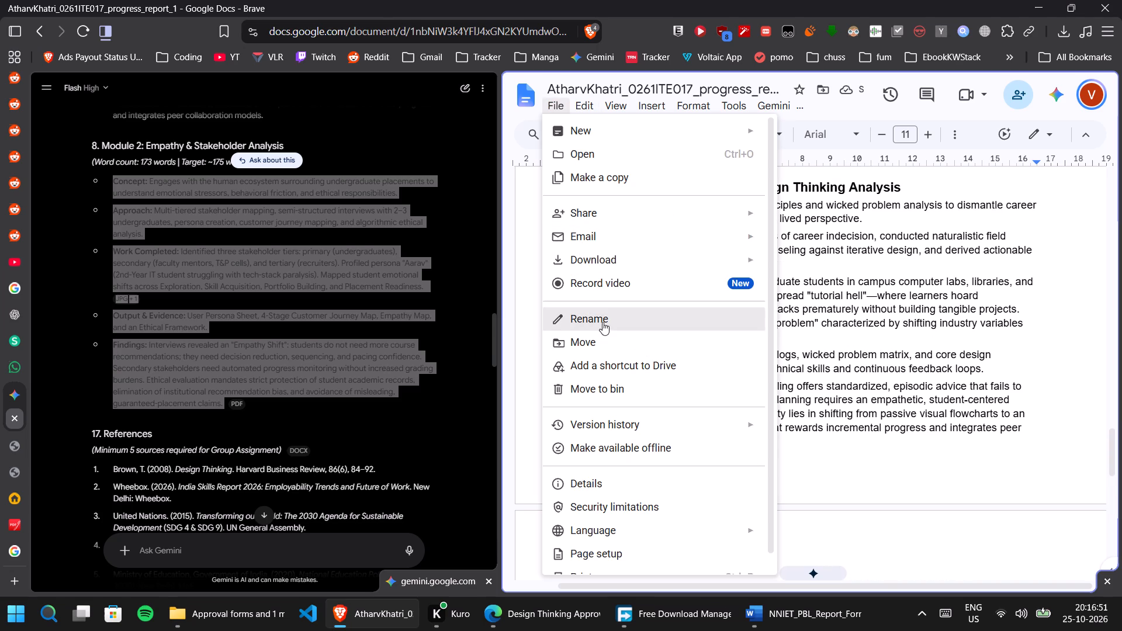
{"action": "left_click", "coordinate": [839, 282]}
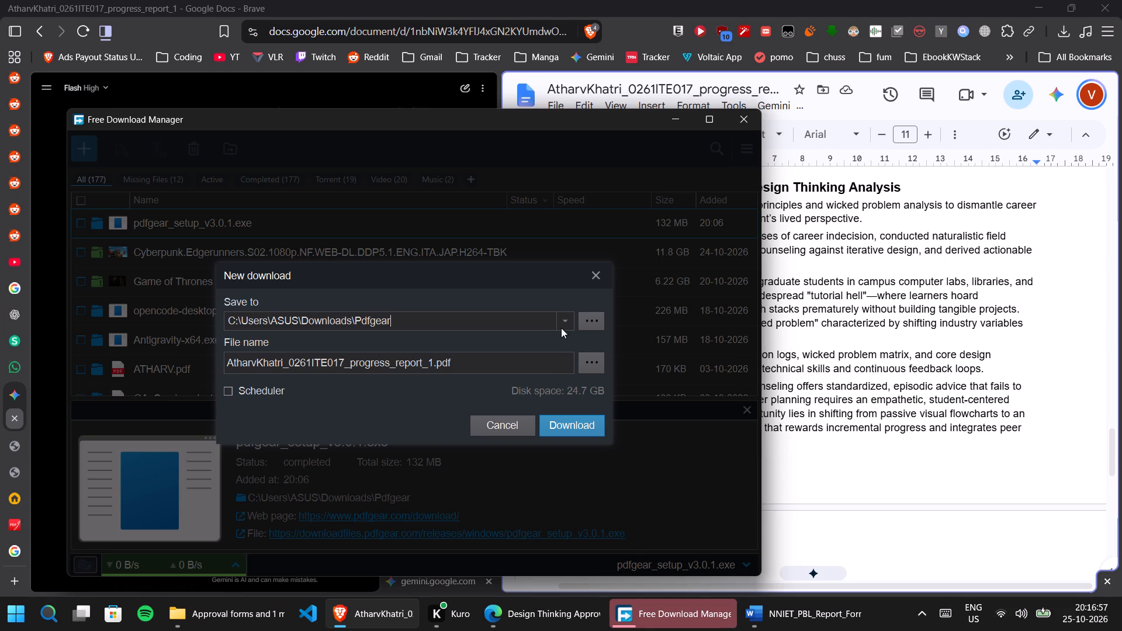
Set the download's save folder to Documents\_Study\_College\PBL\Design Thinking\Report1.
{"action": "left_click", "coordinate": [601, 320]}
{"action": "scroll", "coordinate": [159, 345], "scroll_direction": "down", "scroll_amount": 3}
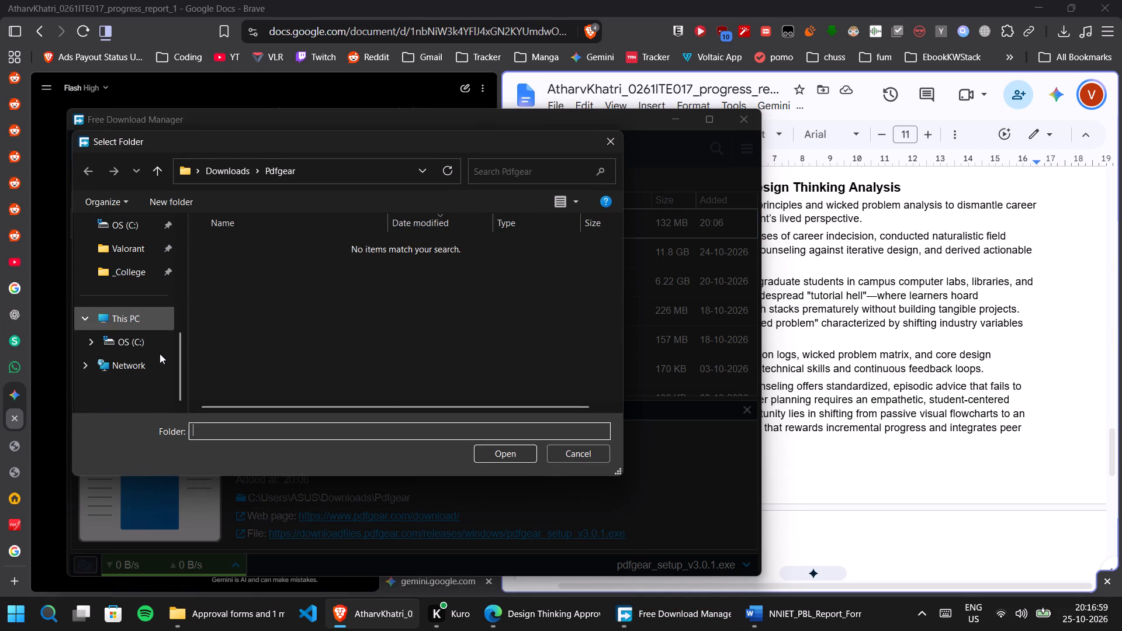
{"action": "left_click", "coordinate": [135, 247]}
{"action": "left_click", "coordinate": [135, 277]}
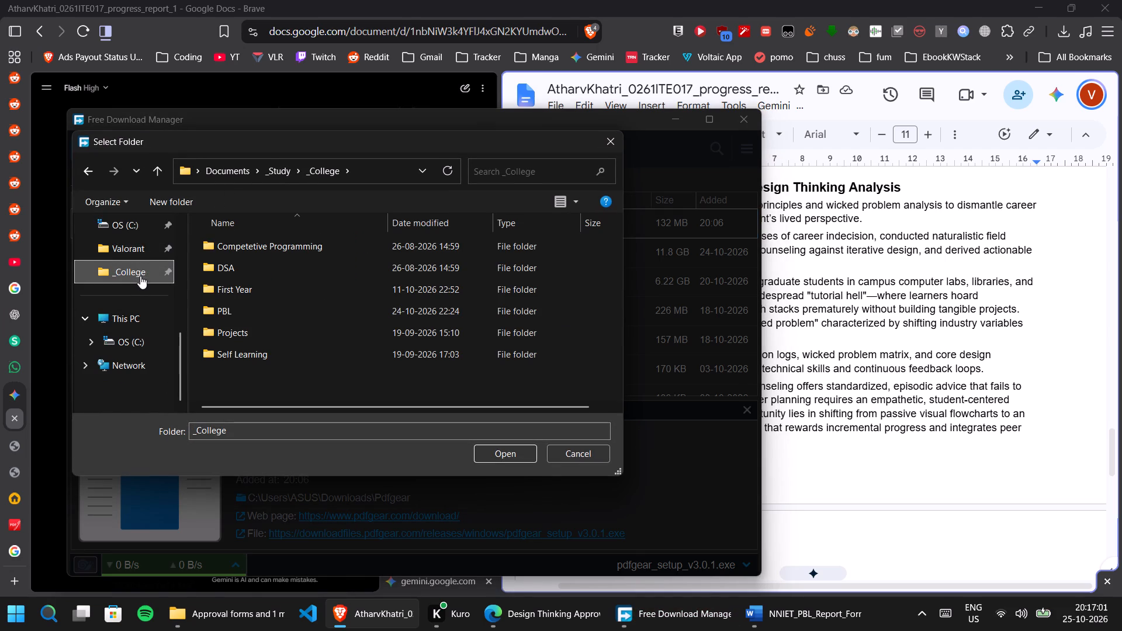
{"action": "scroll", "coordinate": [143, 271], "scroll_direction": "up", "scroll_amount": 1}
{"action": "left_click", "coordinate": [255, 306]}
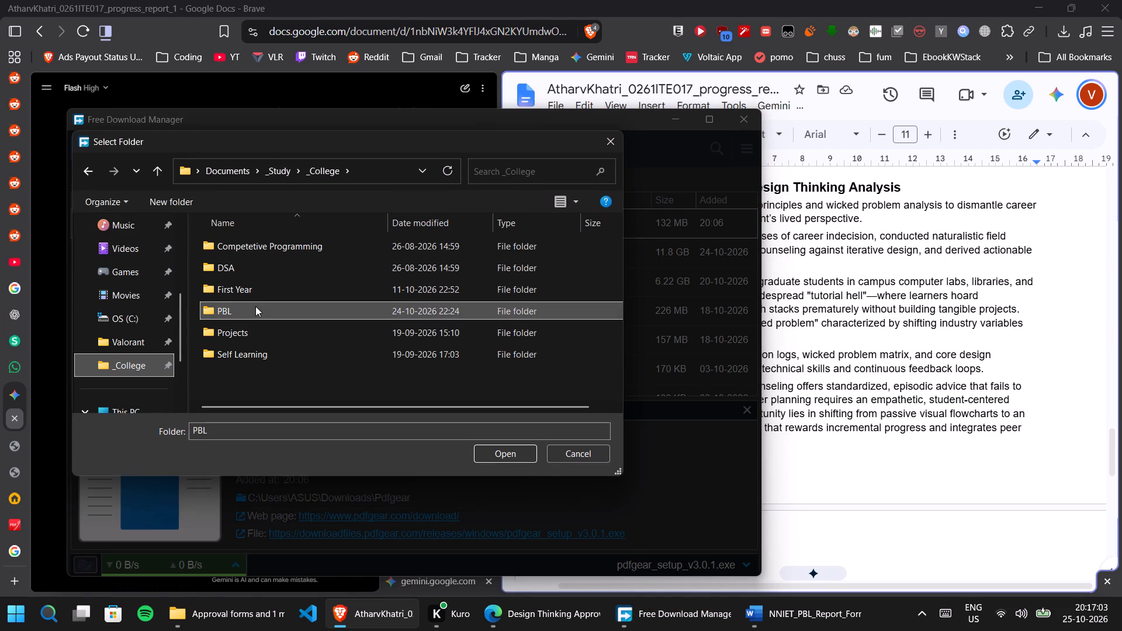
{"action": "double_click", "coordinate": [251, 302]}
{"action": "double_click", "coordinate": [255, 267]}
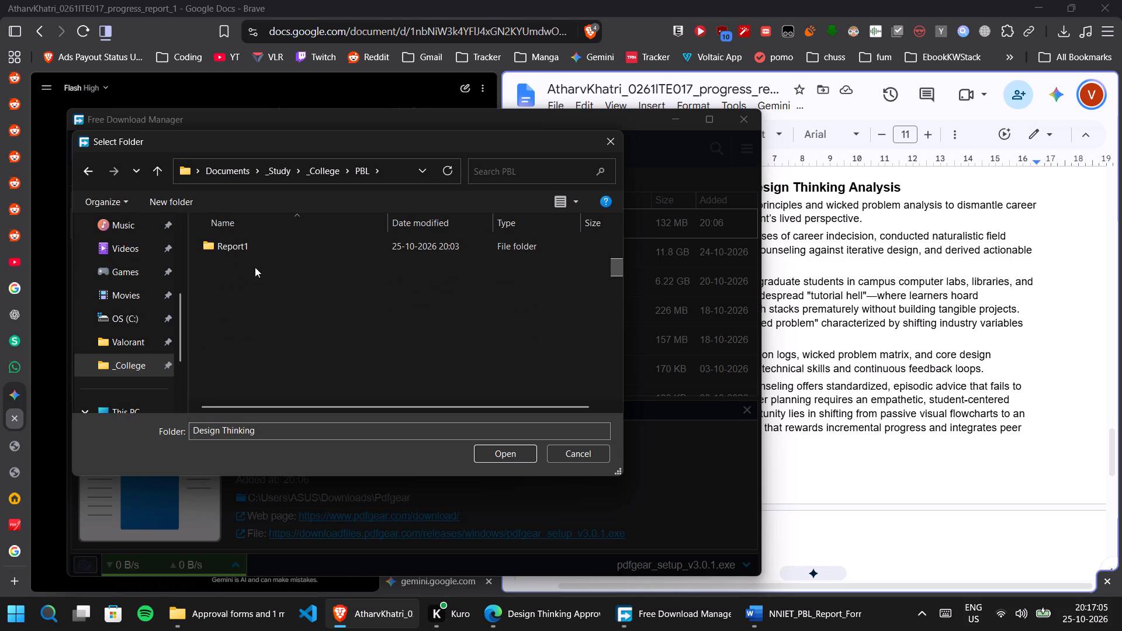
{"action": "double_click", "coordinate": [257, 252]}
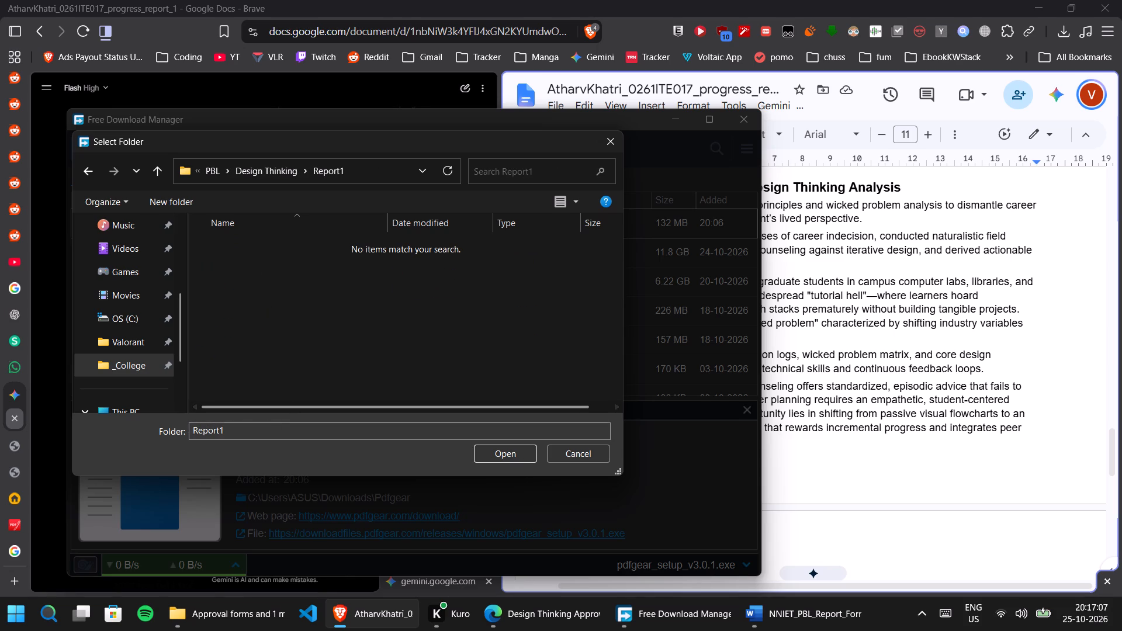
{"action": "left_click", "coordinate": [499, 458]}
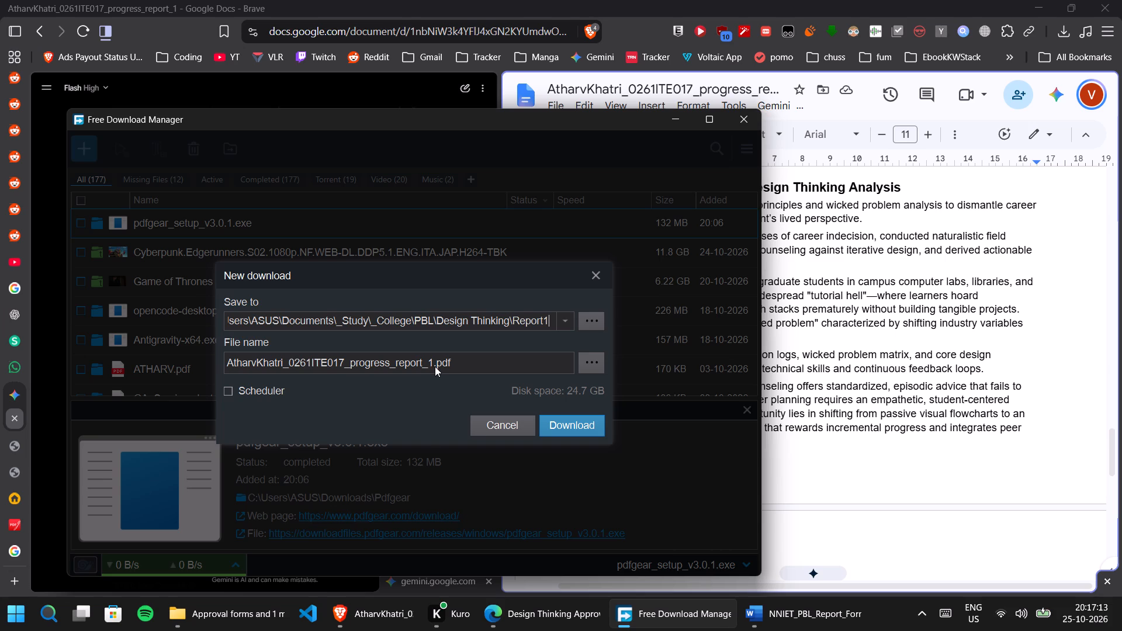
Append "f" to the PDF's file name so it ends in "progress_report_1f.pdf", and download it.
{"action": "left_click", "coordinate": [433, 366]}
{"action": "type", "text": "_F"}
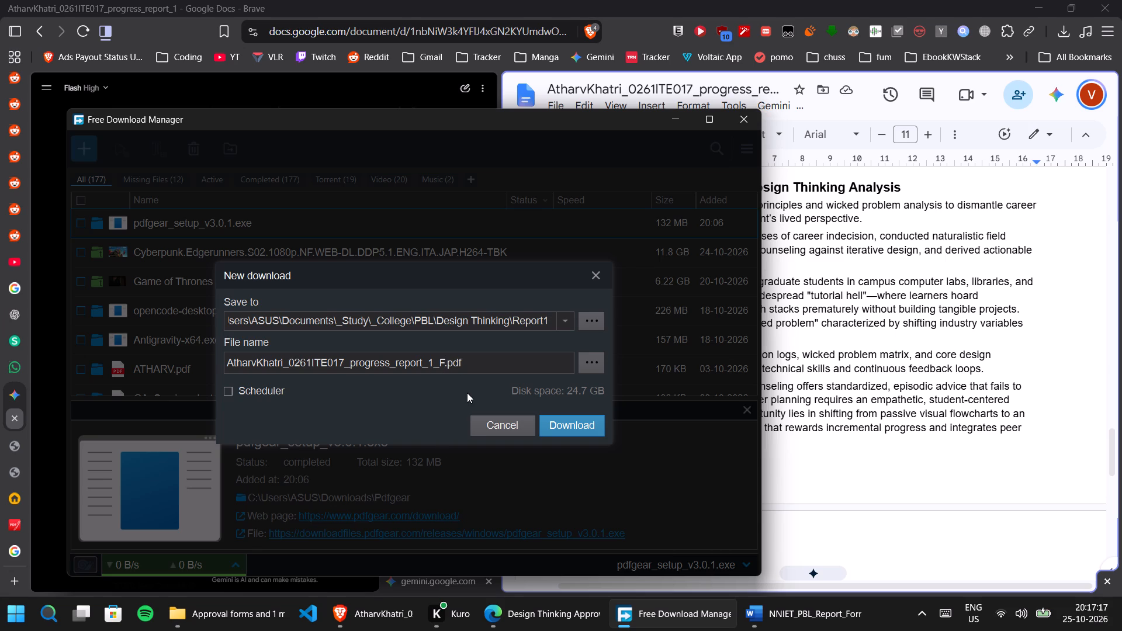
{"action": "key", "text": "BackSpace"}
{"action": "key", "text": "BackSpace"}
{"action": "key", "text": "f"}
{"action": "key", "text": "Return"}
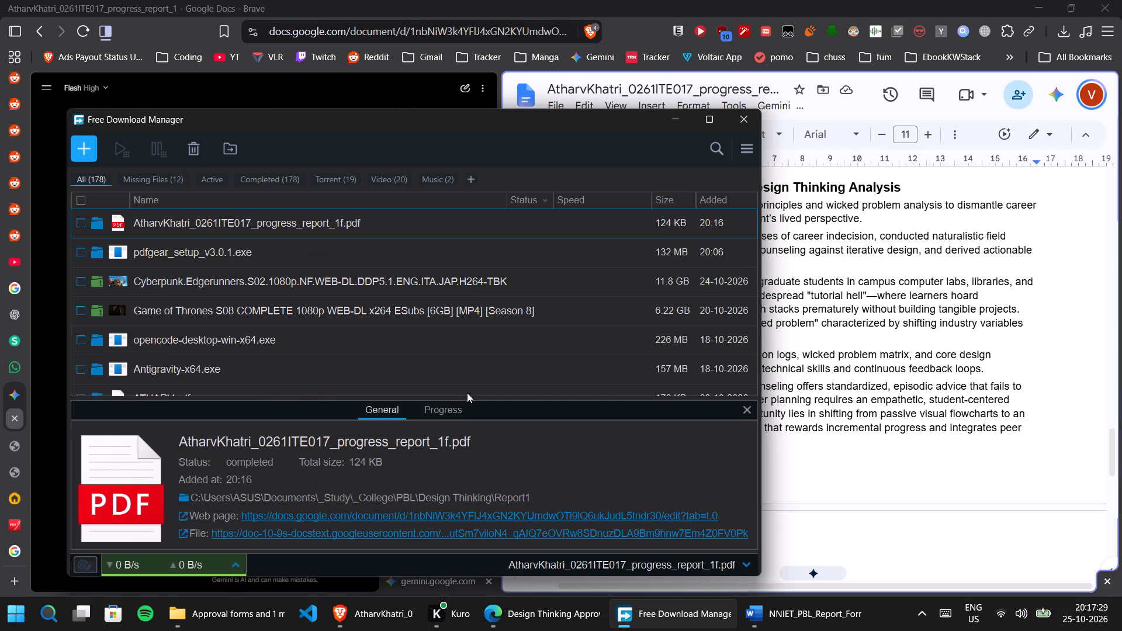
Open the downloaded "progress_report_1f" PDF for viewing.
{"action": "double_click", "coordinate": [197, 224]}
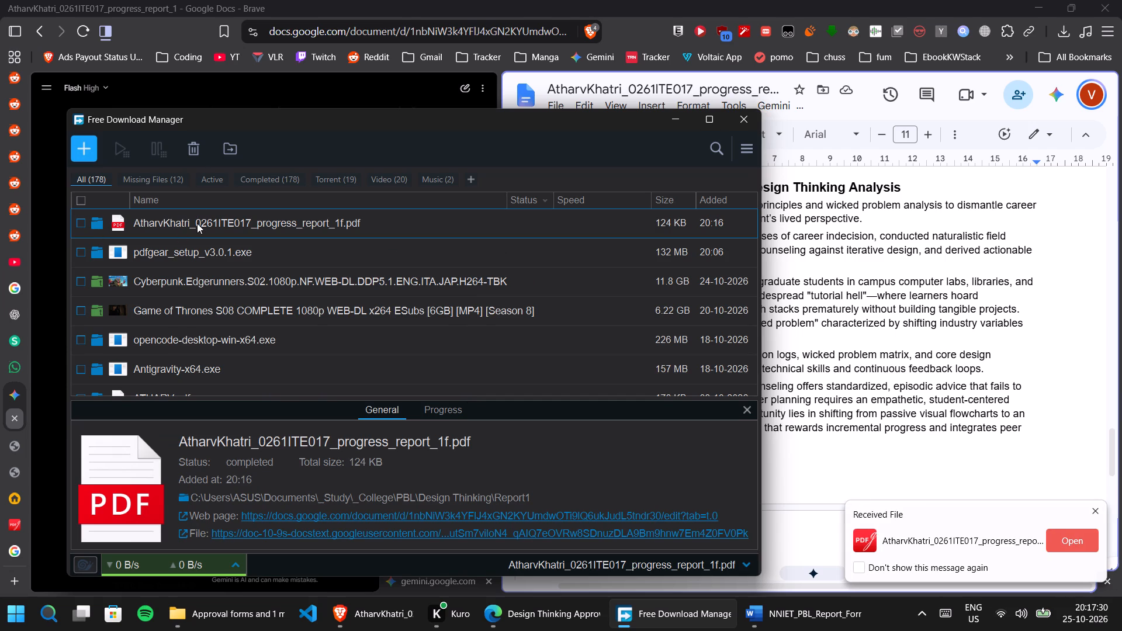
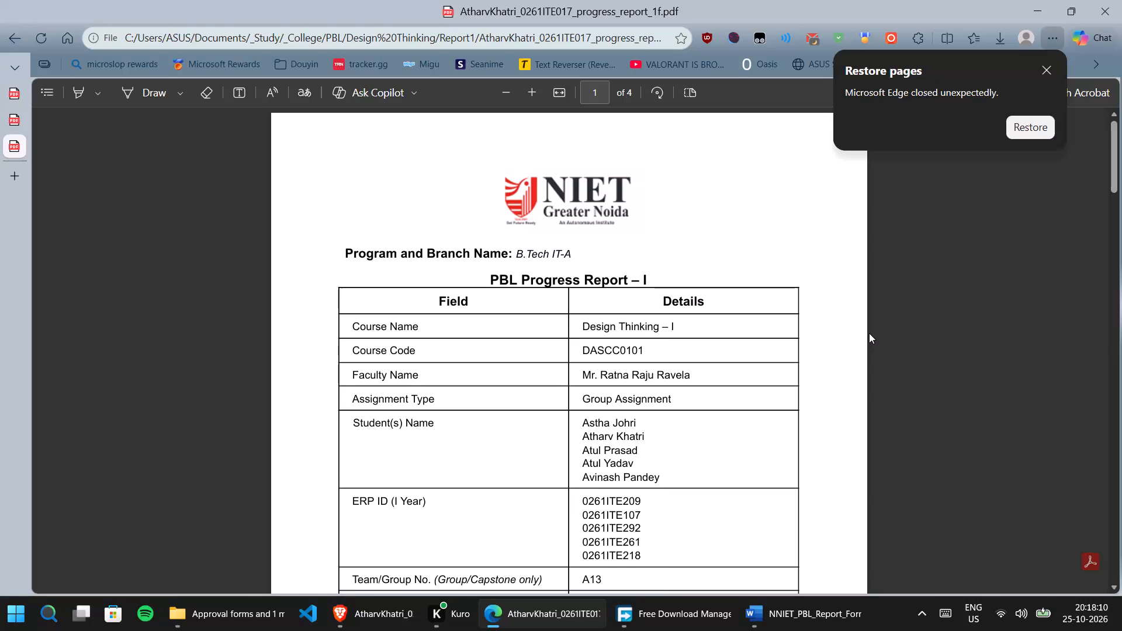
Minimize all open windows to show the desktop, and refresh it.
{"action": "left_click", "coordinate": [1099, 630]}
{"action": "left_click", "coordinate": [1121, 594]}
{"action": "left_click", "coordinate": [1121, 630]}
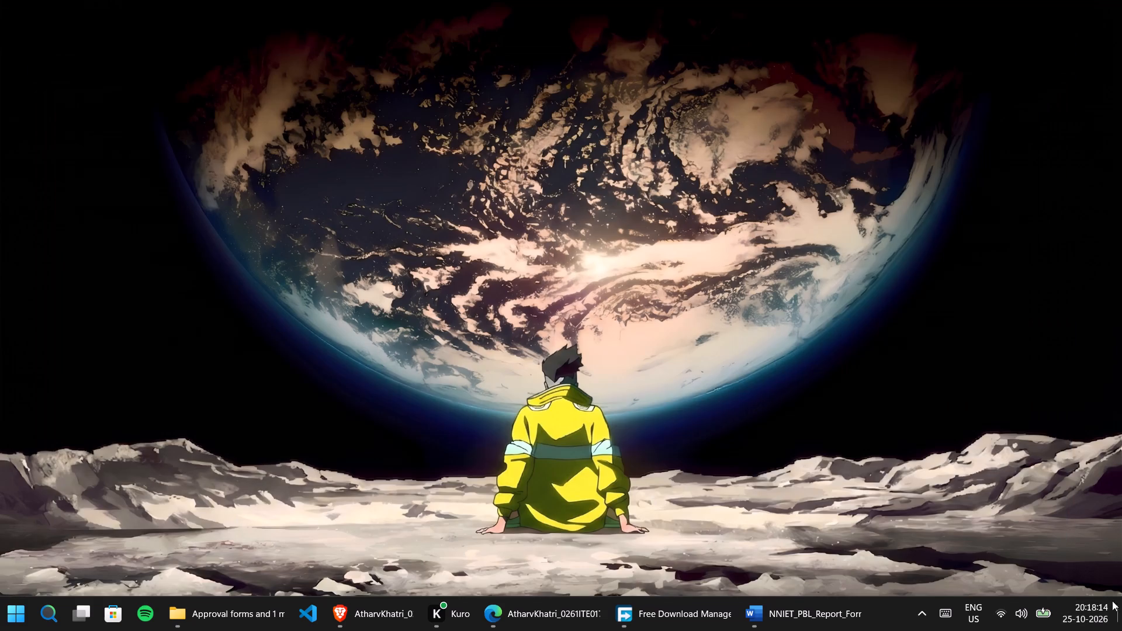
{"action": "right_click", "coordinate": [615, 268]}
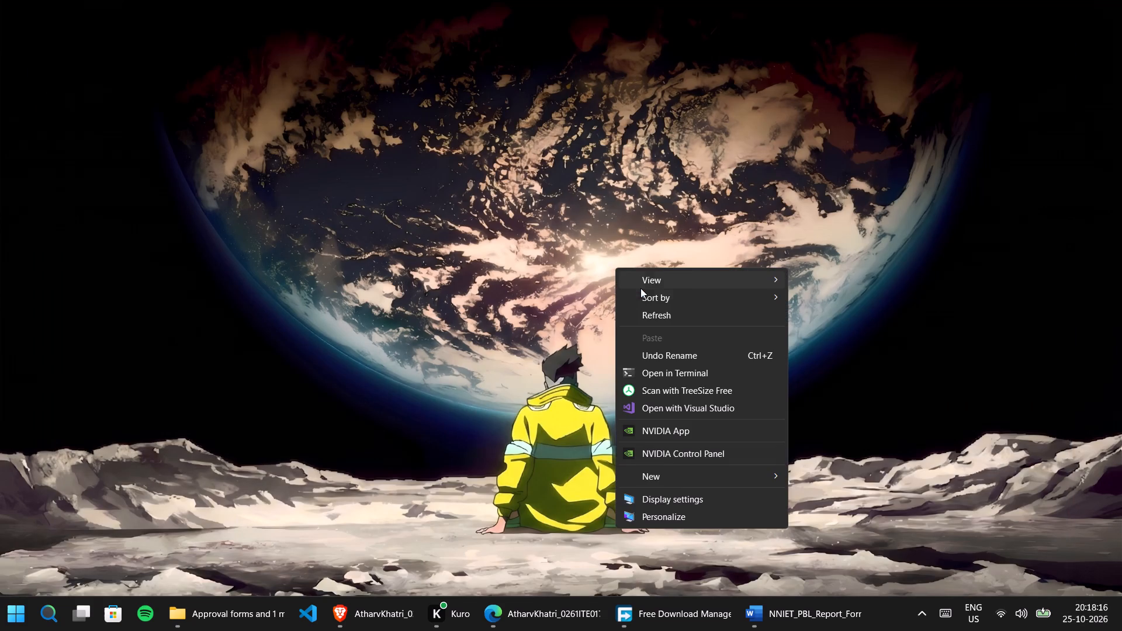
{"action": "left_click", "coordinate": [650, 323]}
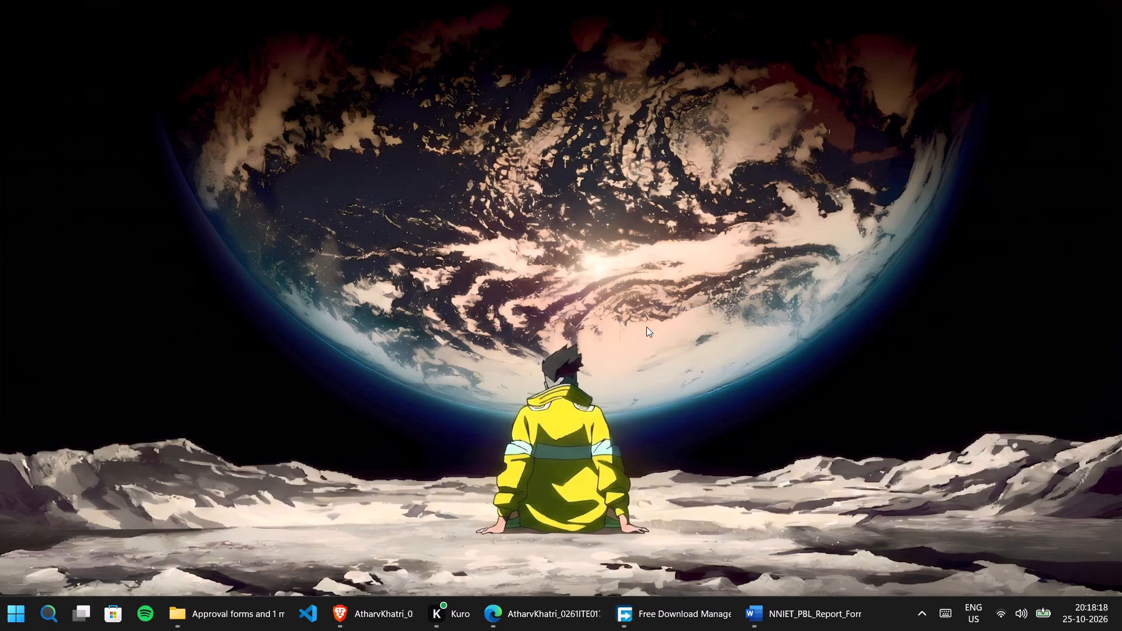